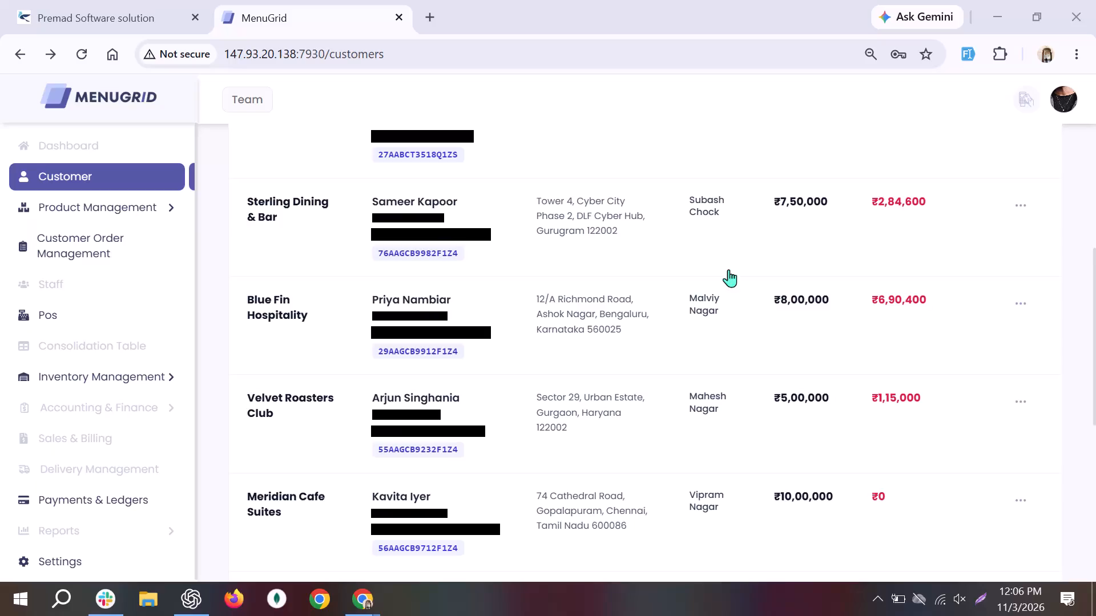
# Review the business, area, credit limit and outstanding balance entries across the whole customer list.
pyautogui.scroll(-1, 699, 345)
pyautogui.scroll(4, 699, 345)
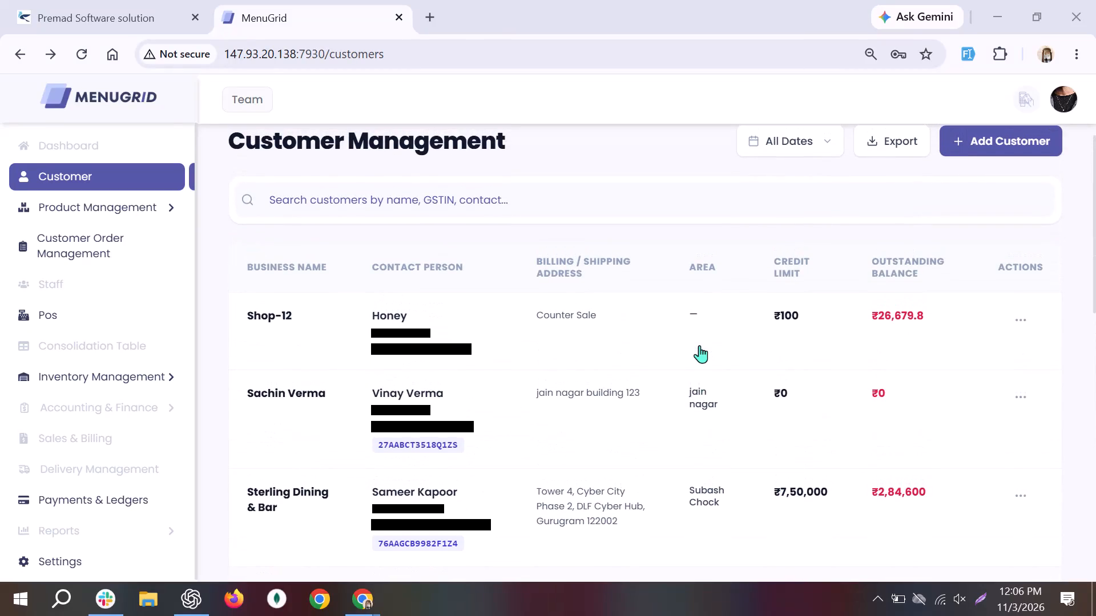
pyautogui.scroll(5, 699, 345)
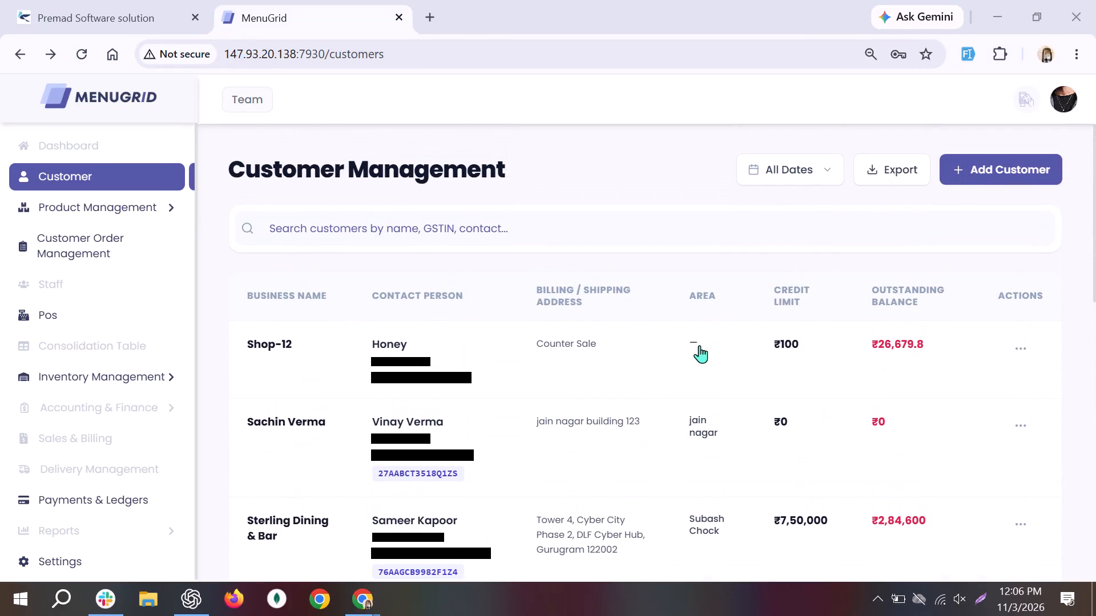
pyautogui.scroll(-12, 699, 345)
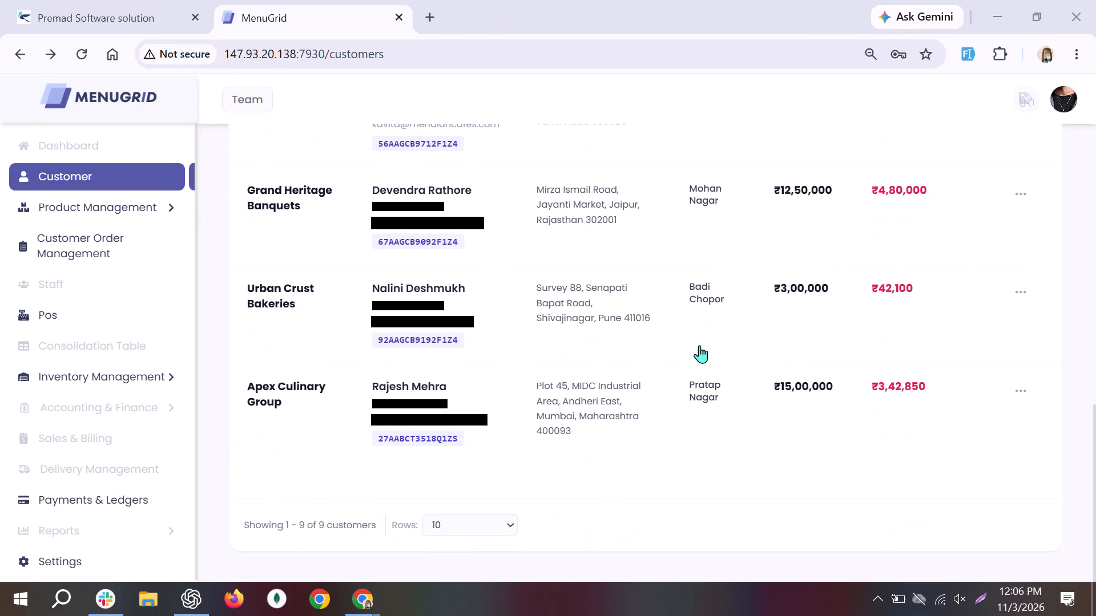
pyautogui.scroll(-7, 699, 345)
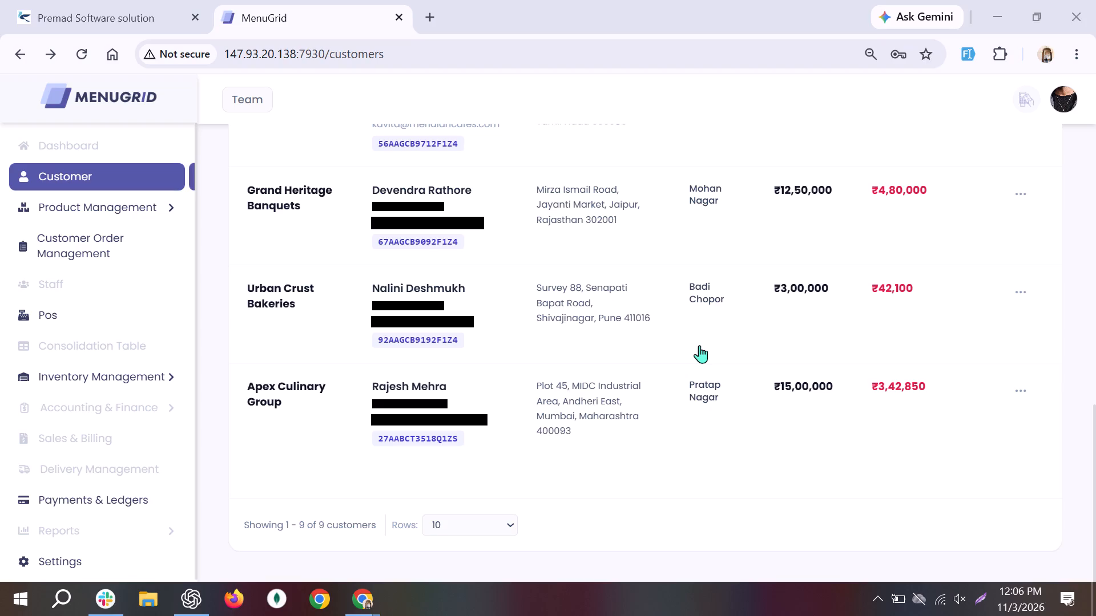
pyautogui.scroll(19, 699, 345)
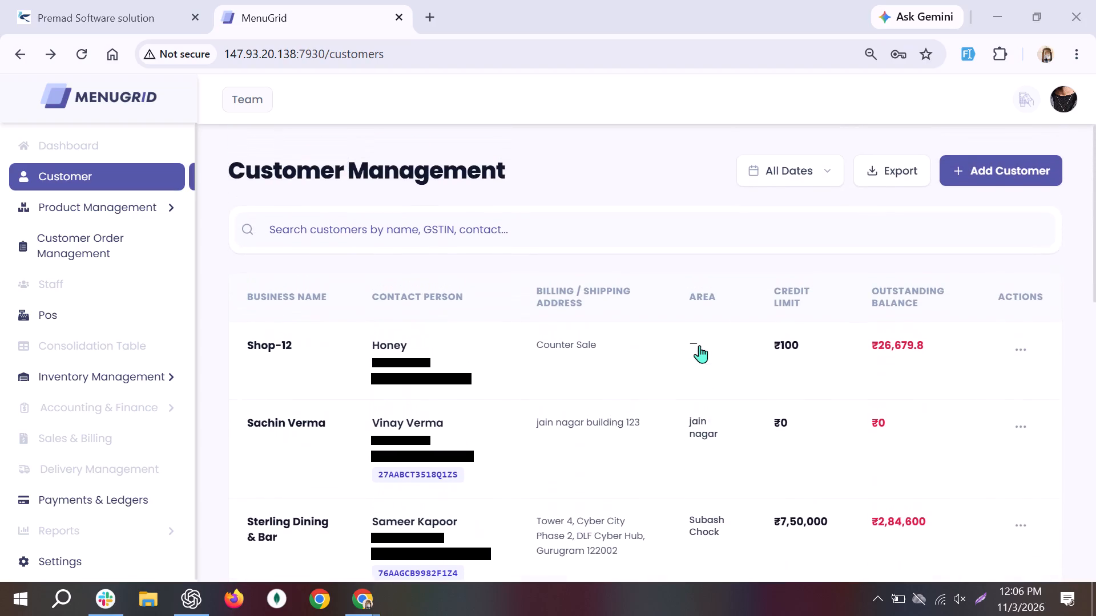
pyautogui.scroll(1, 699, 345)
# Delete the Apex Culinary Group customer record at the end of the customer list.
pyautogui.scroll(-6, 1034, 441)
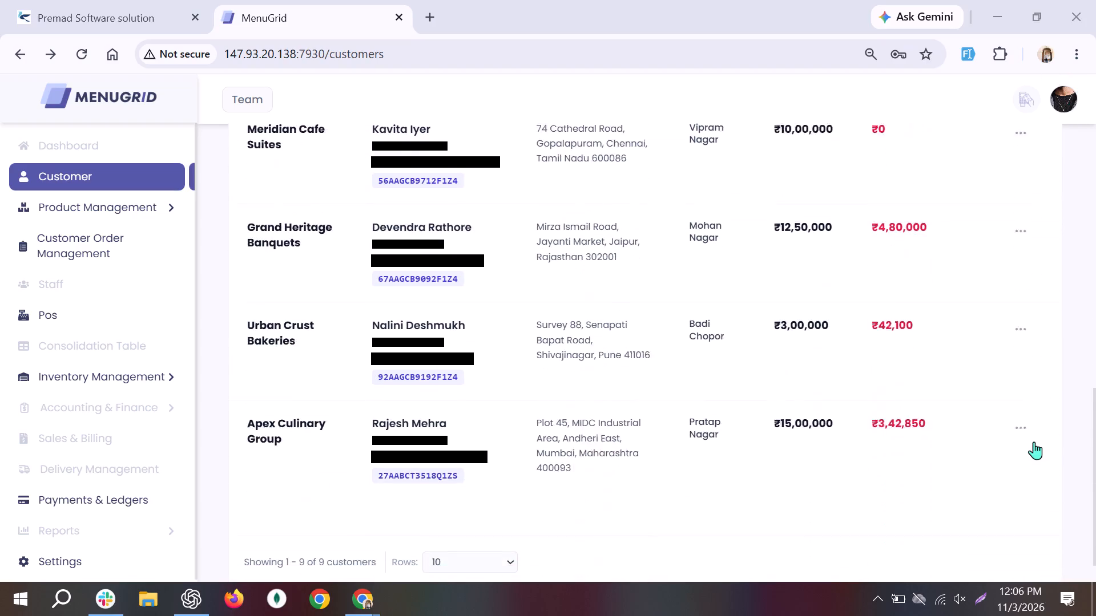
pyautogui.scroll(-5, 1034, 441)
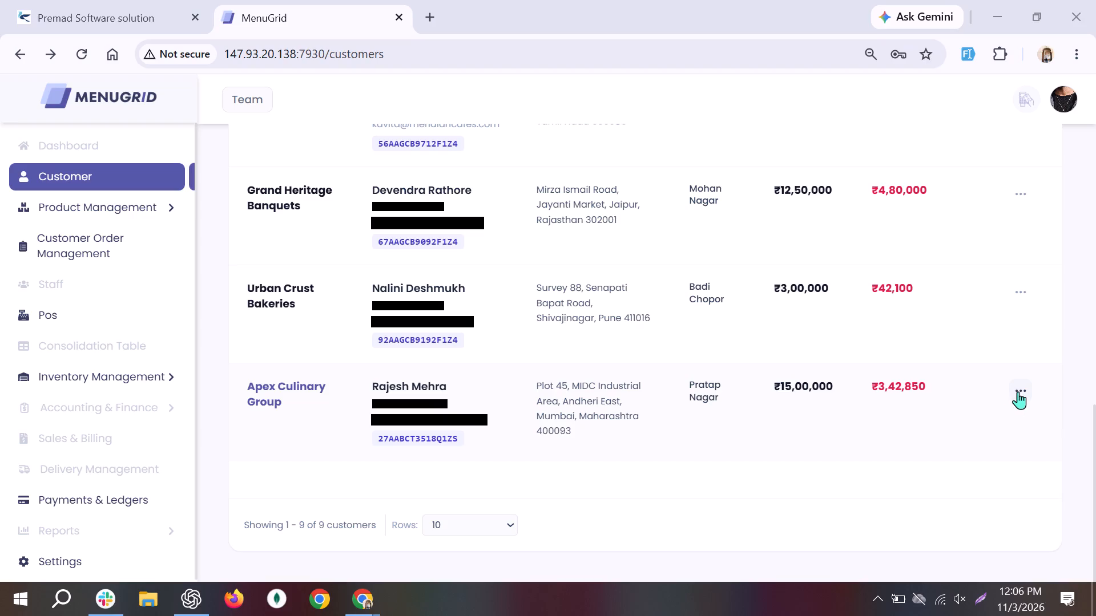
pyautogui.click(1018, 391)
pyautogui.click(941, 477)
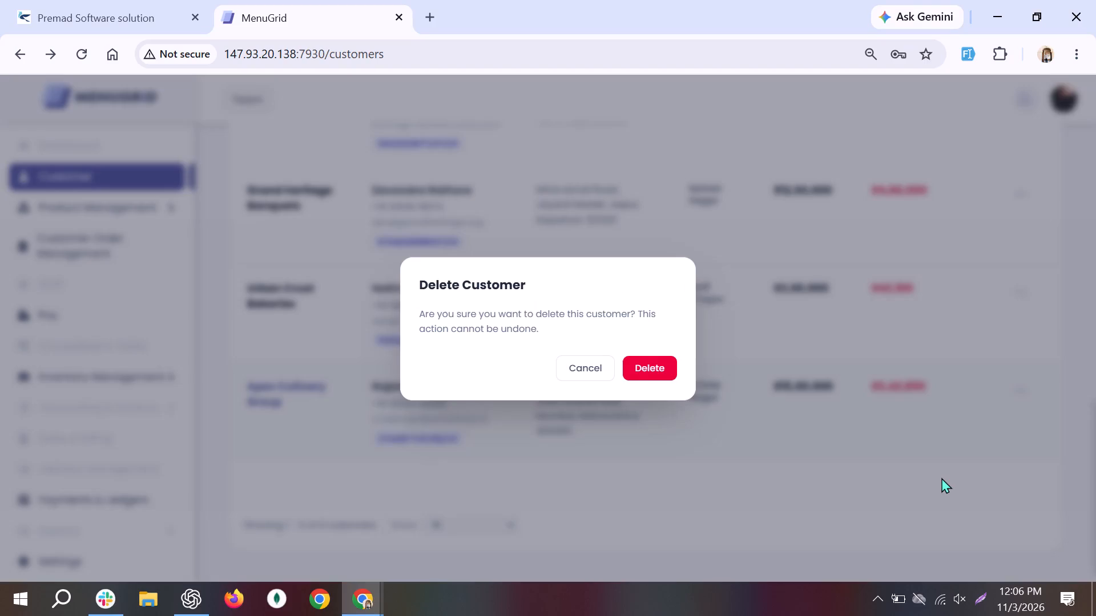
pyautogui.click(641, 356)
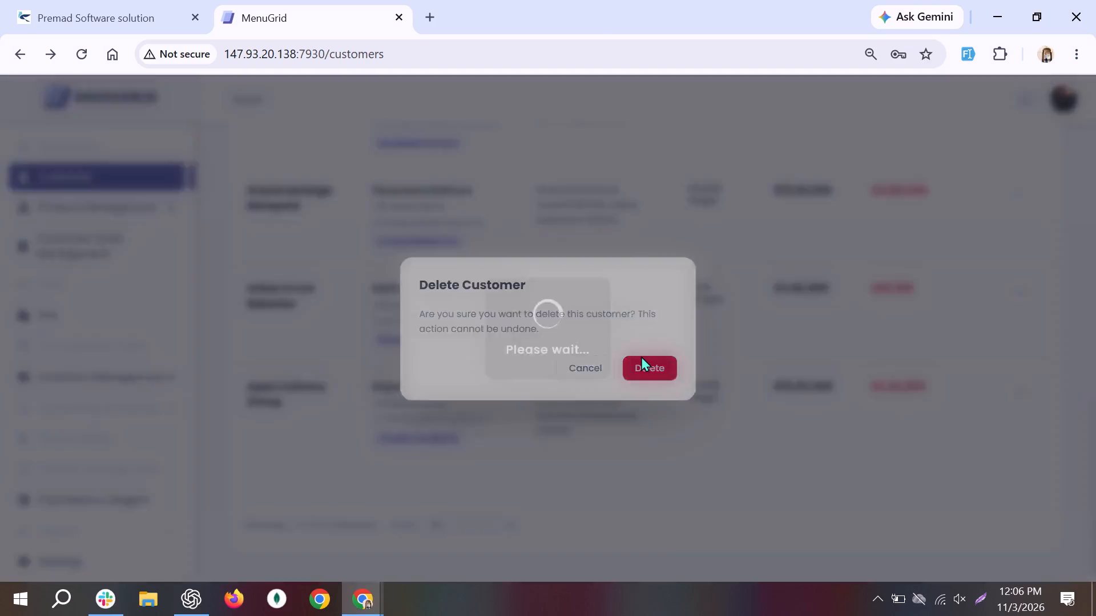
# Delete the Urban Crust Bakeries customer record from the customer list.
pyautogui.scroll(-4, 872, 401)
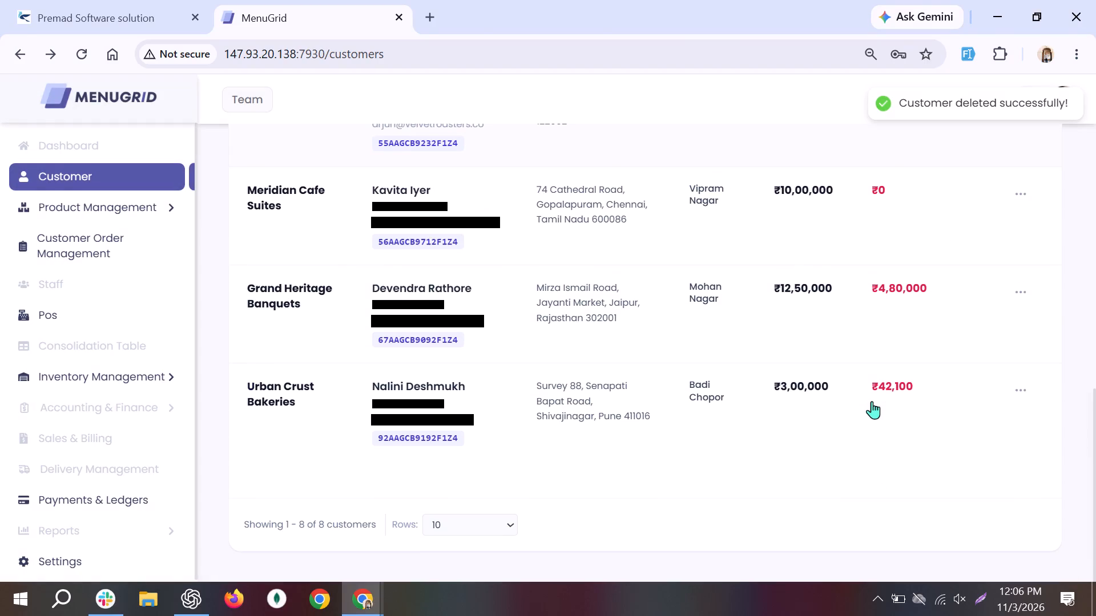
pyautogui.scroll(-6, 872, 401)
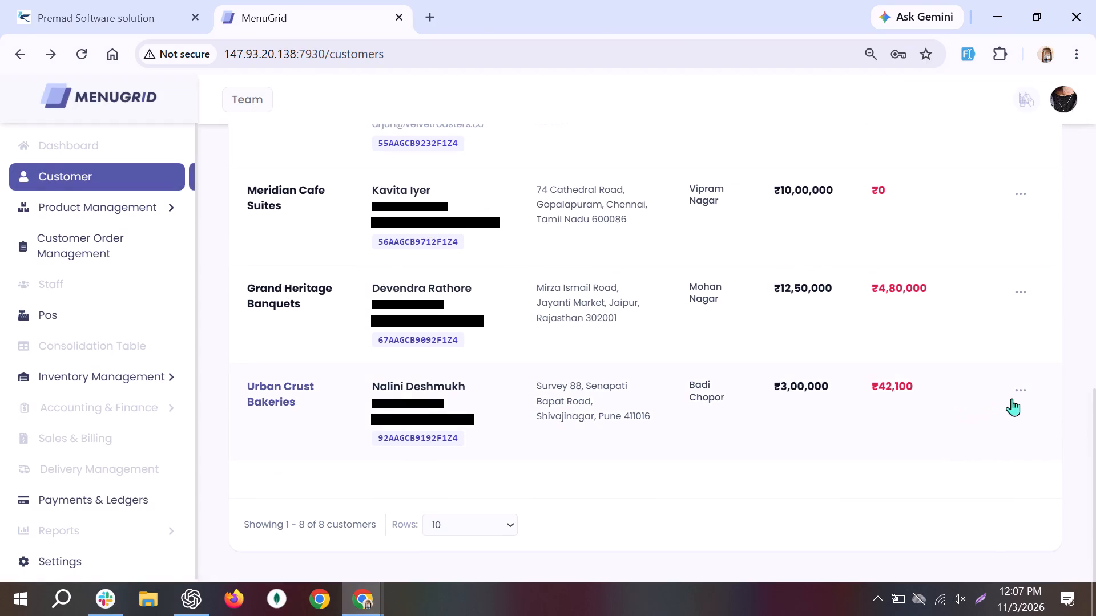
pyautogui.click(1021, 391)
pyautogui.click(966, 480)
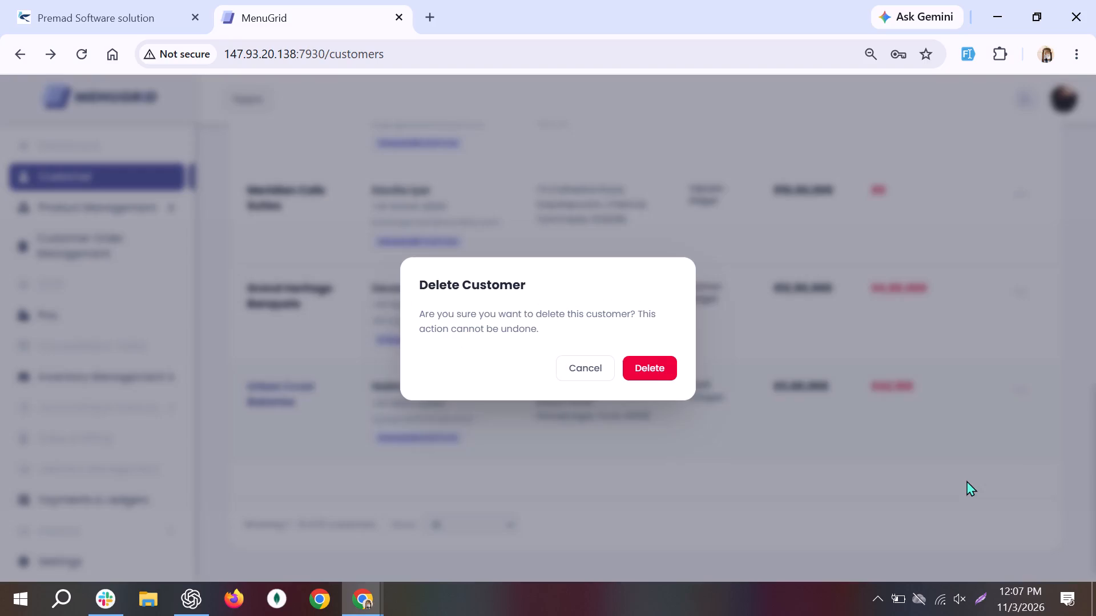
pyautogui.click(662, 380)
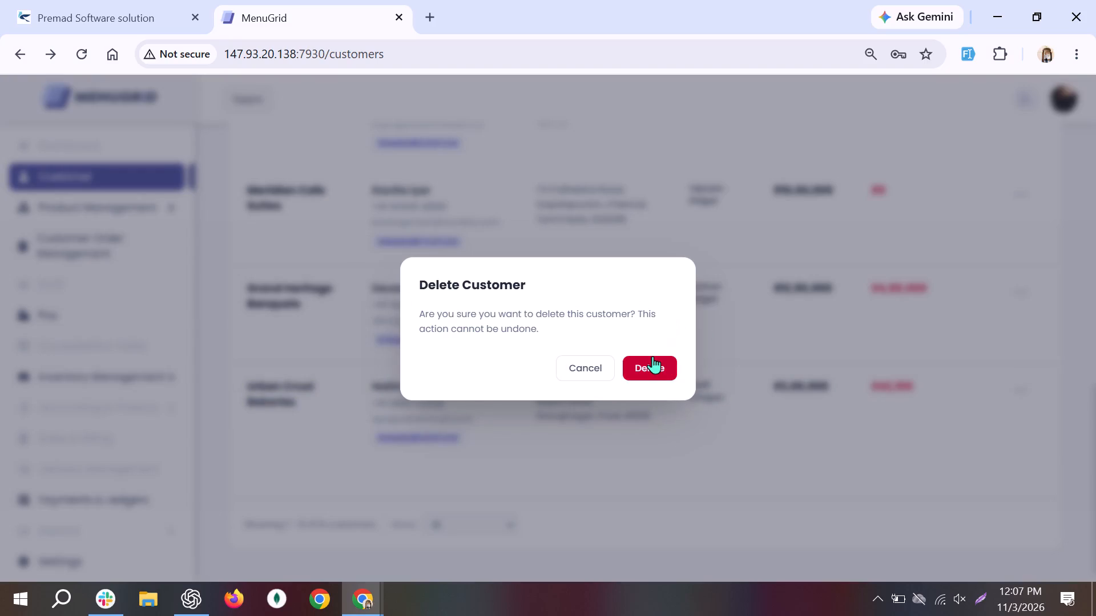
pyautogui.click(652, 356)
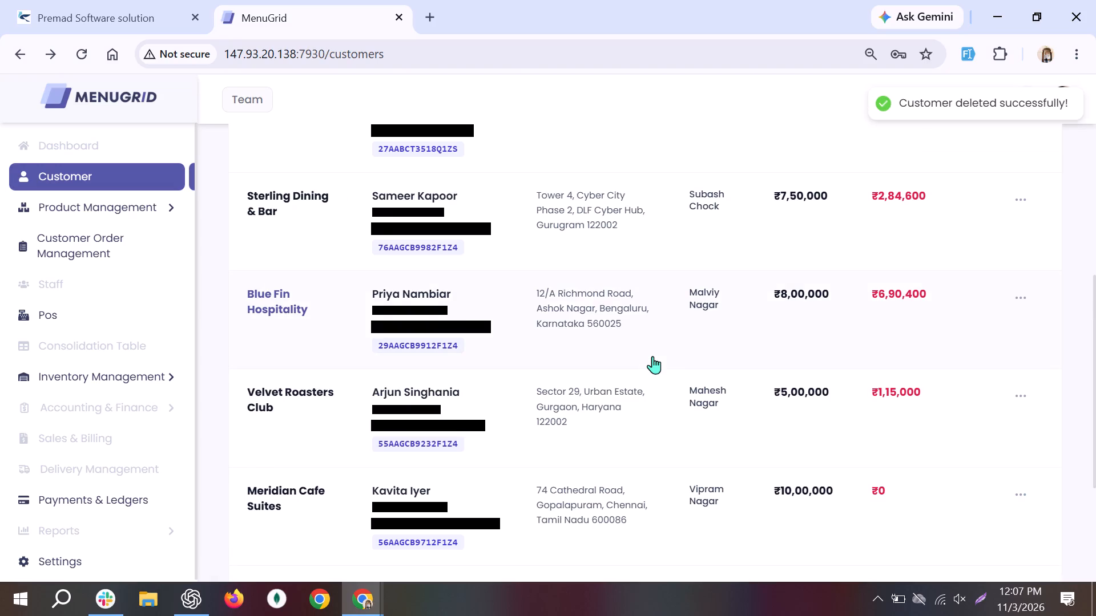
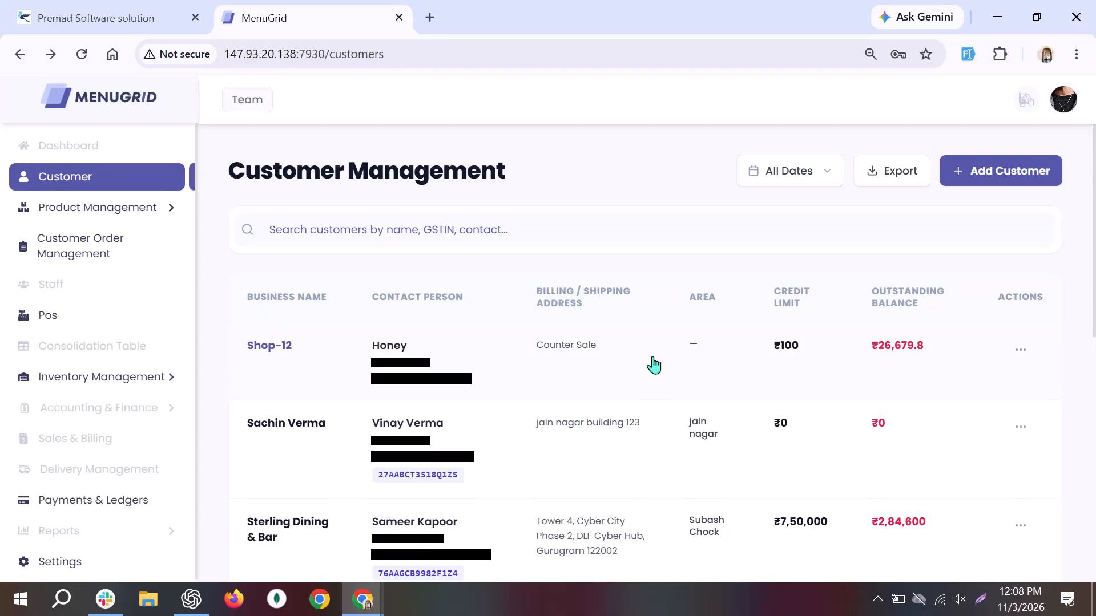
# Review the remaining customer records down to the end of the customer list.
pyautogui.scroll(-4, 652, 356)
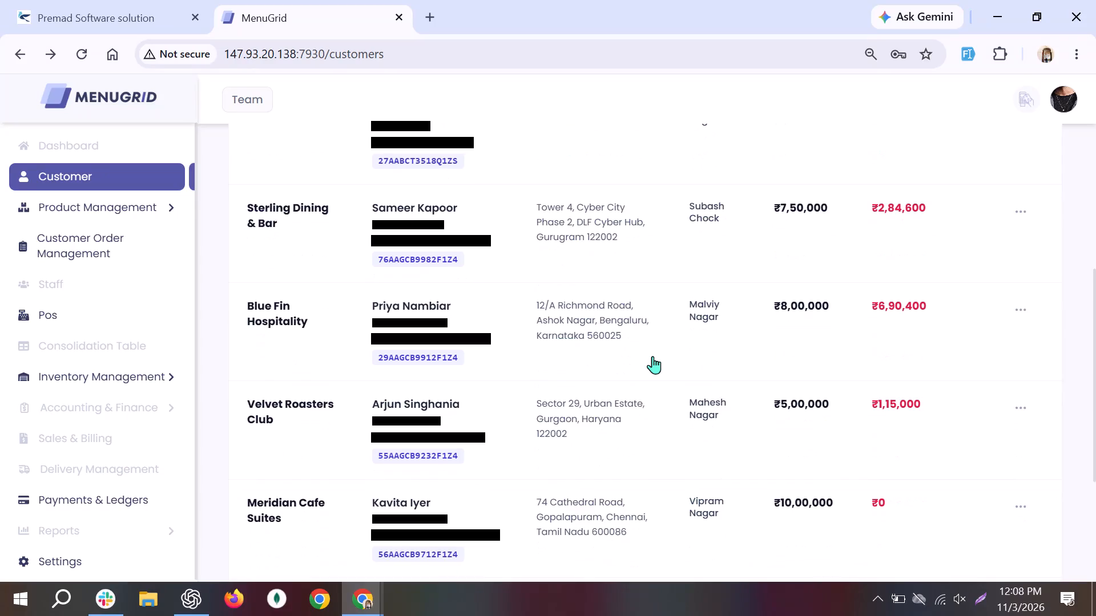
pyautogui.scroll(-4, 652, 356)
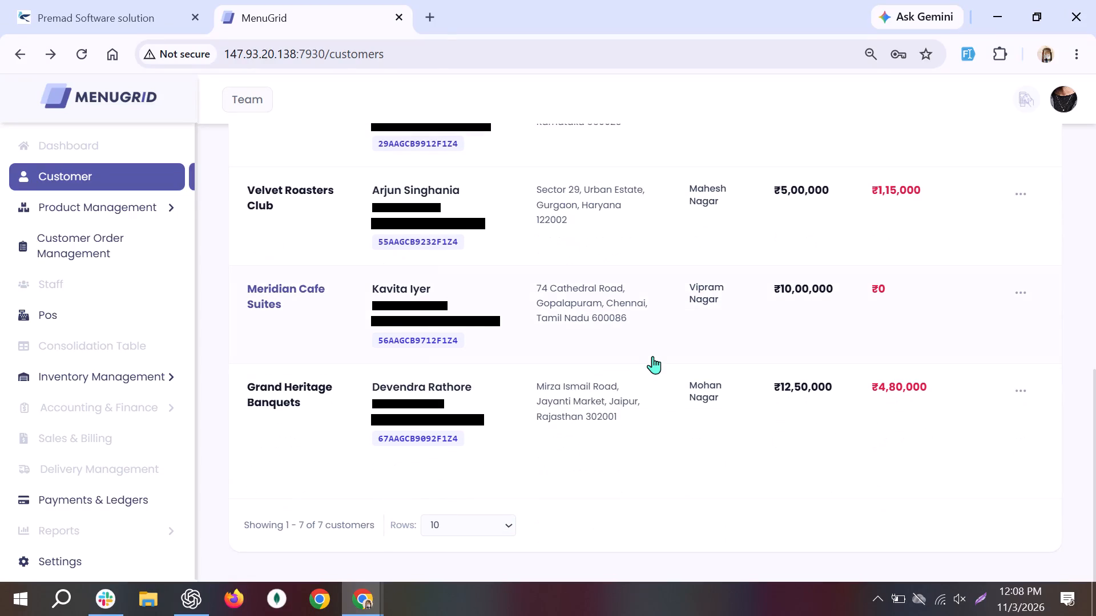
pyautogui.scroll(5, 652, 356)
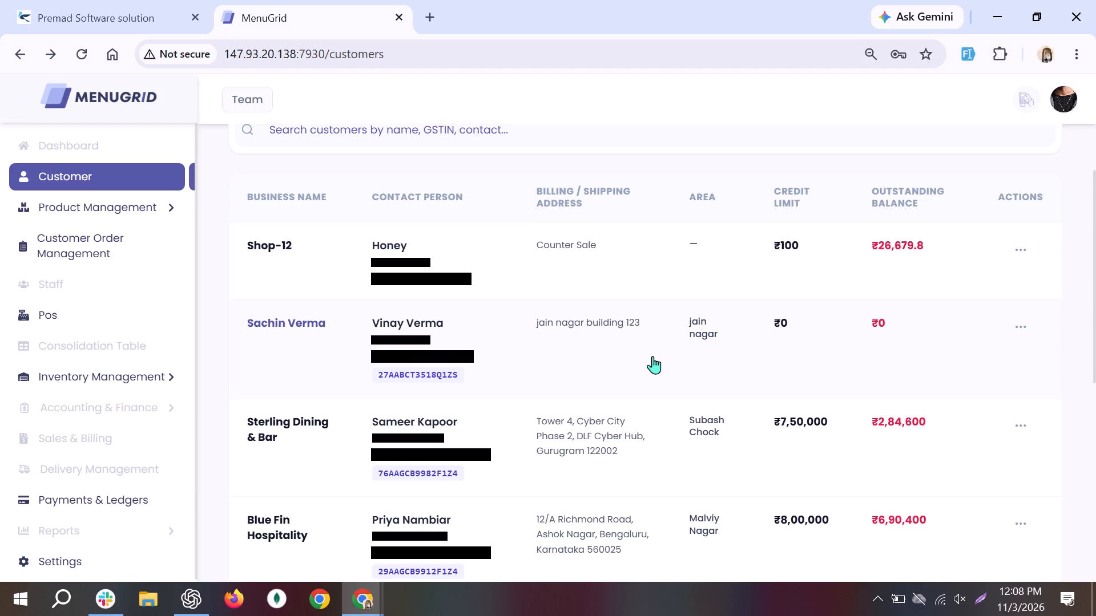
# Examine the product items and the full product category list, including each category's product count and creation date.
pyautogui.click(135, 211)
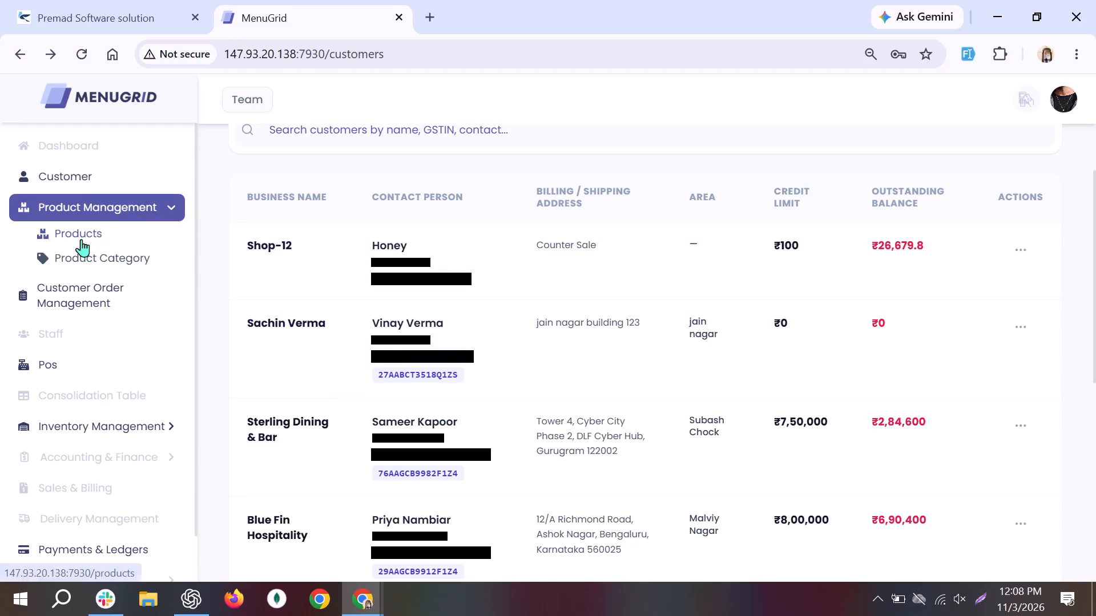
pyautogui.click(81, 239)
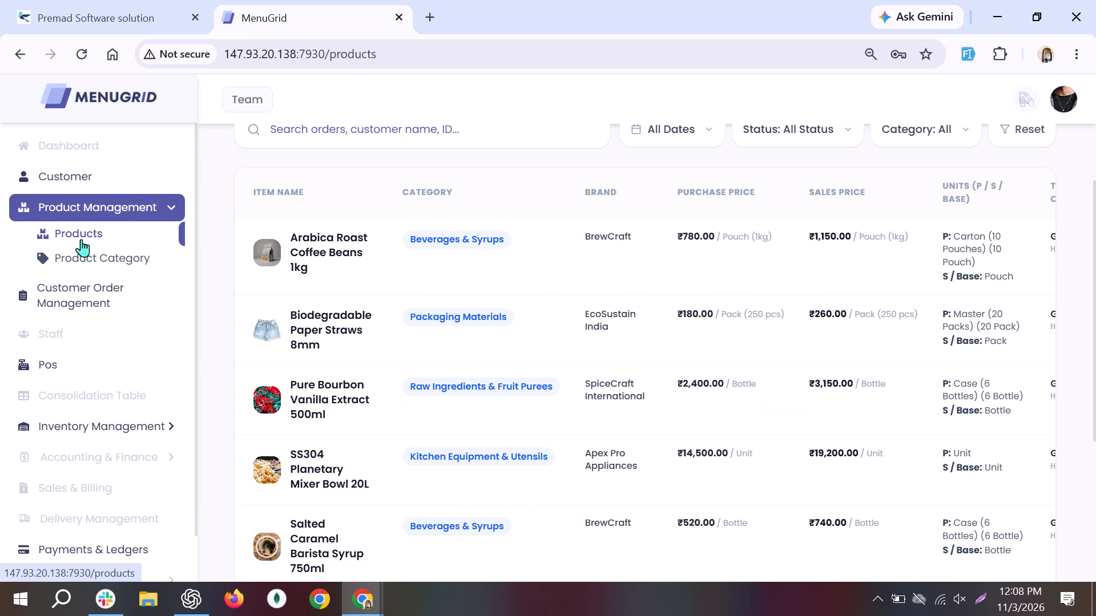
pyautogui.scroll(-3, 81, 239)
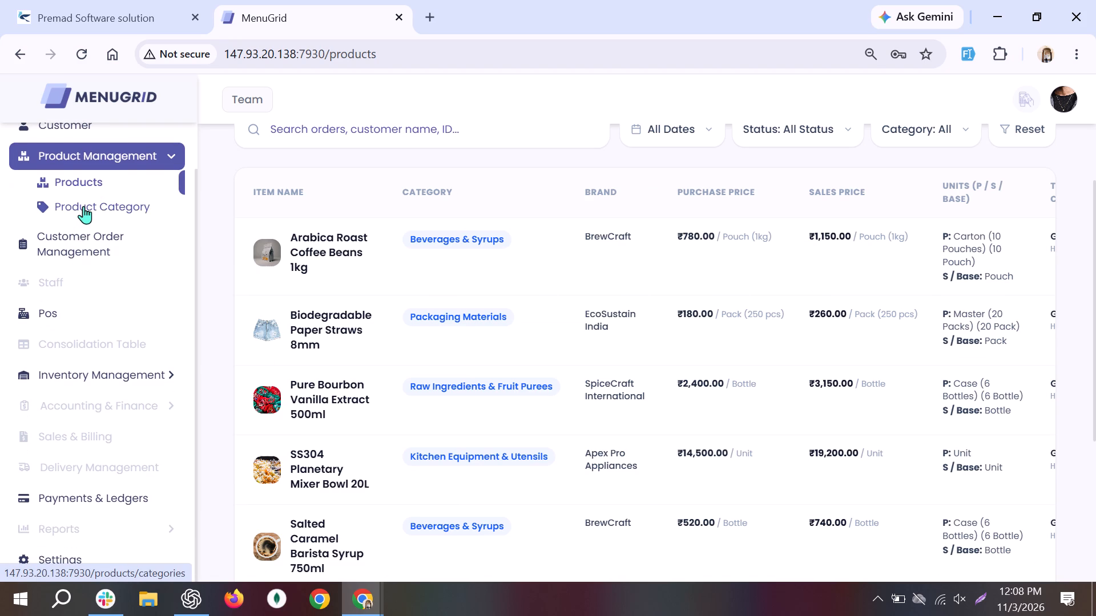
pyautogui.click(83, 206)
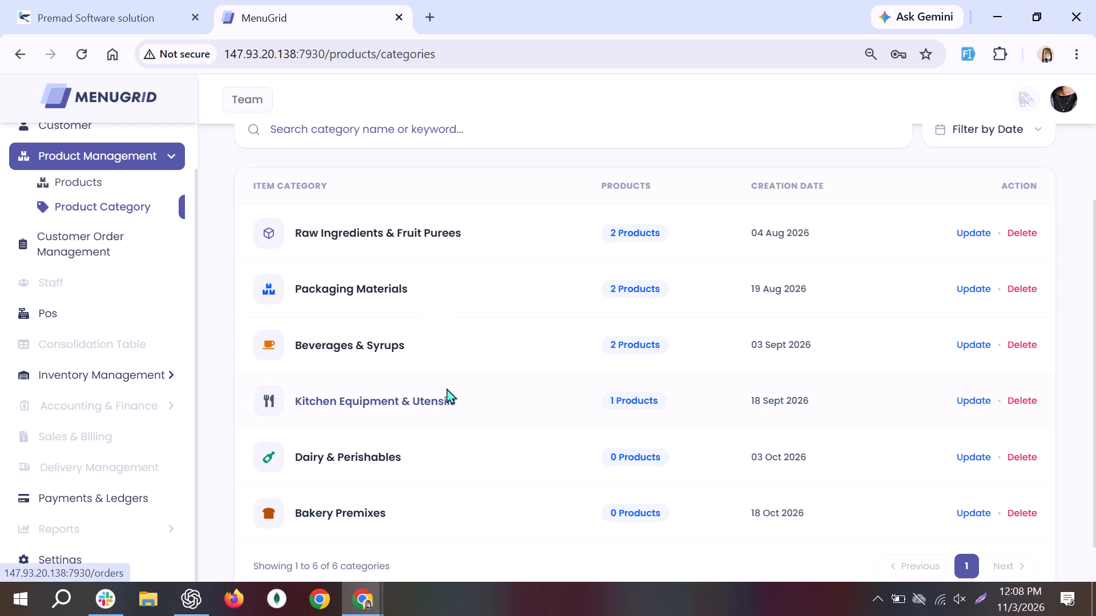
pyautogui.scroll(-2, 446, 388)
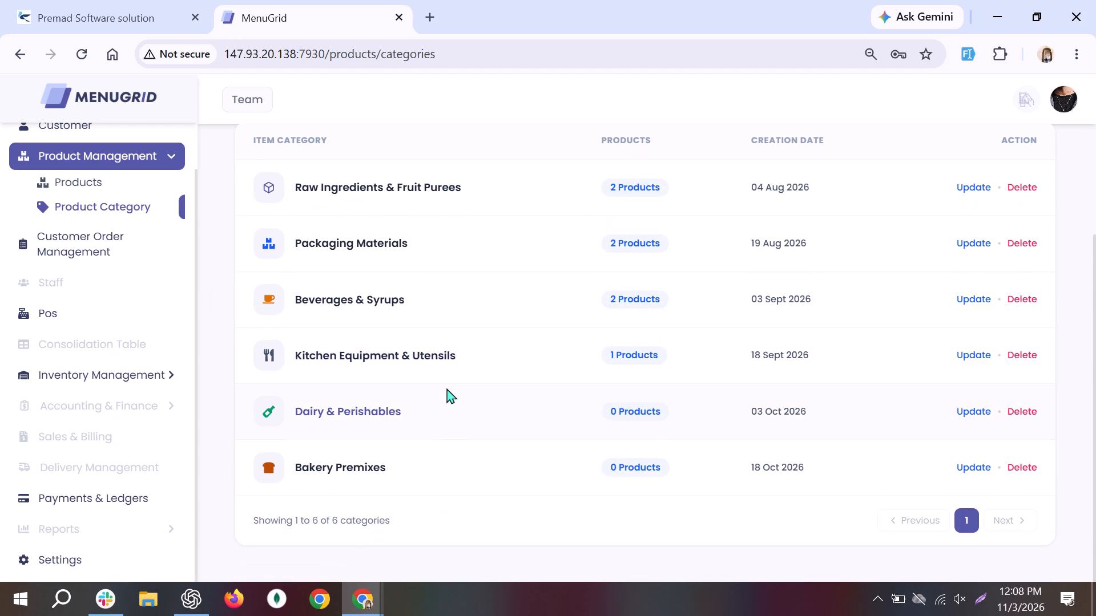
pyautogui.scroll(-2, 446, 388)
pyautogui.scroll(8, 446, 388)
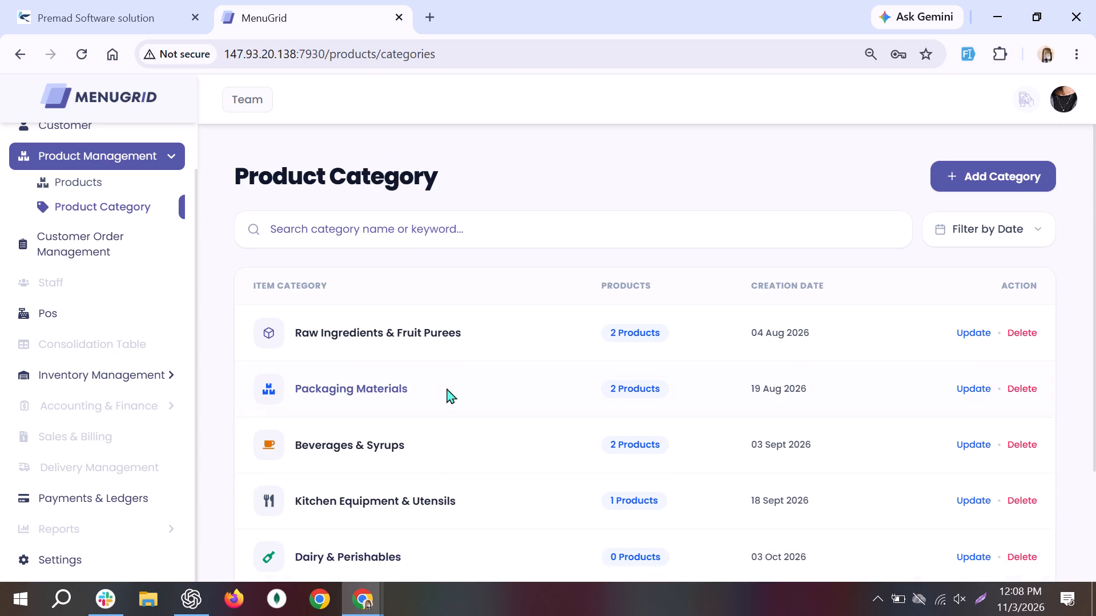
pyautogui.scroll(-3, 446, 388)
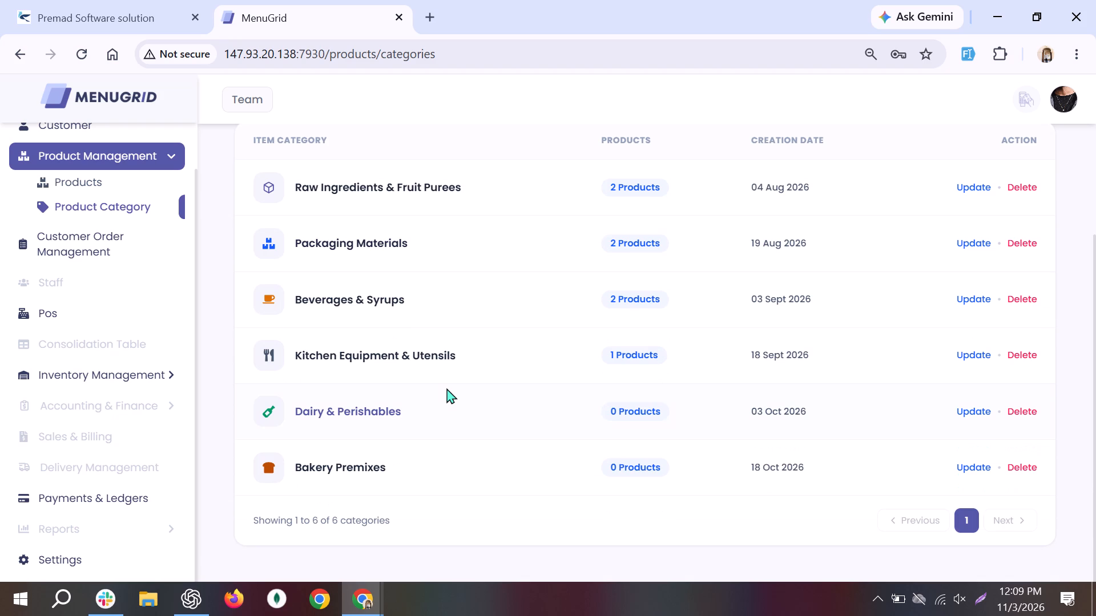
pyautogui.scroll(13, 446, 388)
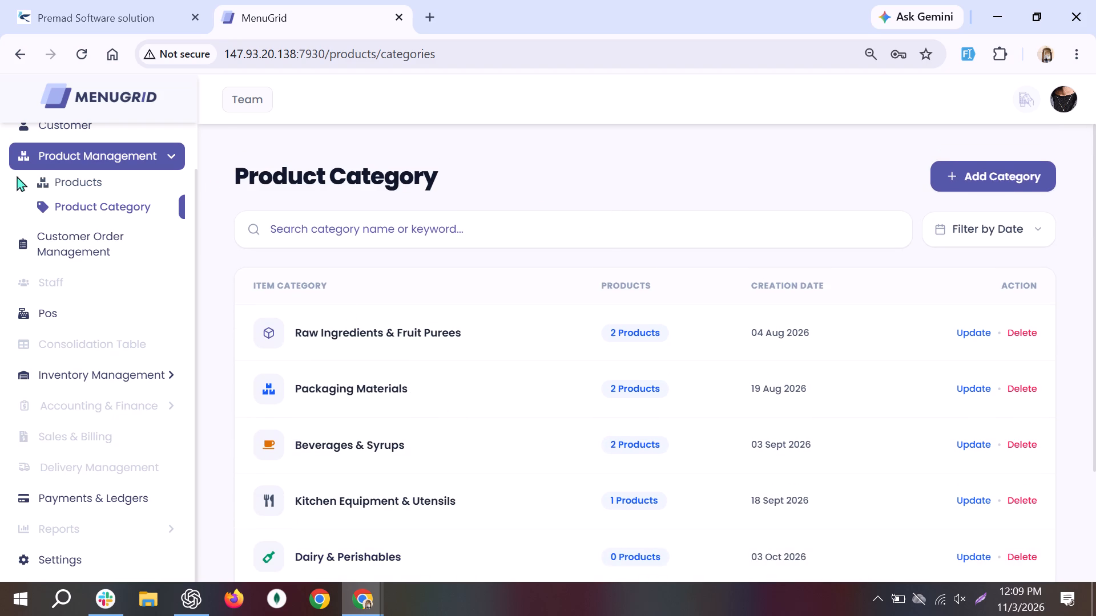
# Revisit the product items list and return to the customer list.
pyautogui.click(76, 188)
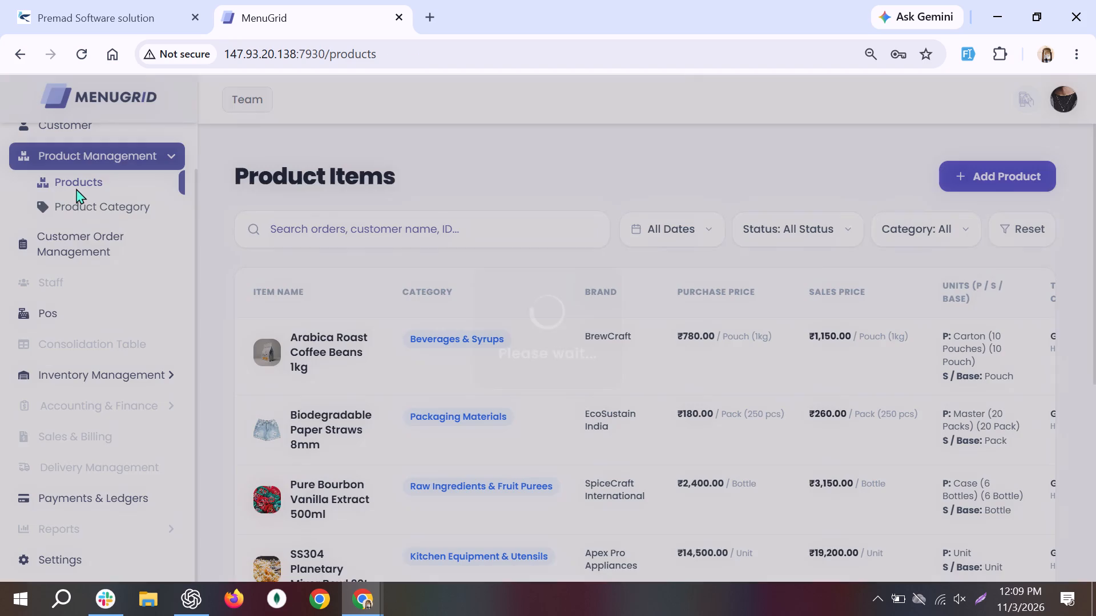
pyautogui.scroll(9, 76, 188)
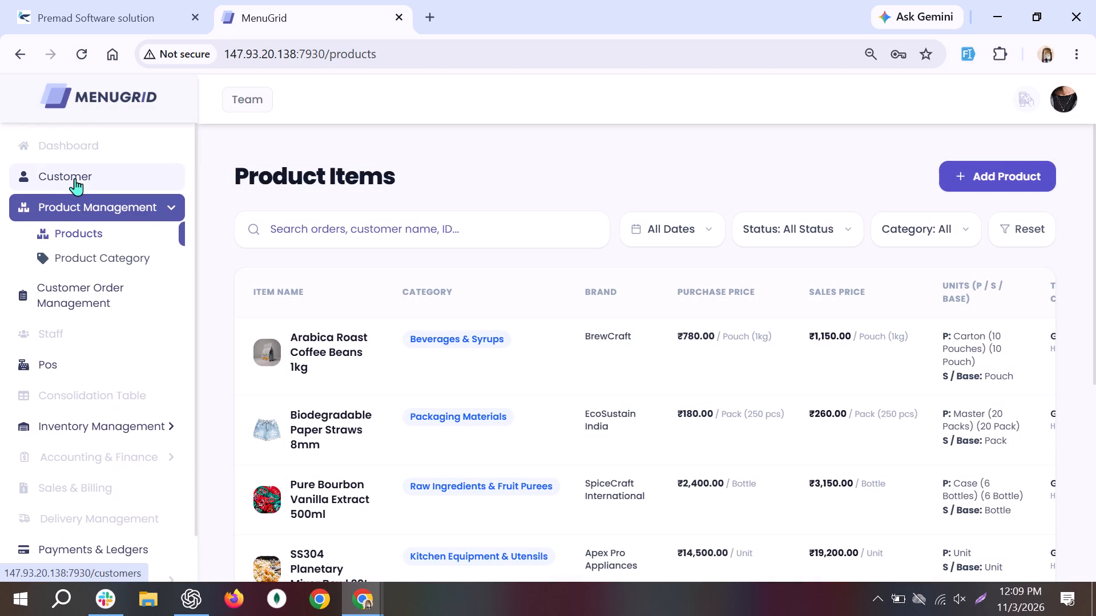
pyautogui.click(72, 177)
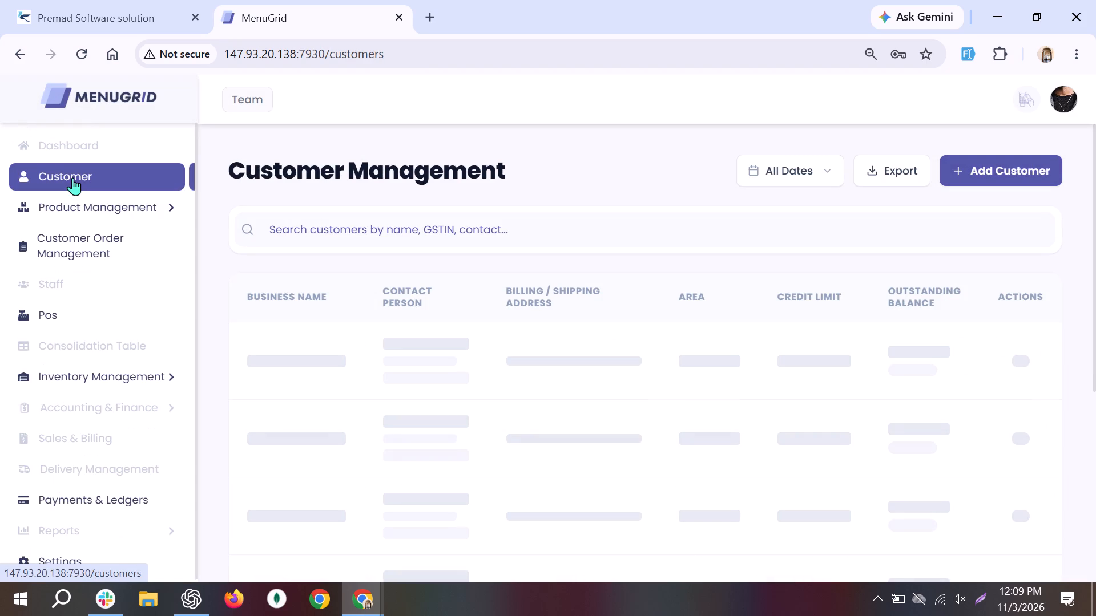
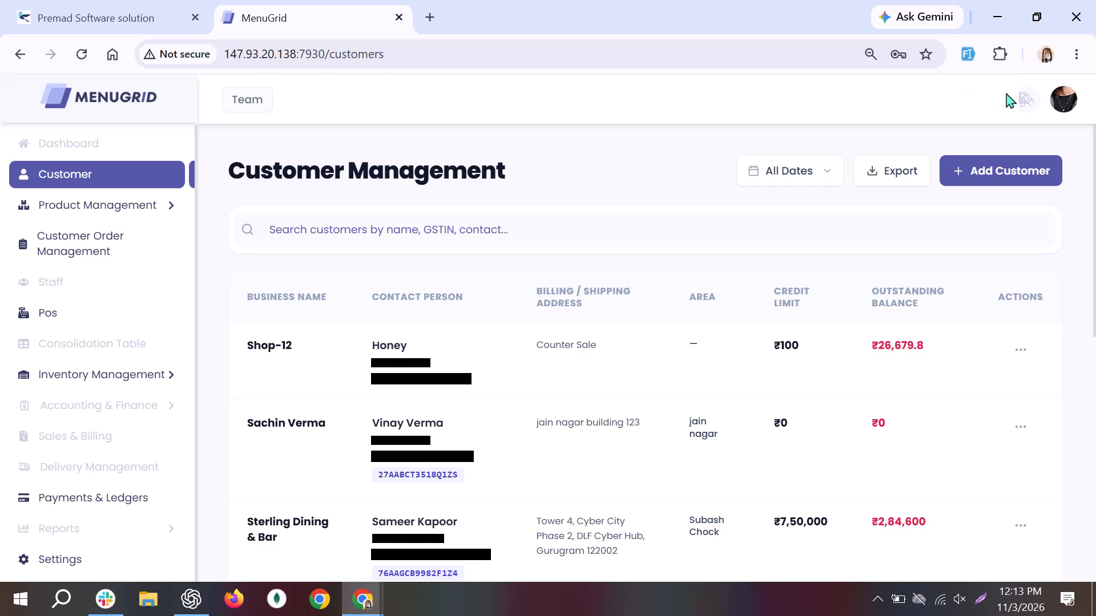
# Open the settings and save the daily cut-off and business rules.
pyautogui.click(1074, 100)
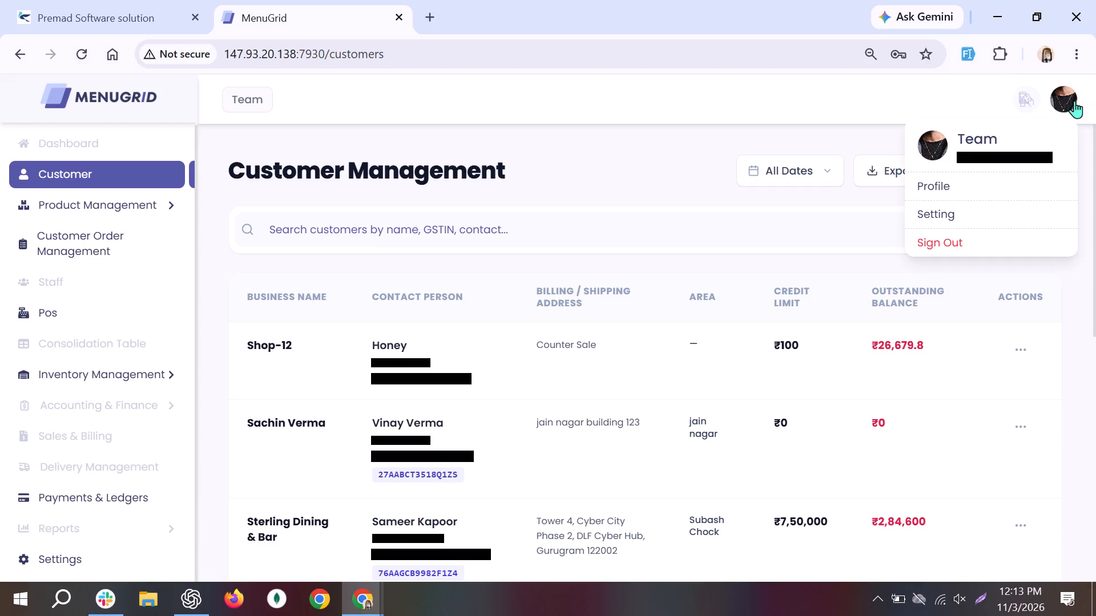
pyautogui.click(970, 192)
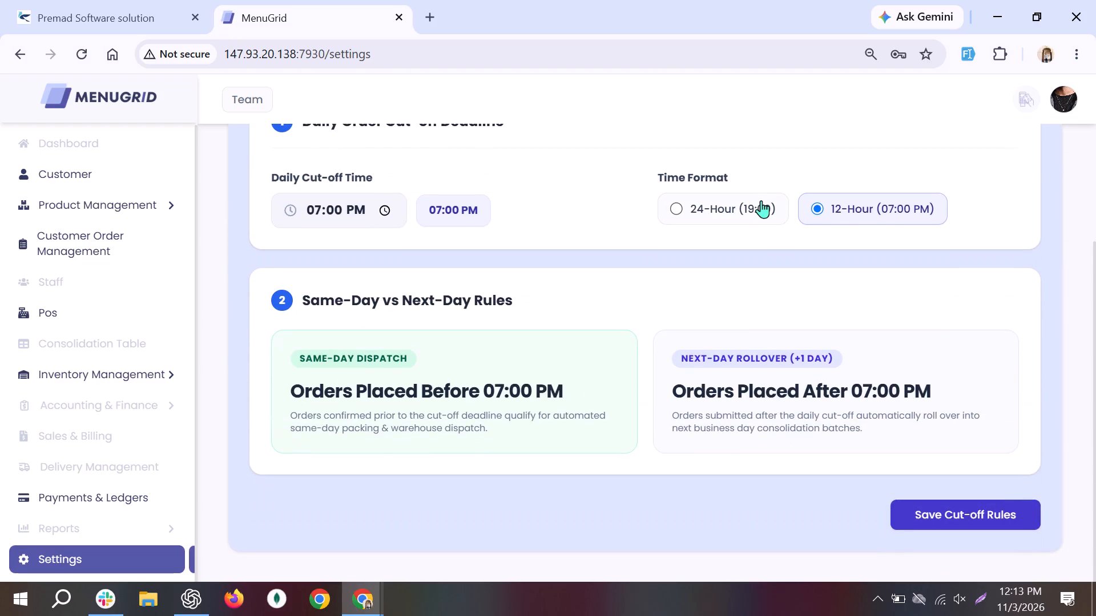
pyautogui.scroll(1, 761, 200)
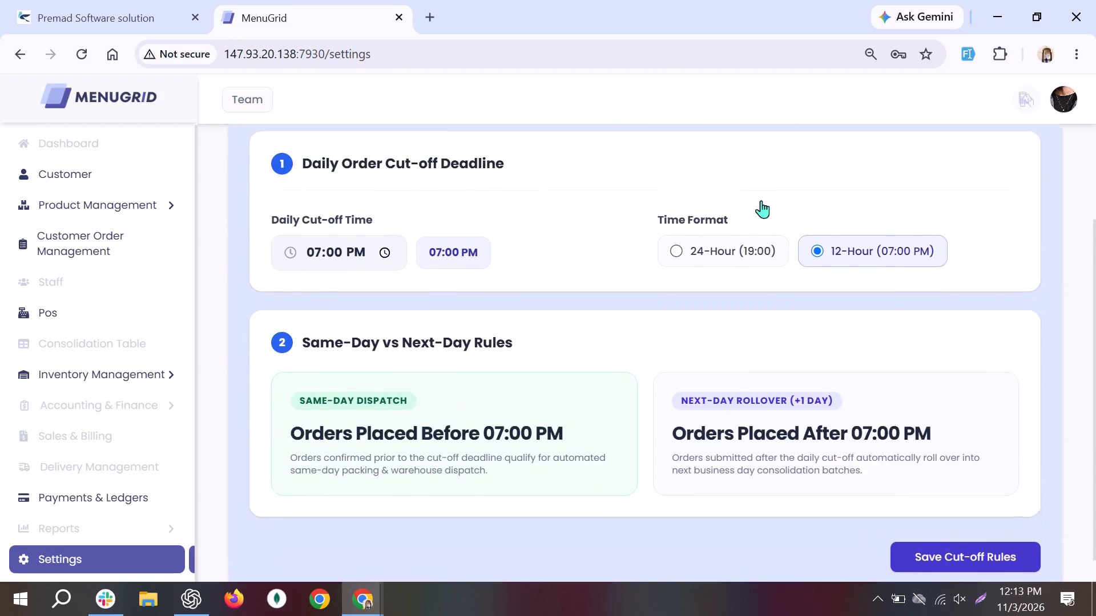
pyautogui.scroll(1, 761, 200)
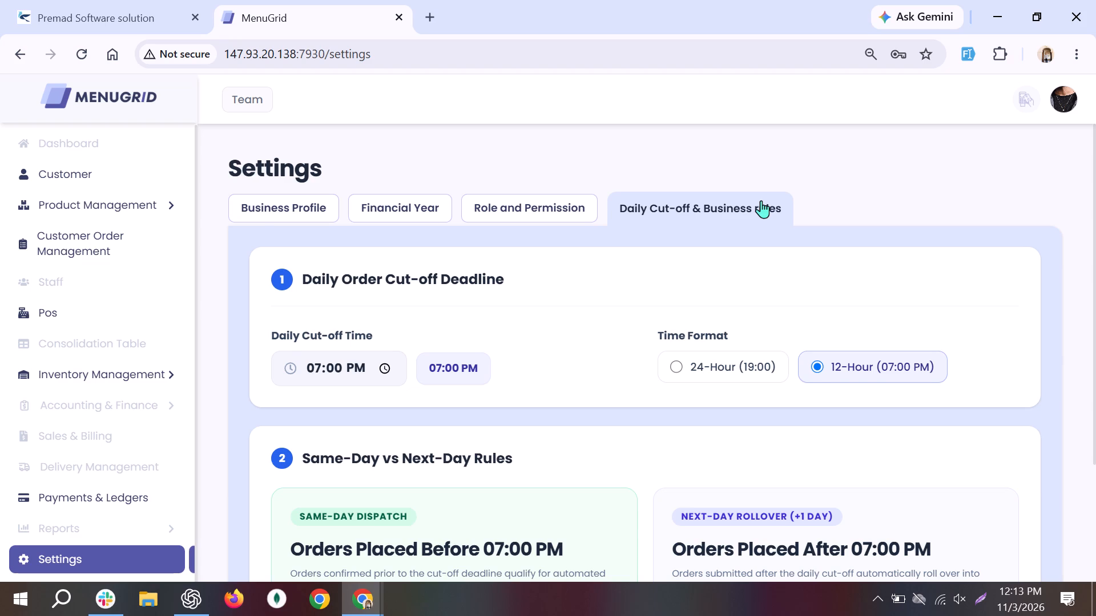
pyautogui.scroll(-2, 761, 200)
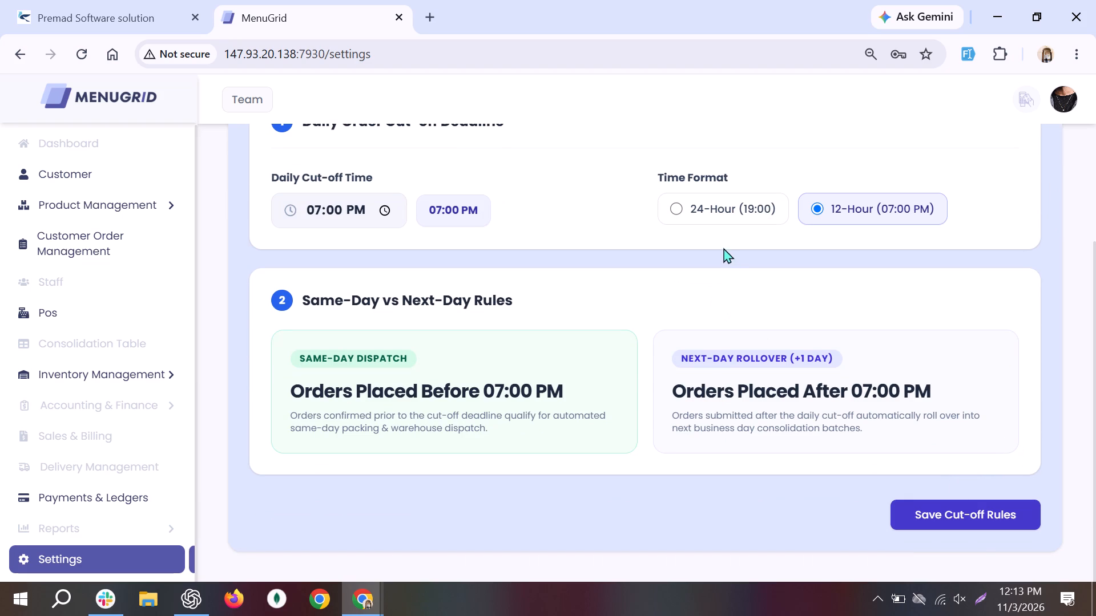
pyautogui.click(937, 520)
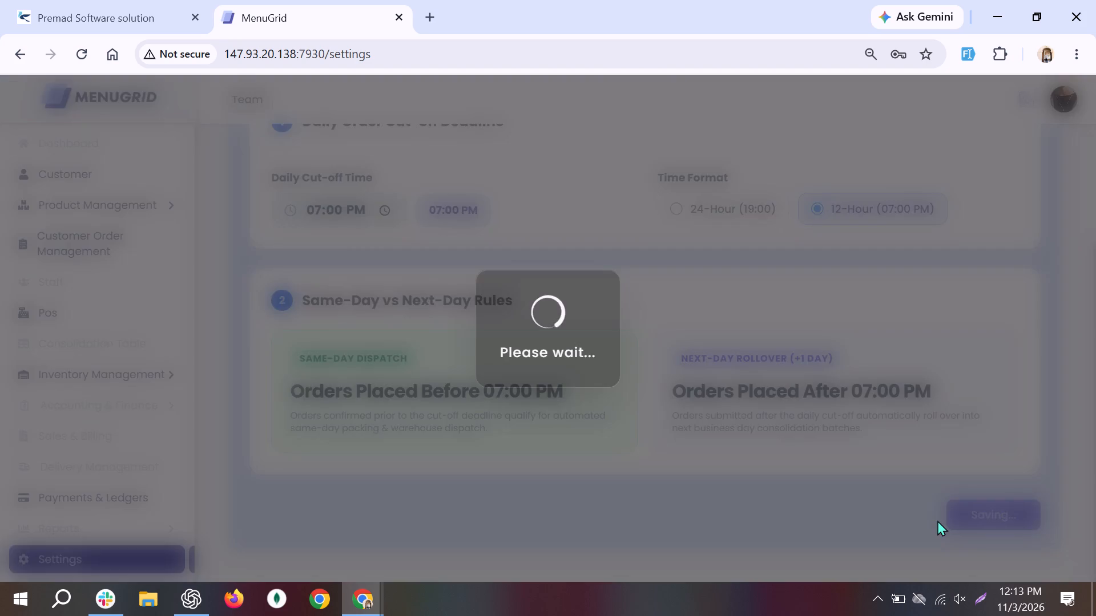
pyautogui.scroll(15, 937, 520)
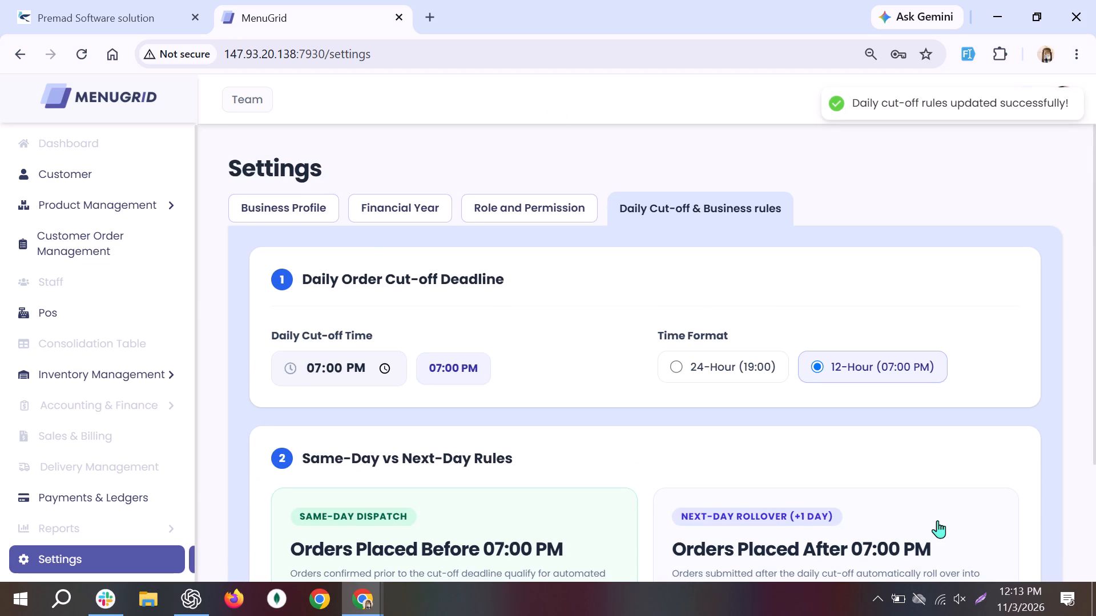
# View the role and permission settings.
pyautogui.click(517, 199)
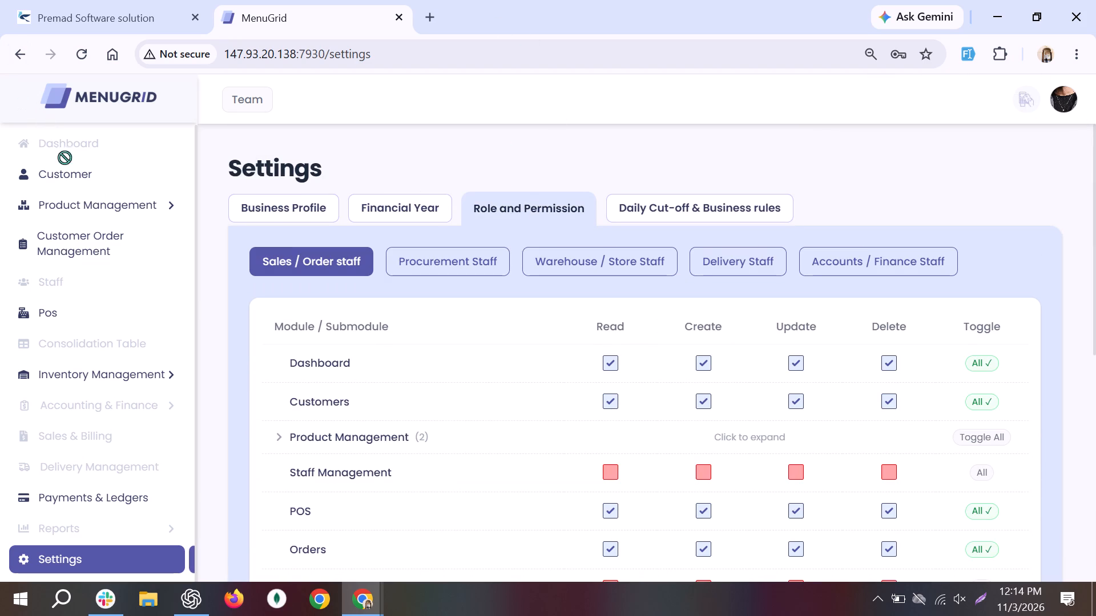
# Return to the customer list and delete the Shop-12 customer record.
pyautogui.click(72, 179)
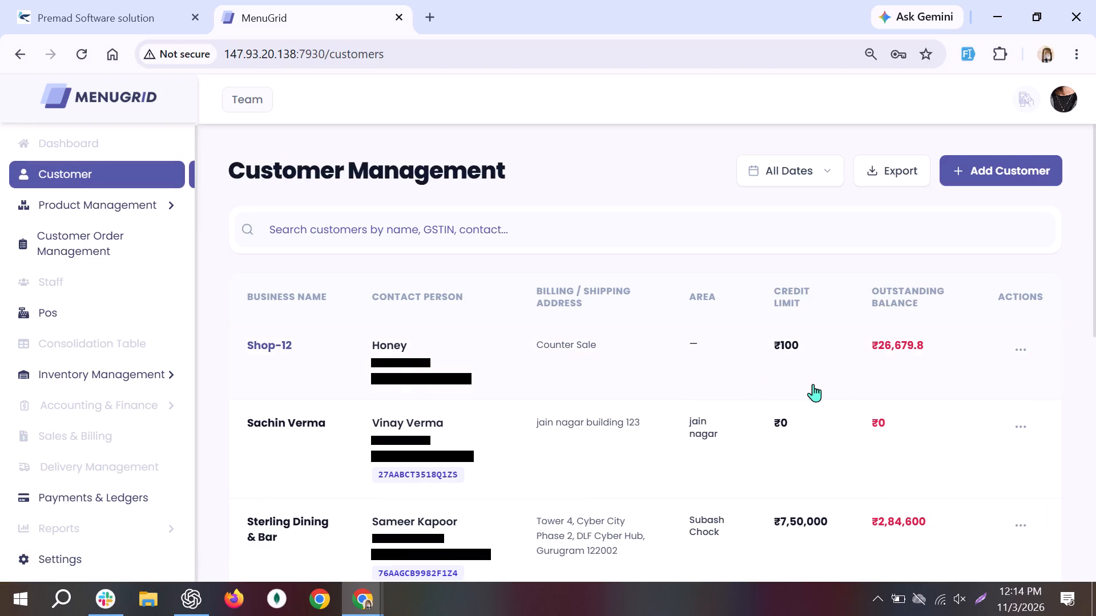
pyautogui.click(1021, 348)
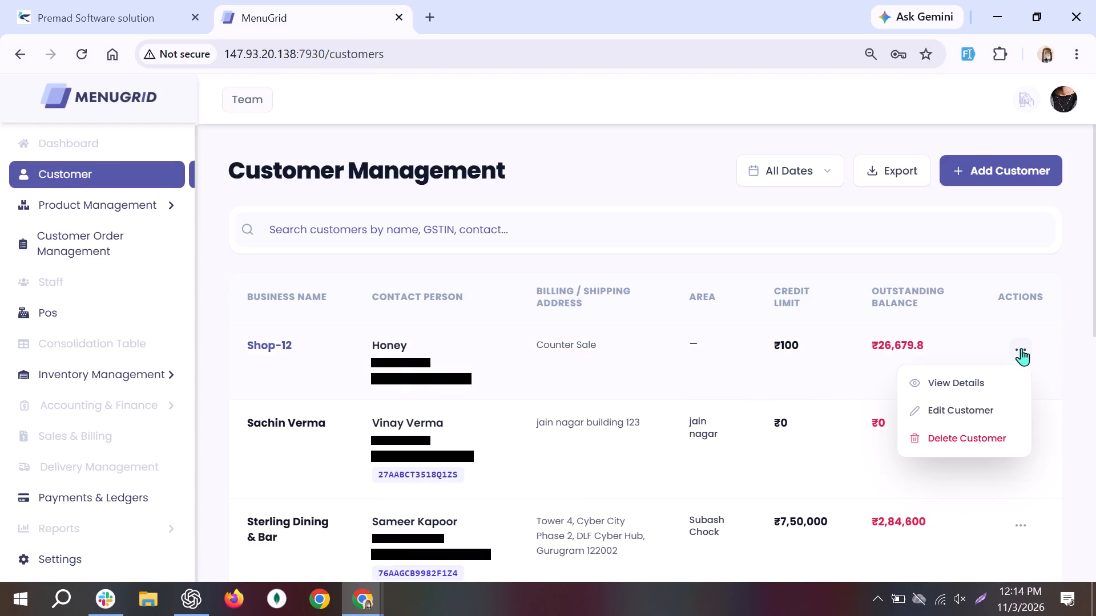
pyautogui.click(968, 434)
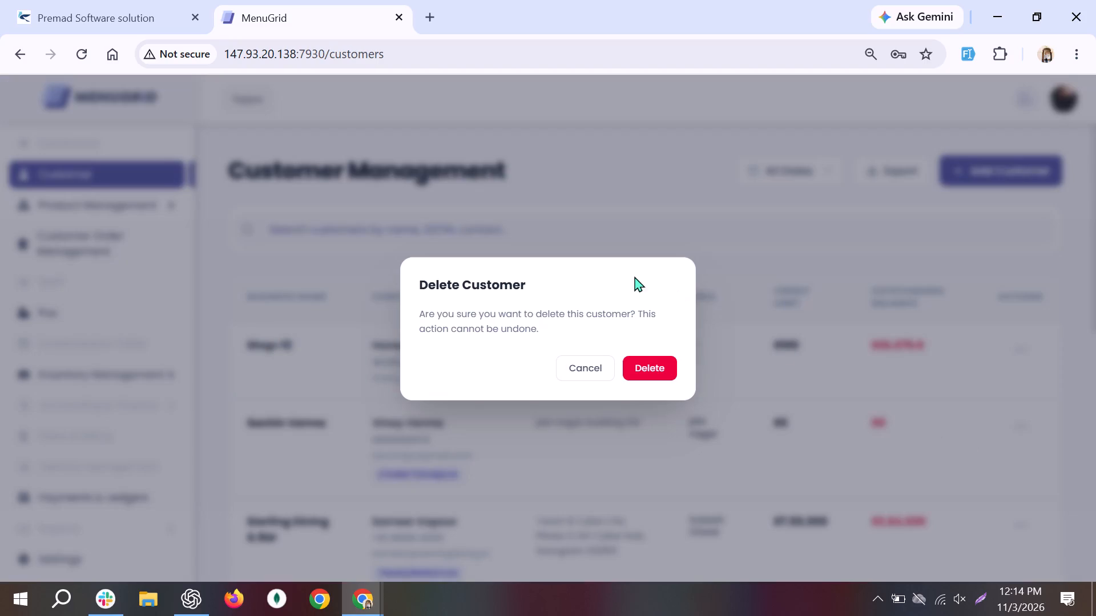
pyautogui.click(639, 374)
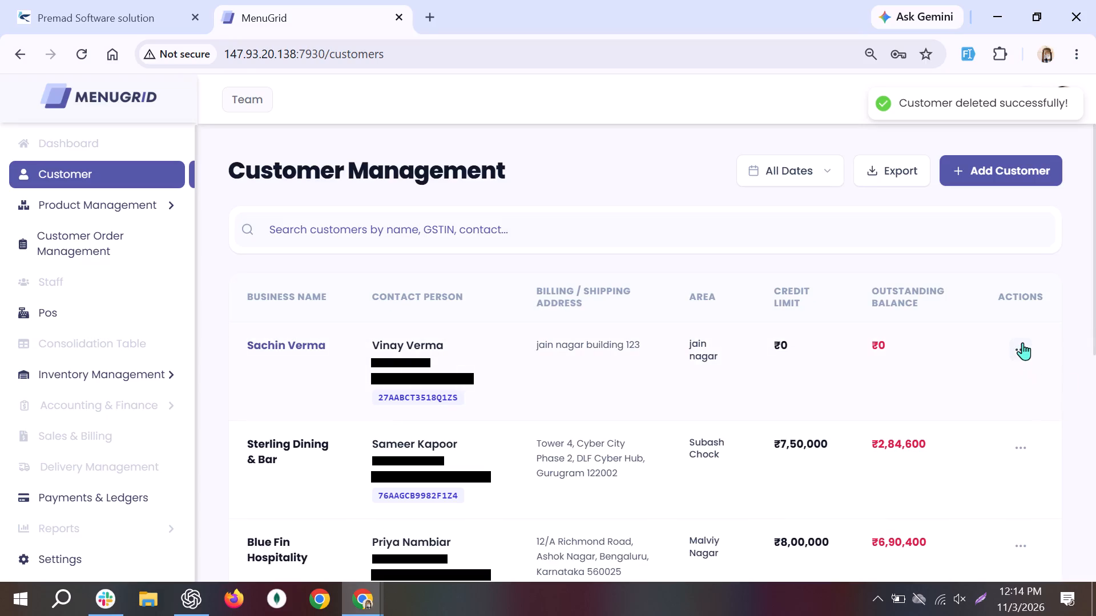
# Delete the customer record located in the jain nagar area.
pyautogui.click(1022, 342)
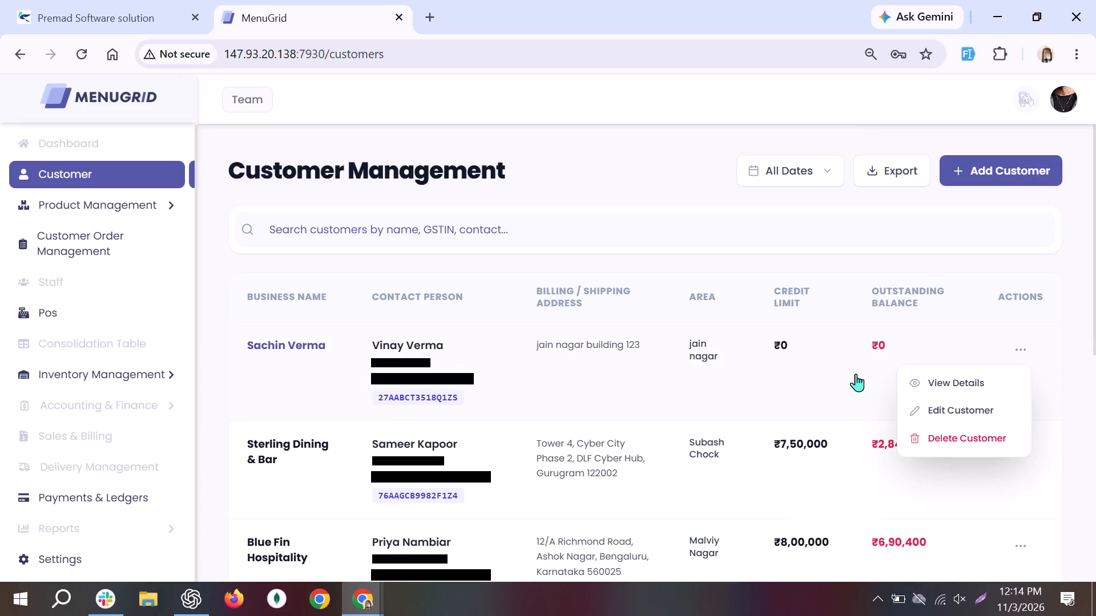
pyautogui.click(937, 437)
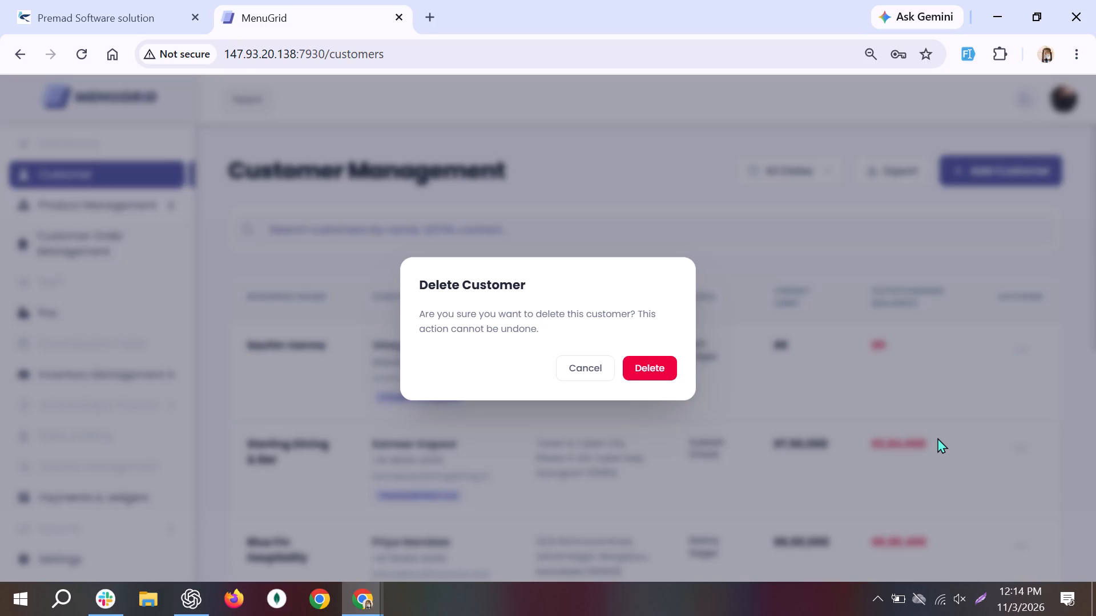
pyautogui.click(624, 367)
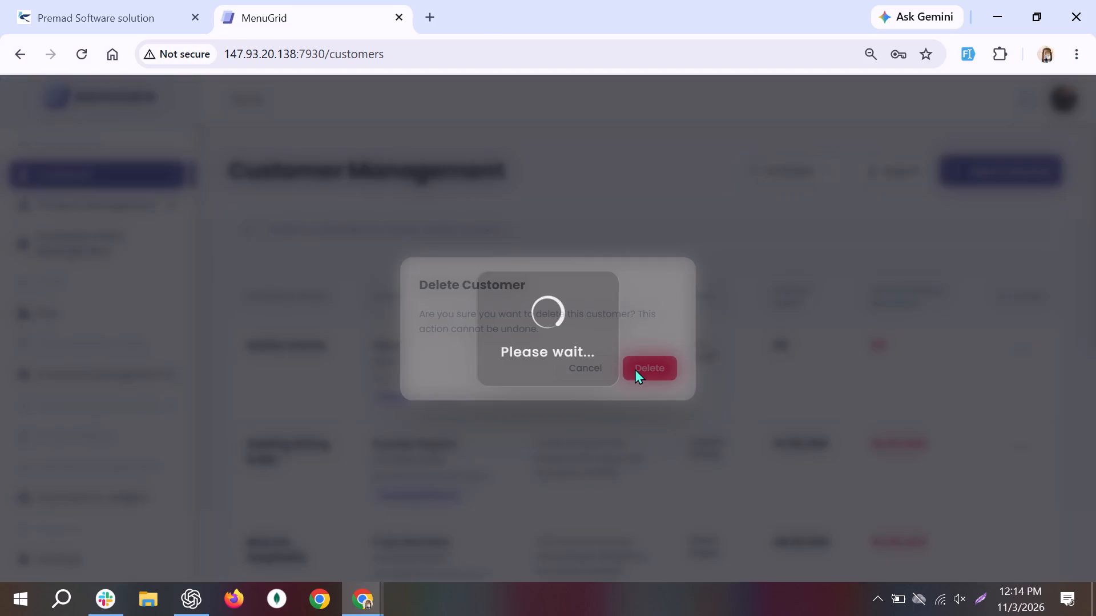
# Delete the Sterling Dining & Bar customer record.
pyautogui.click(1016, 344)
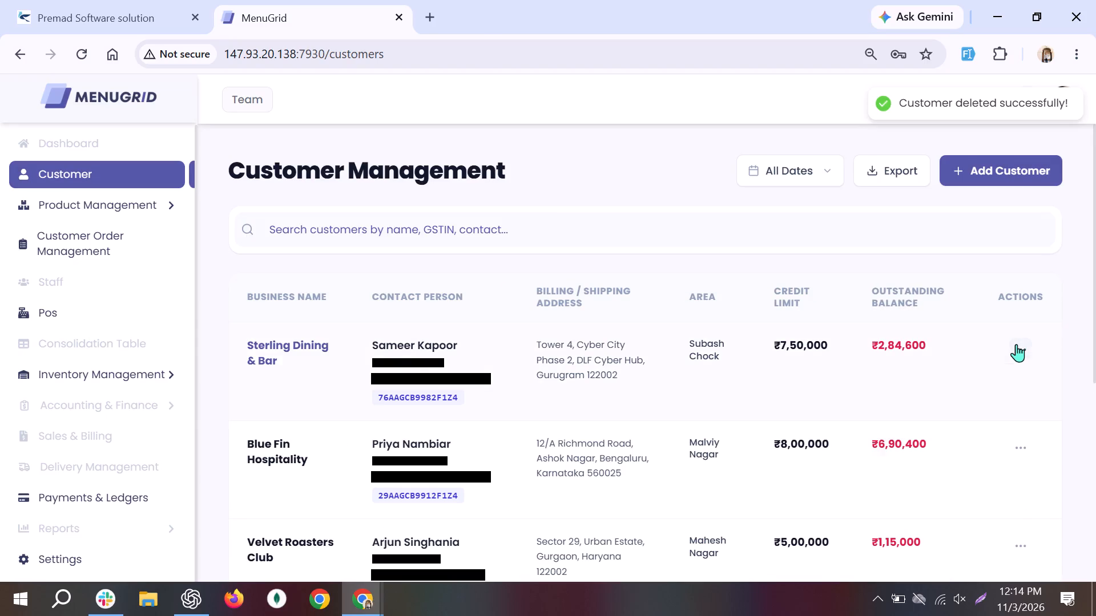
pyautogui.click(952, 436)
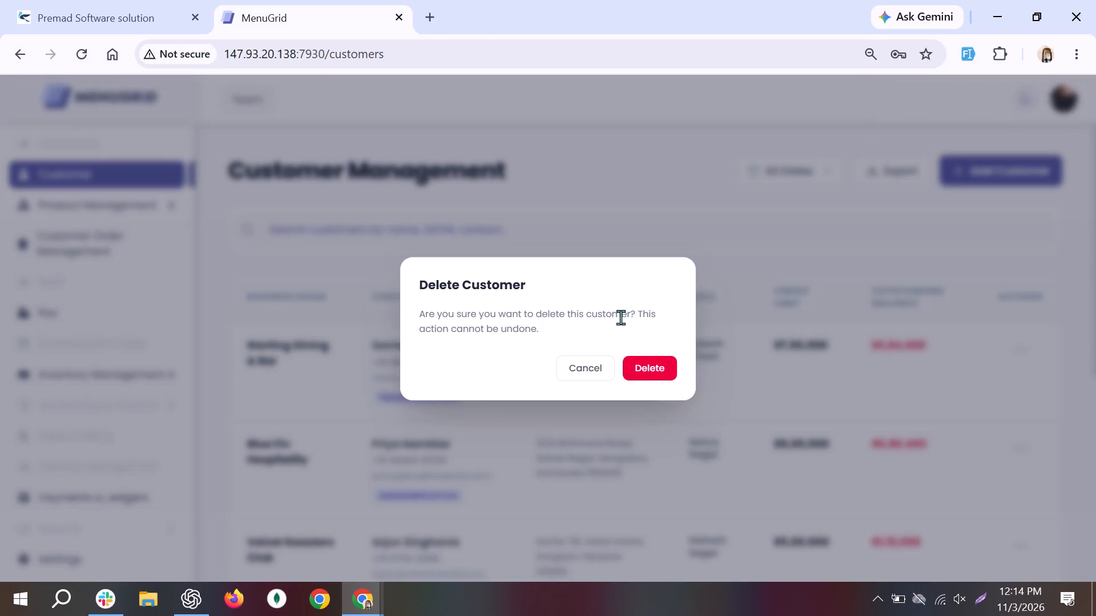
pyautogui.click(658, 367)
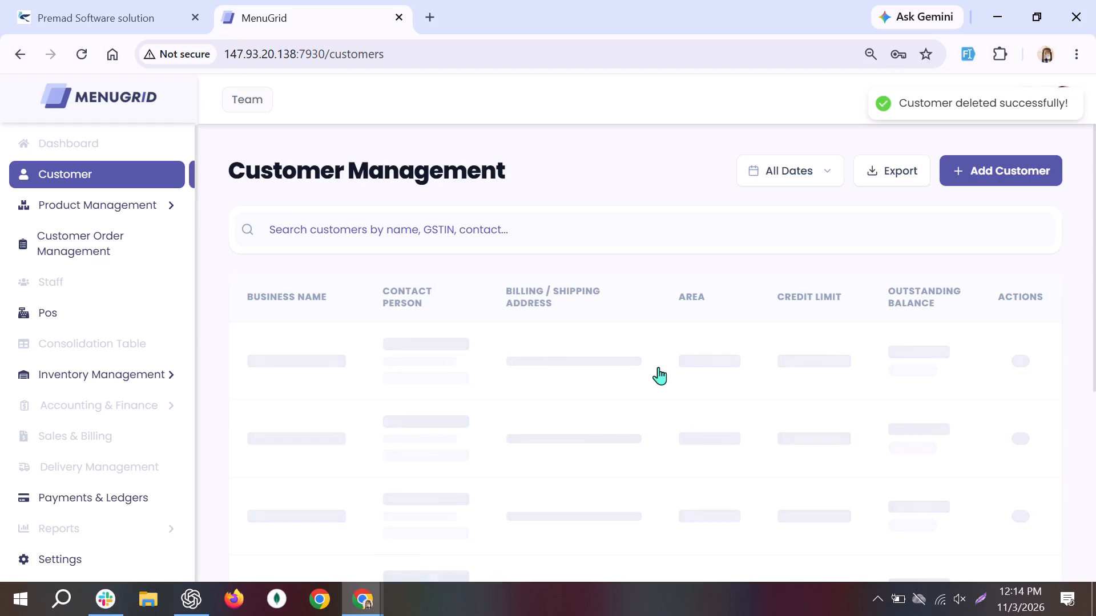
# Check the remaining customers and delete the Blue Fin Hospitality record.
pyautogui.scroll(-5, 668, 406)
pyautogui.scroll(1, 668, 406)
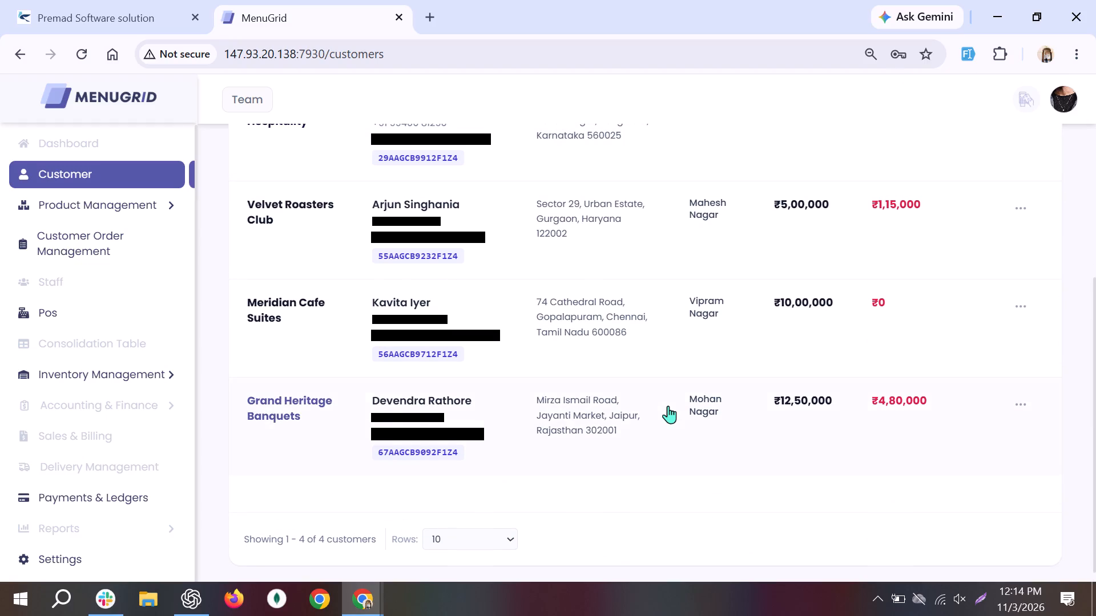
pyautogui.scroll(3, 668, 406)
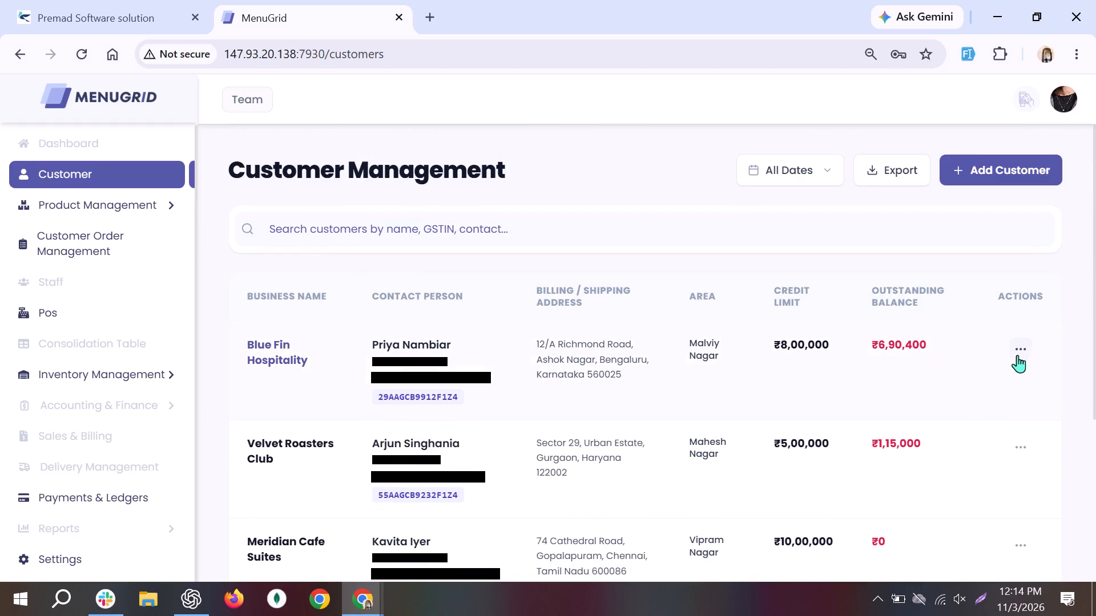
pyautogui.click(1018, 351)
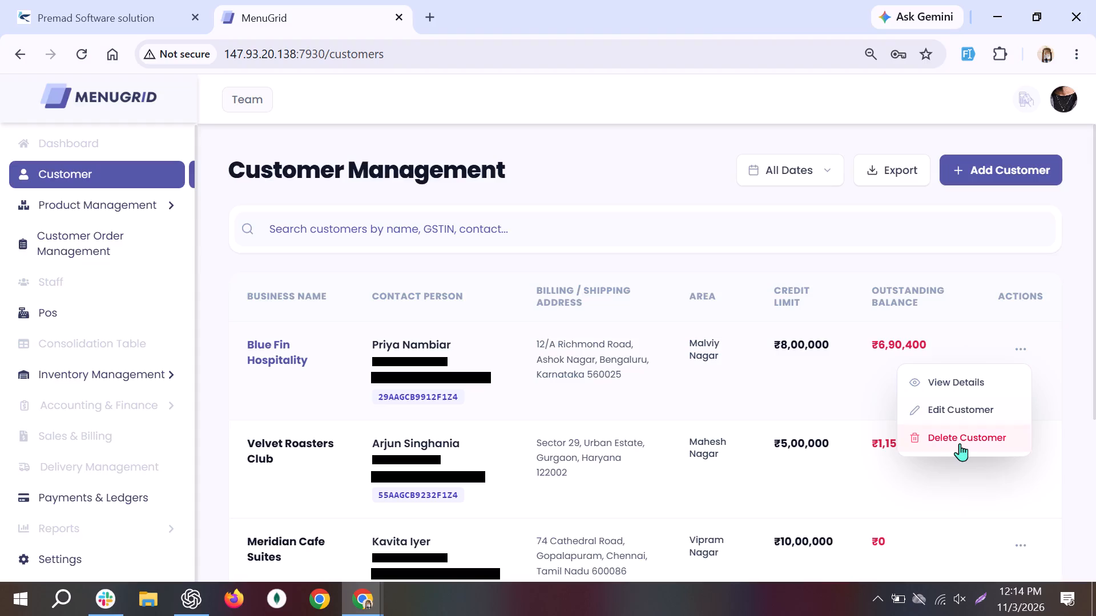
pyautogui.click(960, 443)
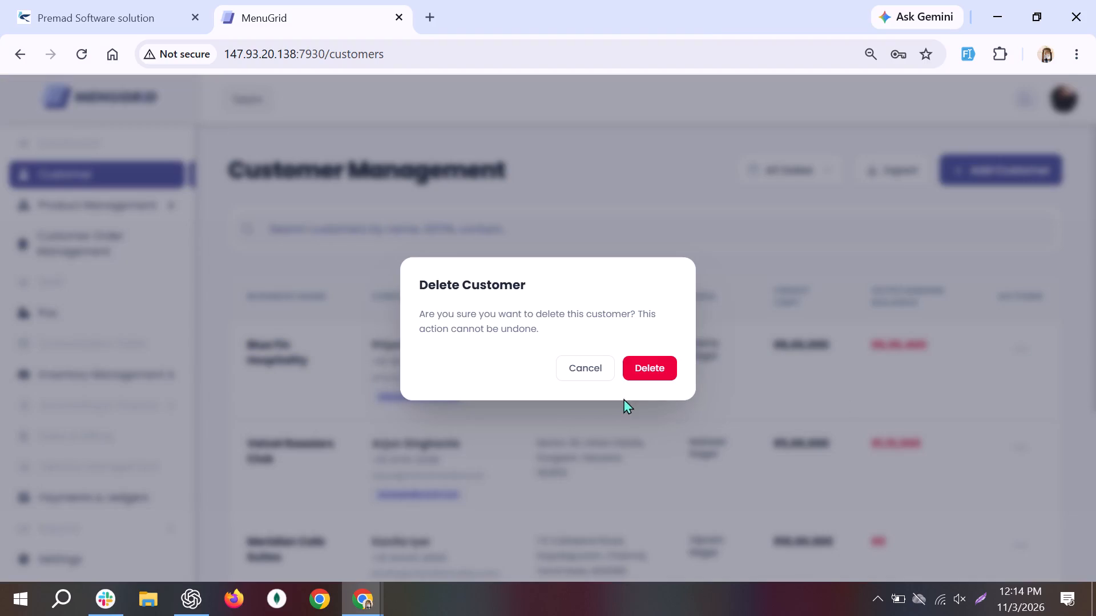
pyautogui.click(639, 361)
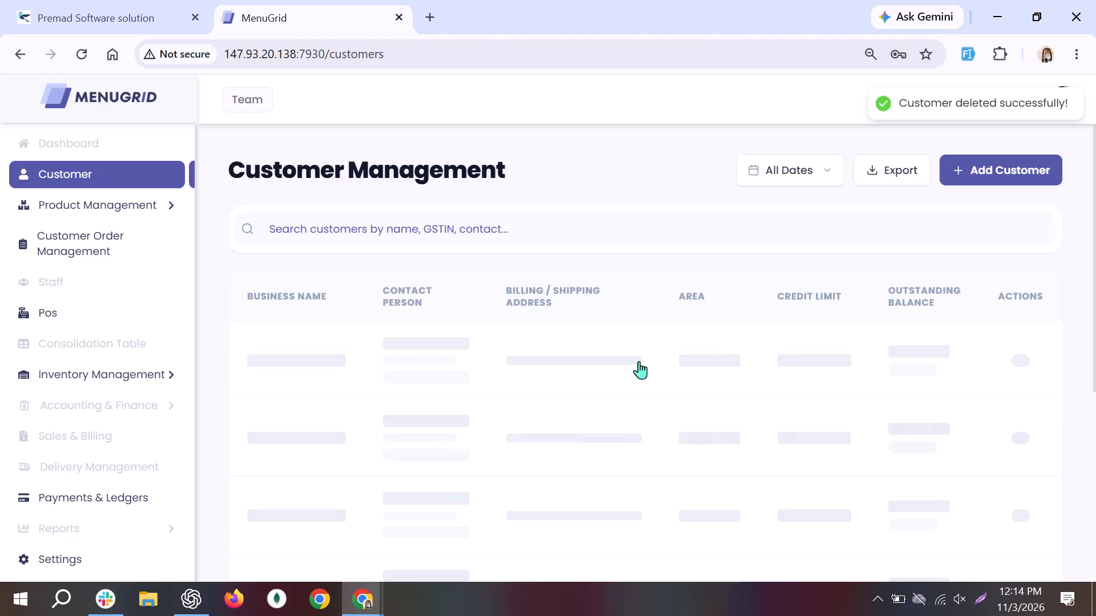
# Delete the Velvet Roasters Club customer record.
pyautogui.click(1020, 348)
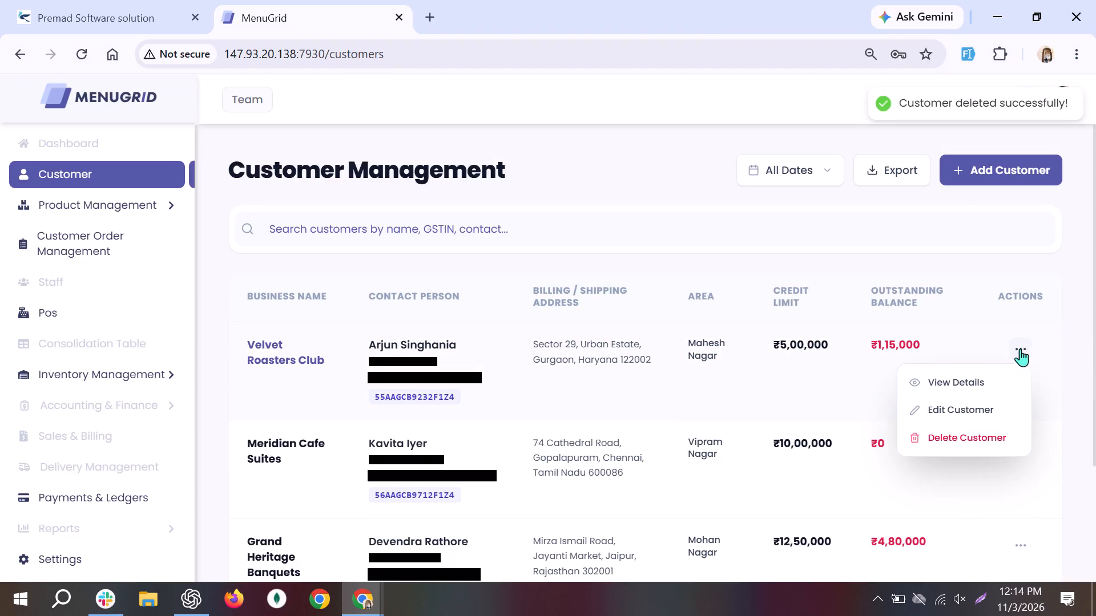
pyautogui.click(958, 438)
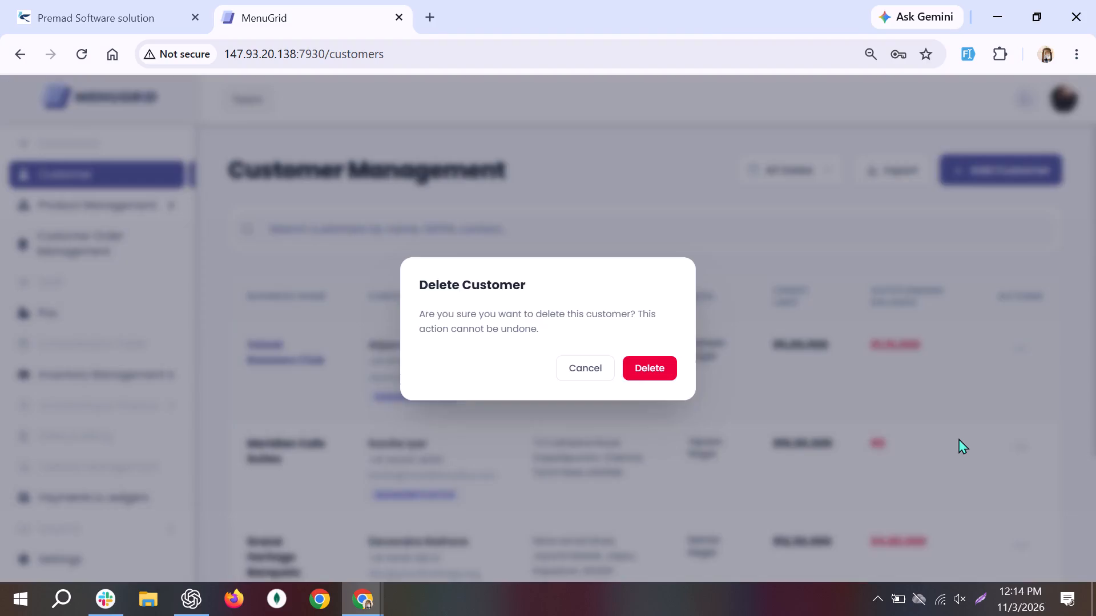
pyautogui.click(647, 368)
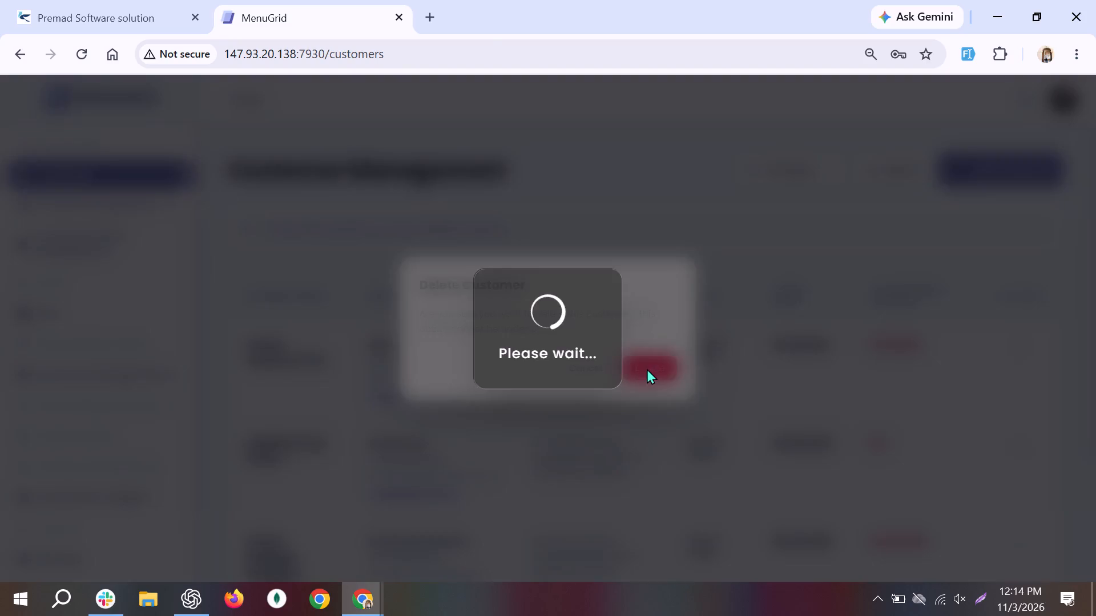
# Delete the Meridian Cafe Suites customer record.
pyautogui.click(1031, 351)
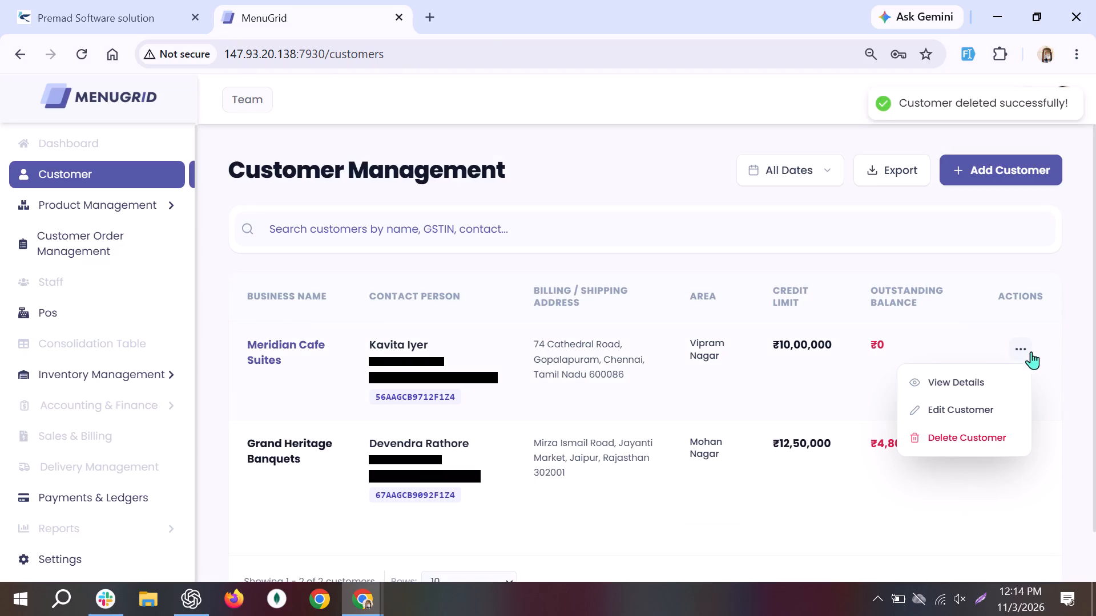
pyautogui.click(961, 441)
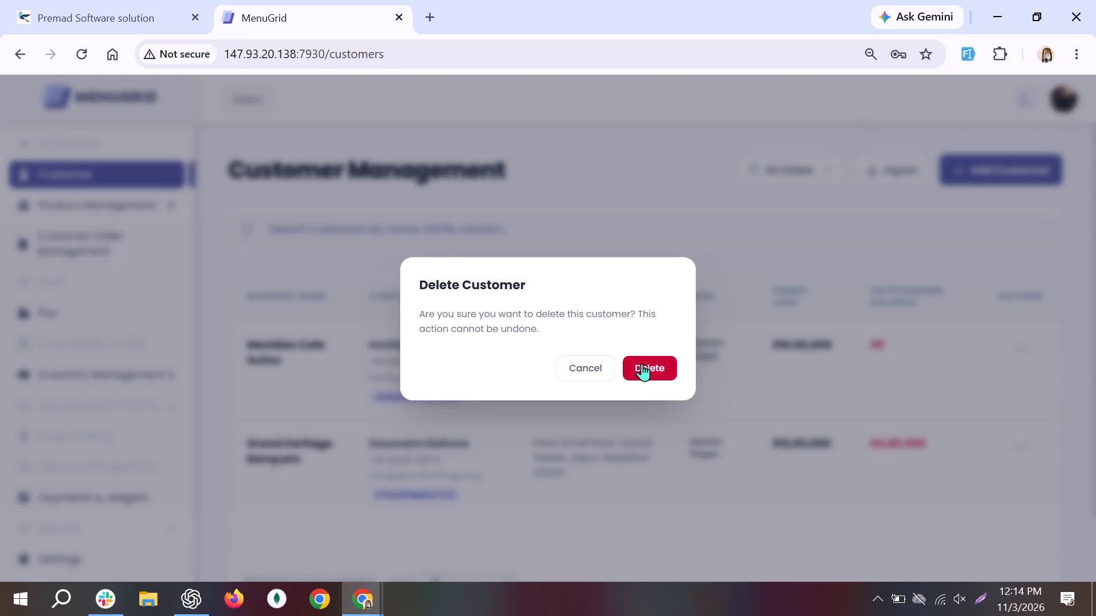
pyautogui.click(642, 363)
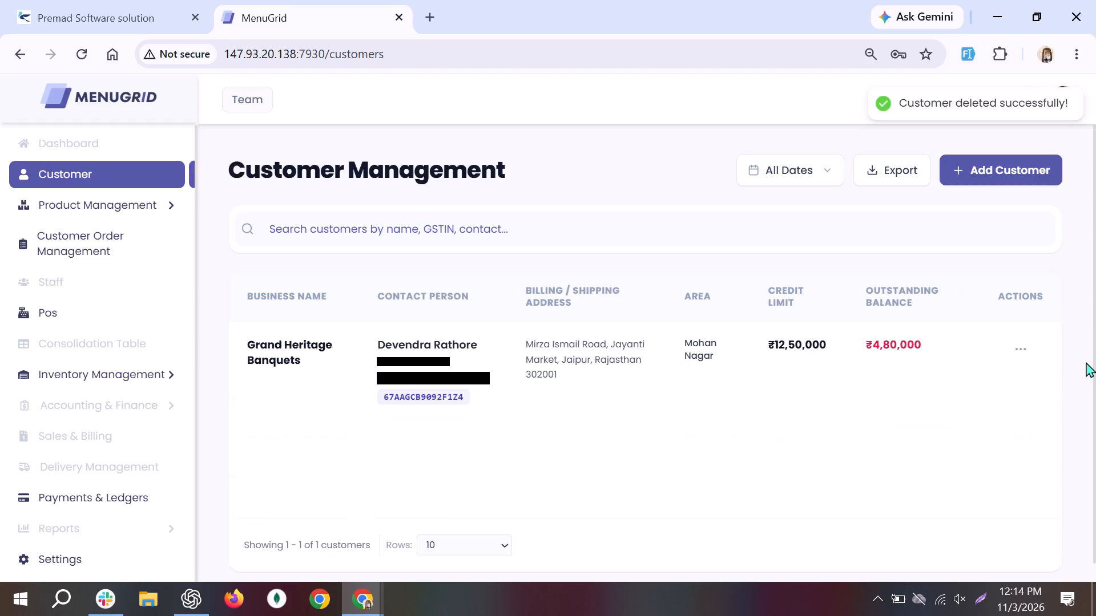
# Delete the Grand Heritage Banquets customer record.
pyautogui.click(1022, 349)
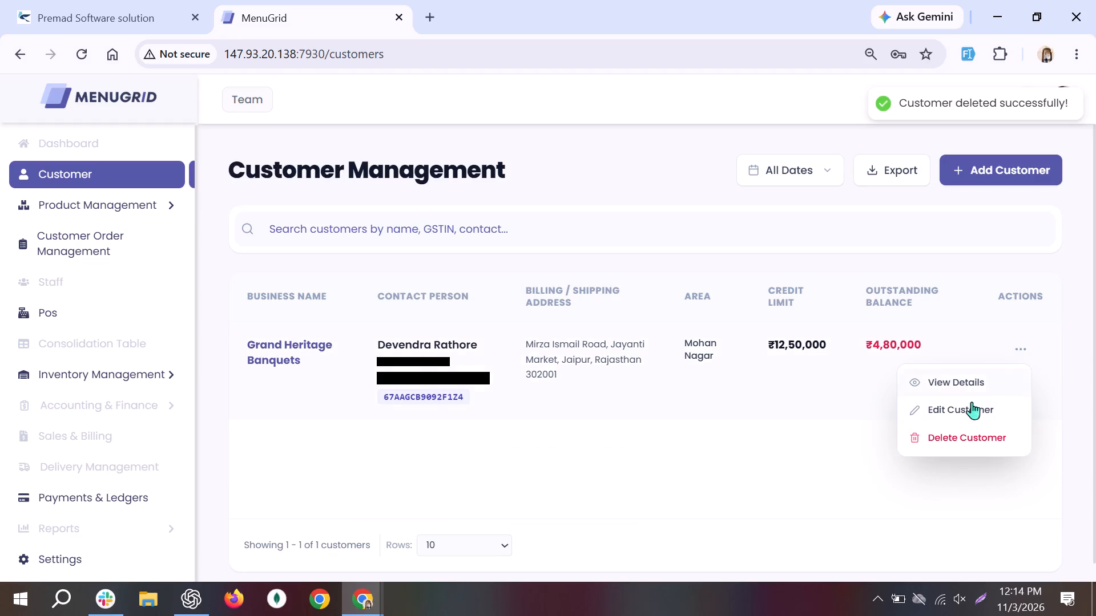
pyautogui.click(948, 441)
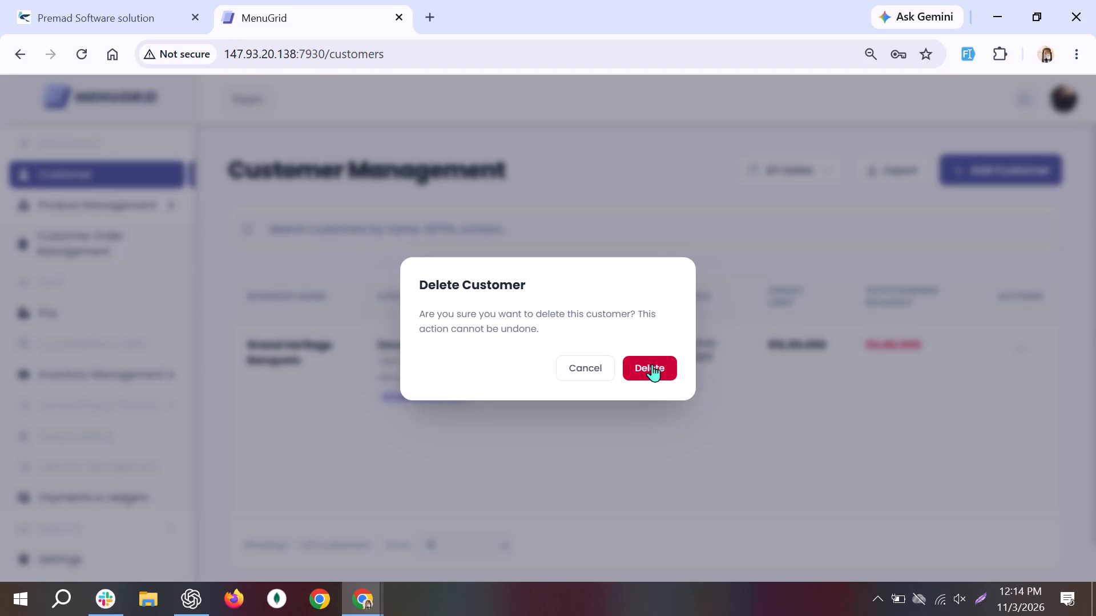
pyautogui.click(652, 364)
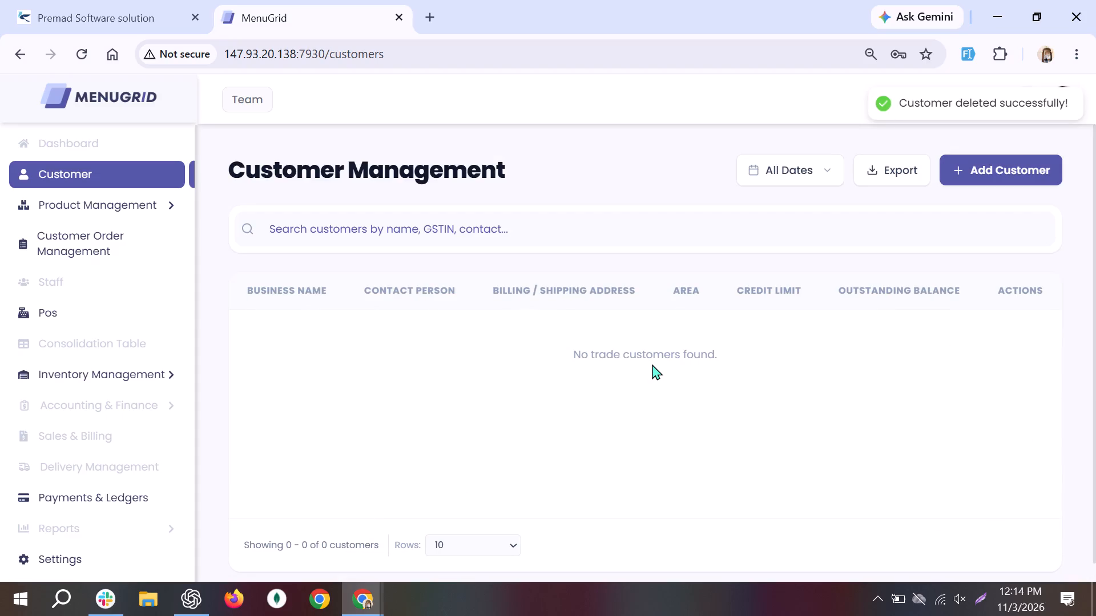
# Reload the customer page to check the customer list.
pyautogui.press('F5')
pyautogui.press('F5')
pyautogui.press('F5')
pyautogui.press('F5')
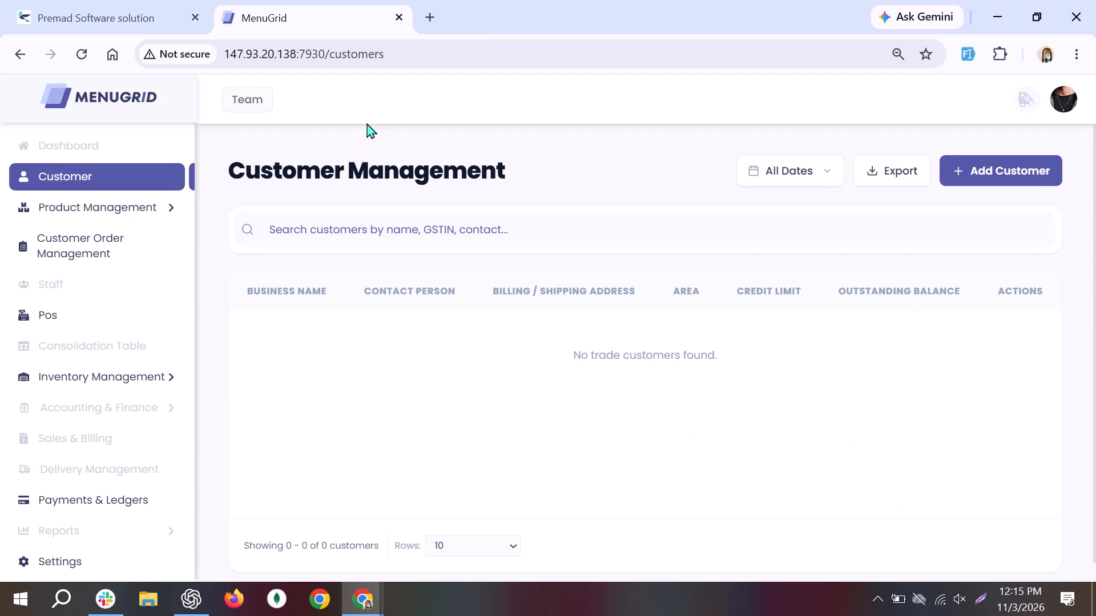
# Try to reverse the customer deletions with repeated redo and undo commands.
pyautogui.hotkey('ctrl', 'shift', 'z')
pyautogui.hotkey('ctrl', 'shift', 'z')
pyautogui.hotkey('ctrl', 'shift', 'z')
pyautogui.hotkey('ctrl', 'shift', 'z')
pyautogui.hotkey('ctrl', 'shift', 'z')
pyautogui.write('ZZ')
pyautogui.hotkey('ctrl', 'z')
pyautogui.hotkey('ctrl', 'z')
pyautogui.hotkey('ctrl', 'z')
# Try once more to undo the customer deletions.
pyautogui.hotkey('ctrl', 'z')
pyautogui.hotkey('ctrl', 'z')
# Search the customer list for "sachin" and clear the search text.
pyautogui.write('sa')
pyautogui.click(384, 225)
pyautogui.write('sachi')
pyautogui.press('n')
pyautogui.press('Return')
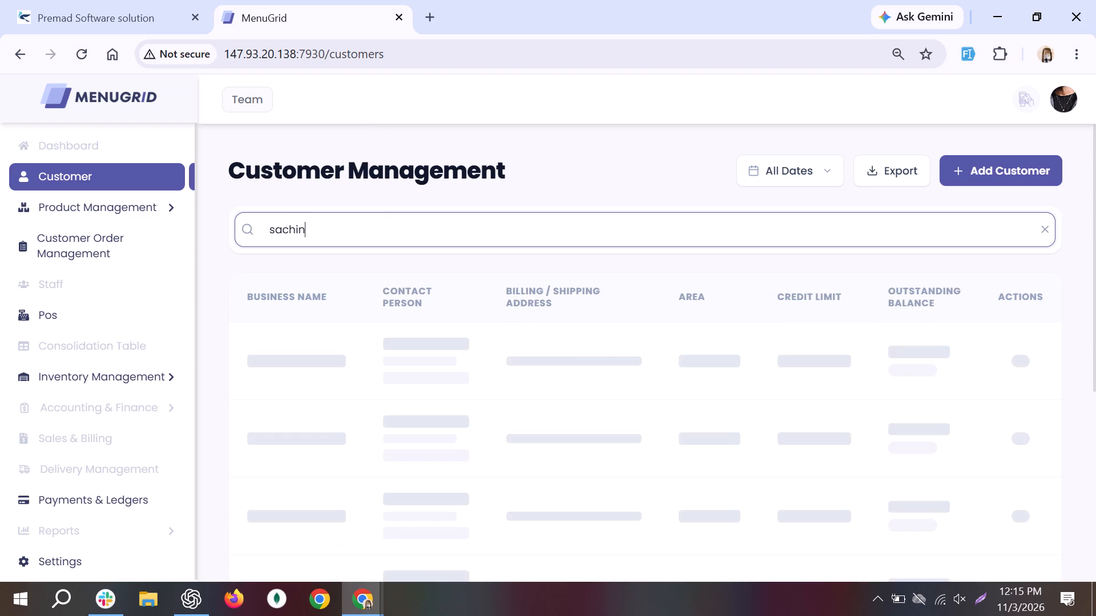
pyautogui.press('BackSpace')
pyautogui.press('BackSpace')
pyautogui.press('BackSpace')
pyautogui.press('BackSpace')
pyautogui.press('BackSpace')
pyautogui.press('BackSpace')
pyautogui.press('BackSpace')
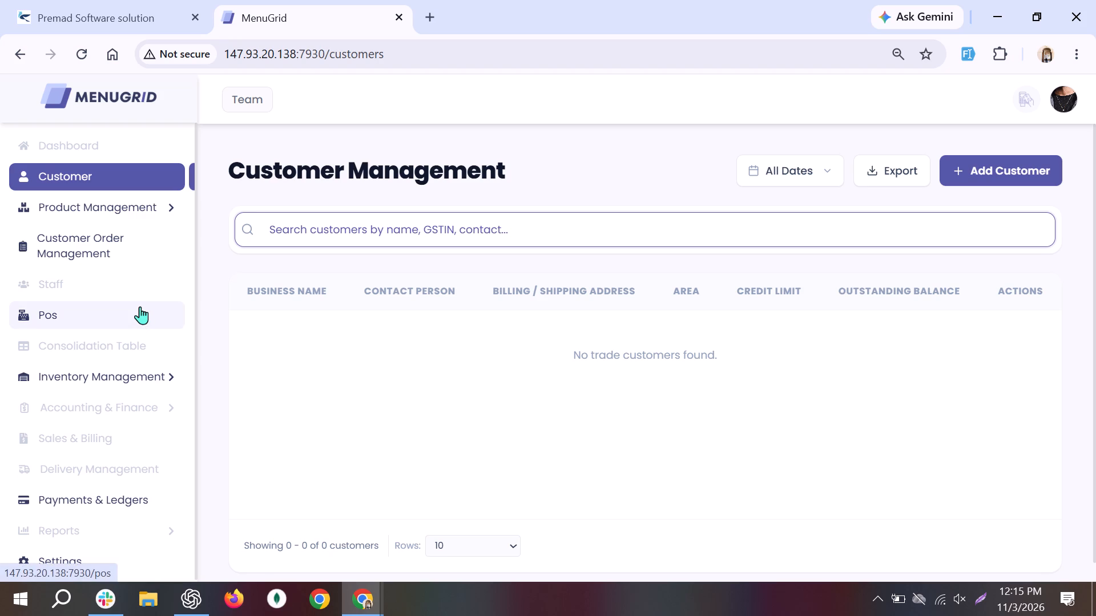
# Start a new product entry from the product items list and name it Buns.
pyautogui.click(123, 217)
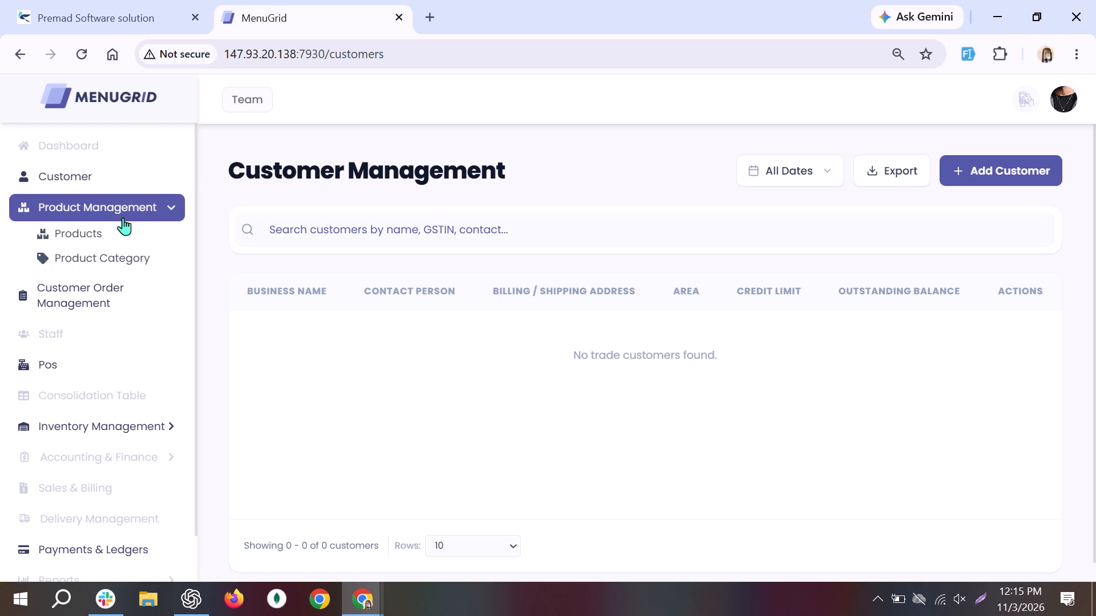
pyautogui.click(98, 234)
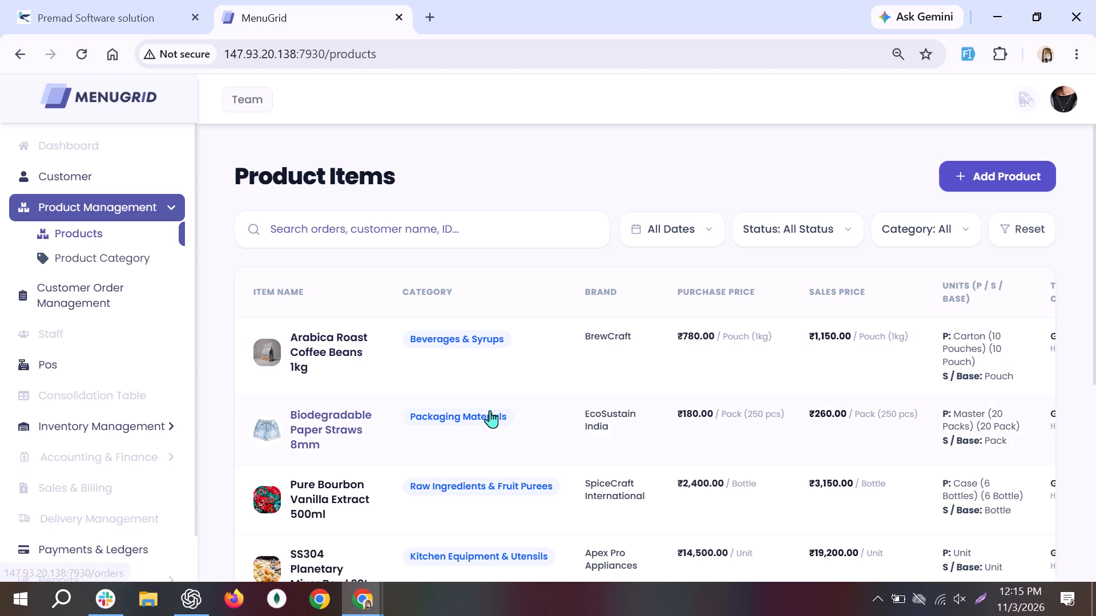
pyautogui.hscroll(-3, 490, 410)
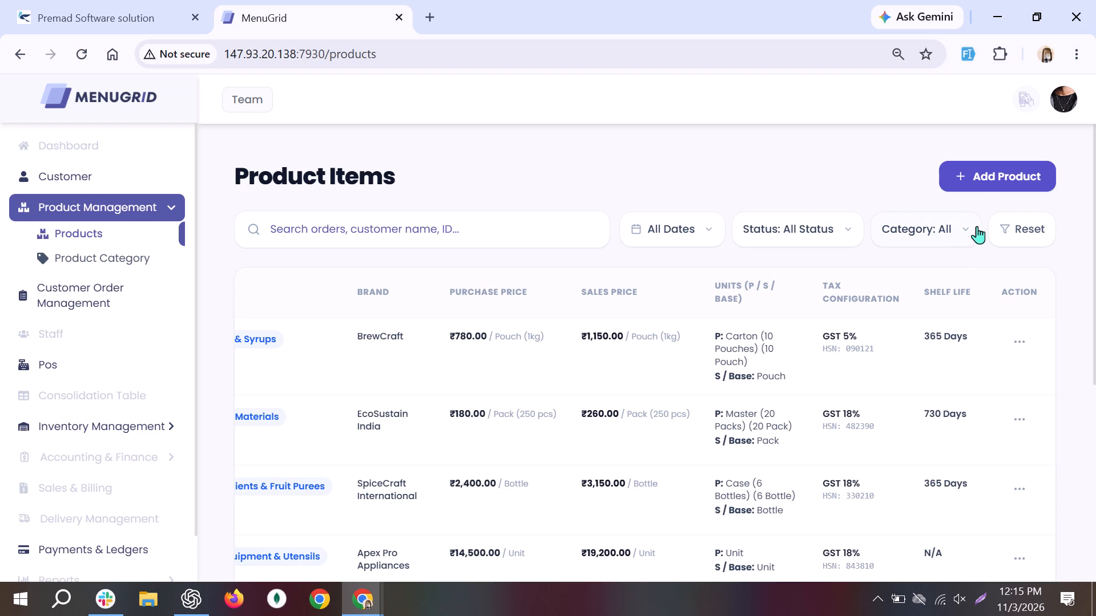
pyautogui.click(997, 171)
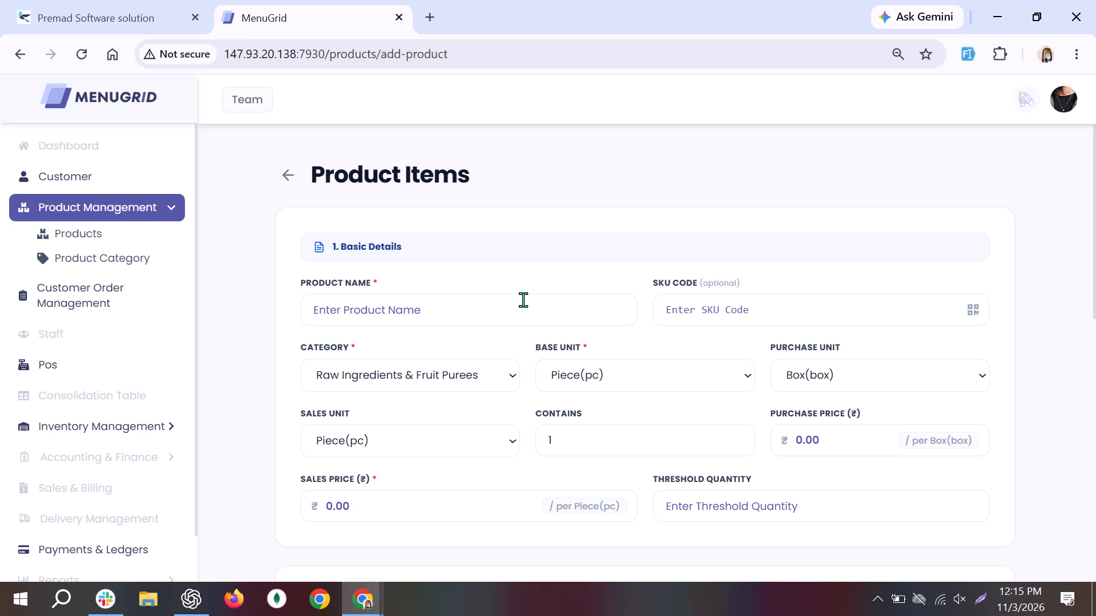
pyautogui.click(523, 299)
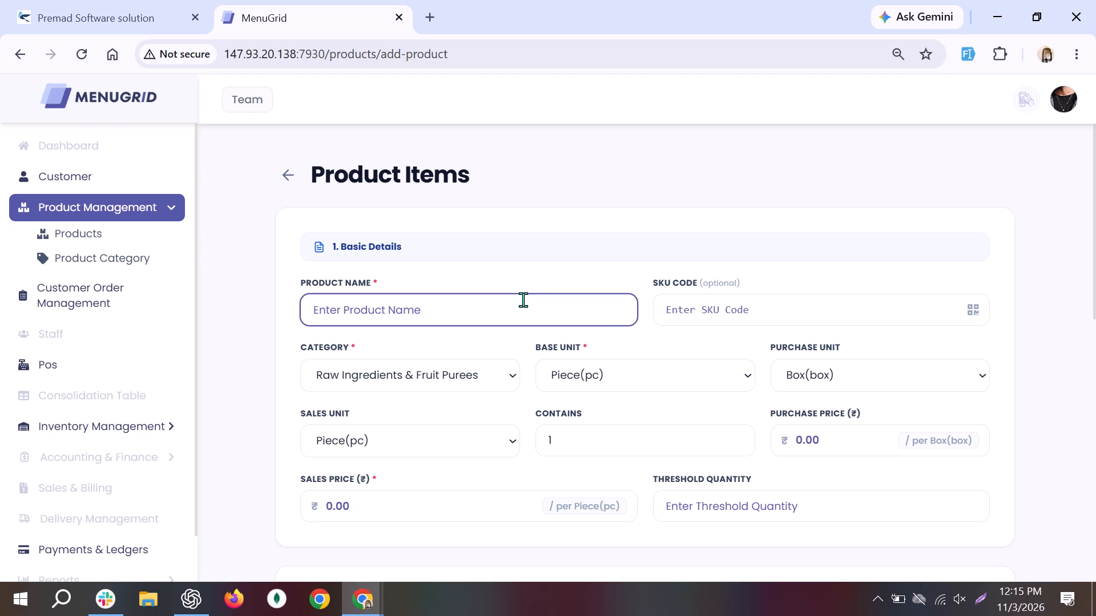
pyautogui.write('Bun')
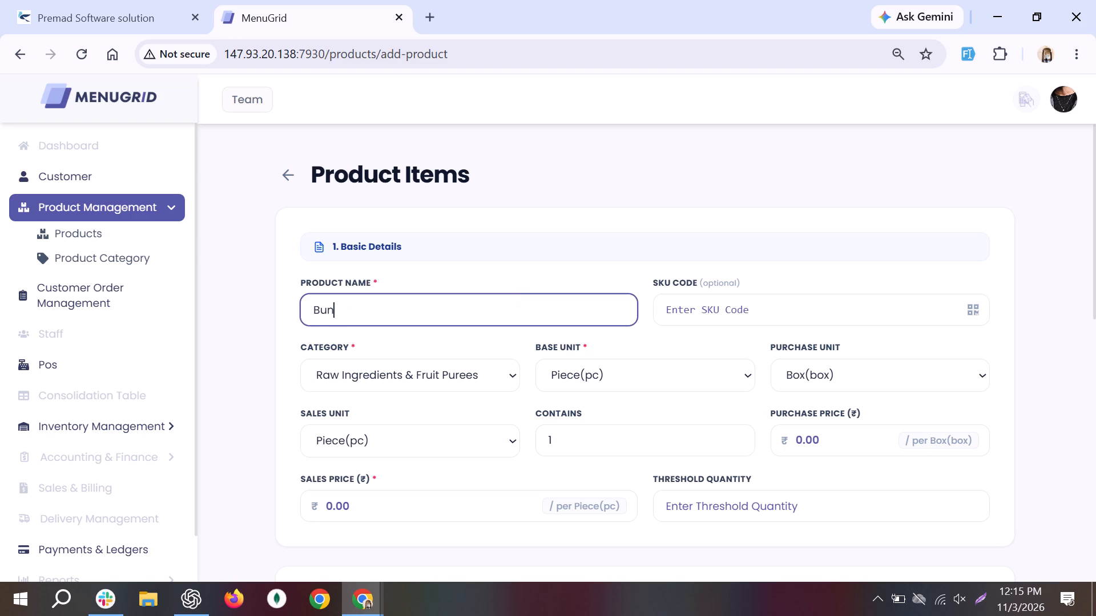
pyautogui.press('BackSpace')
pyautogui.press('BackSpace')
pyautogui.press('BackSpace')
pyautogui.write('bun')
pyautogui.write("'s")
pyautogui.press('space')
pyautogui.press('BackSpace')
pyautogui.press('BackSpace')
pyautogui.press('BackSpace')
pyautogui.press('s')
# Set the new product's SKU code to BUN-01.
pyautogui.click(808, 318)
pyautogui.write('bun-')
pyautogui.write('101')
pyautogui.press('BackSpace')
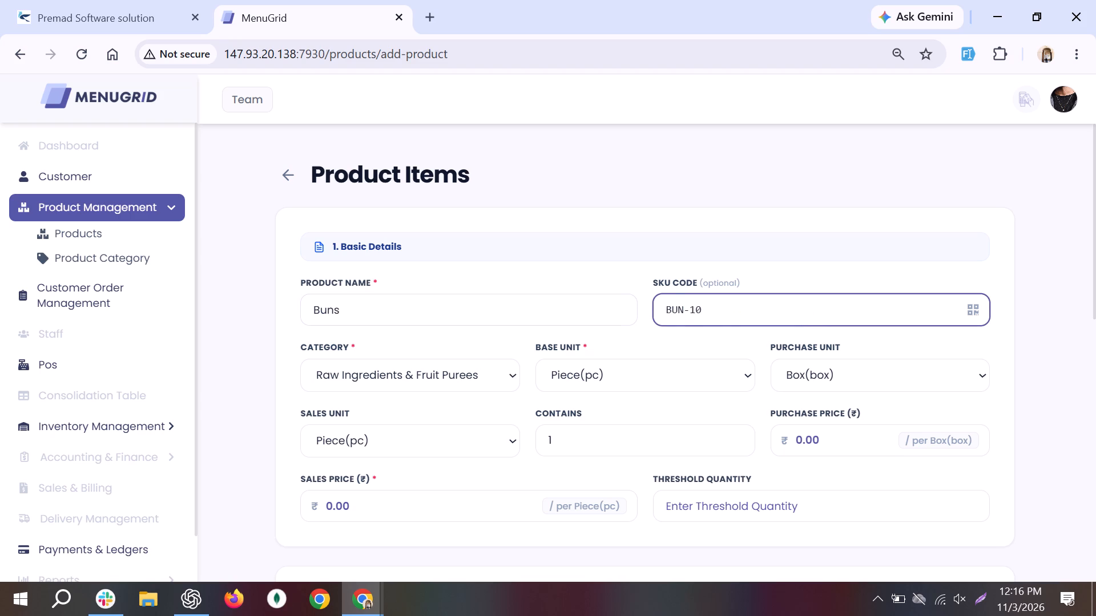
pyautogui.press('BackSpace')
pyautogui.press('BackSpace')
pyautogui.write('01')
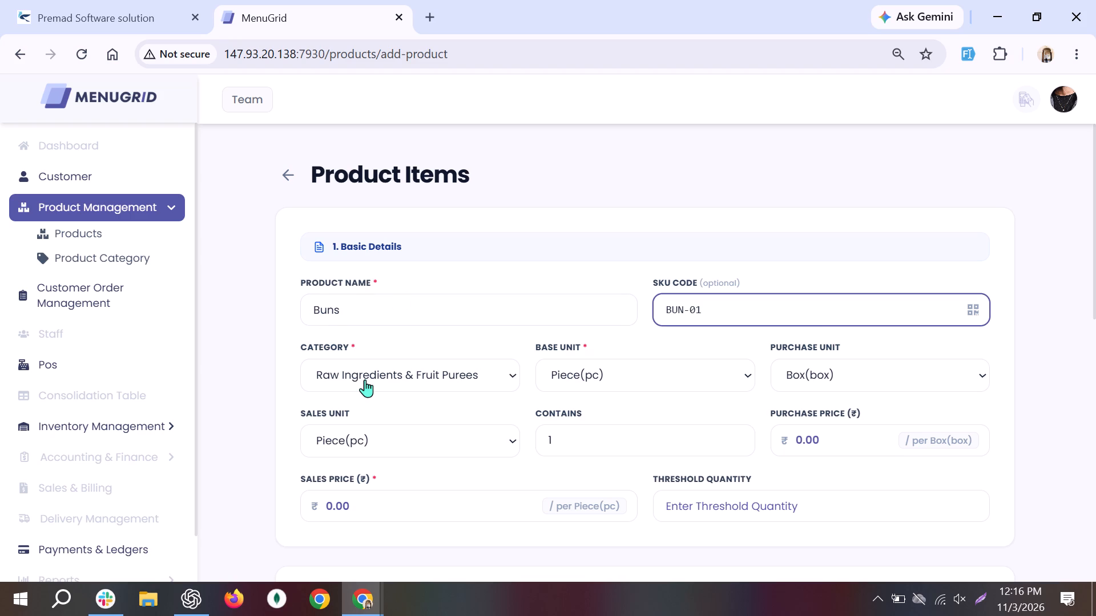
# Set the Buns product's category to Dairy & Perishables.
pyautogui.click(365, 379)
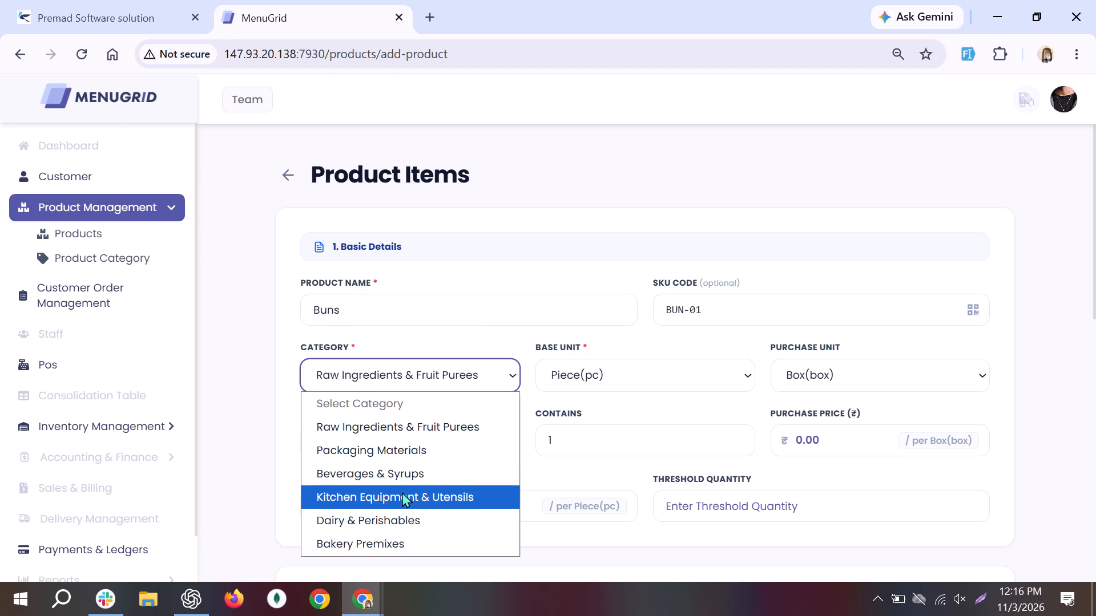
pyautogui.scroll(-2, 402, 492)
pyautogui.click(356, 539)
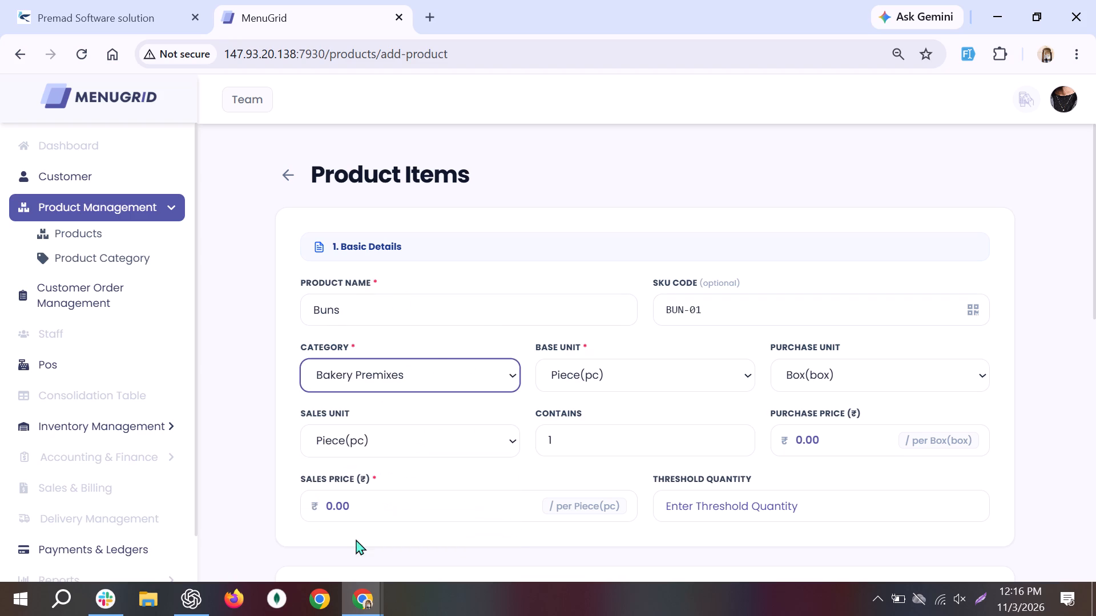
pyautogui.click(421, 376)
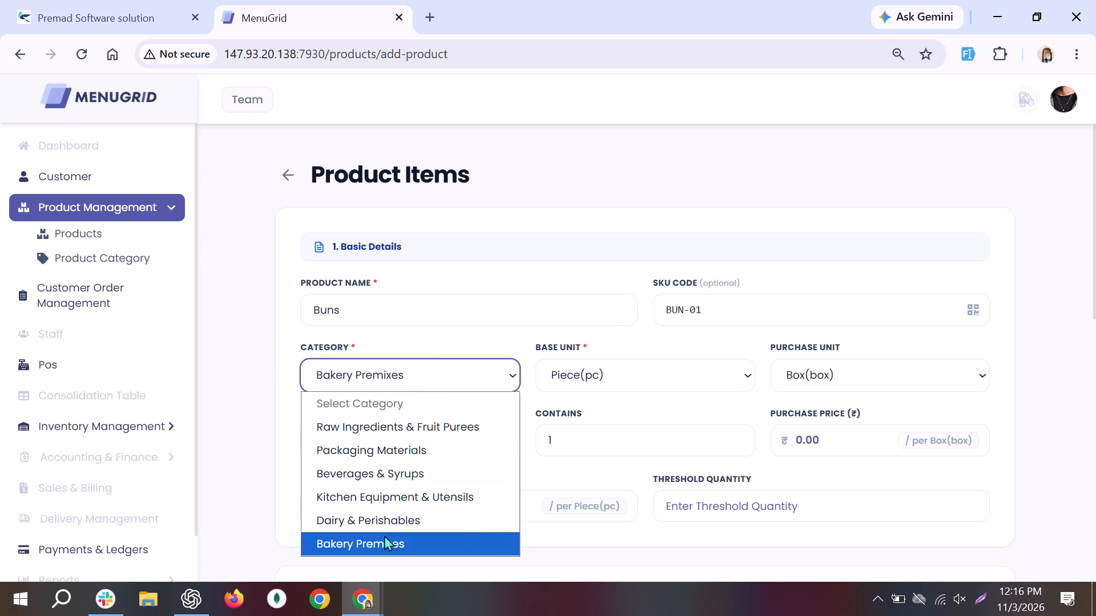
pyautogui.click(384, 526)
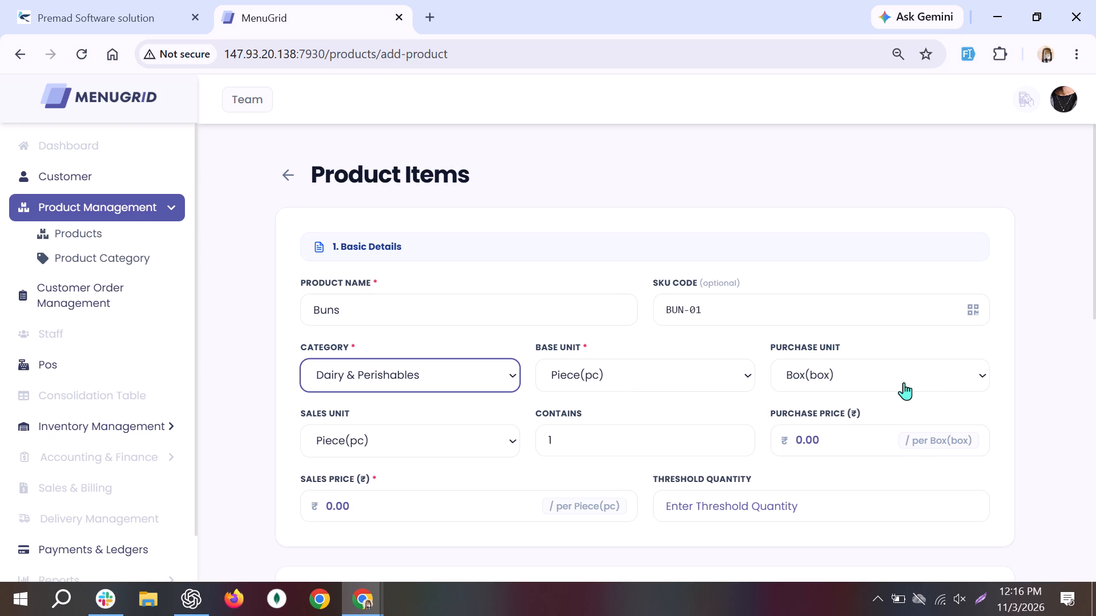
# Set both the purchase unit and the sales unit to Package(pkg), with each package containing 4.
pyautogui.click(904, 382)
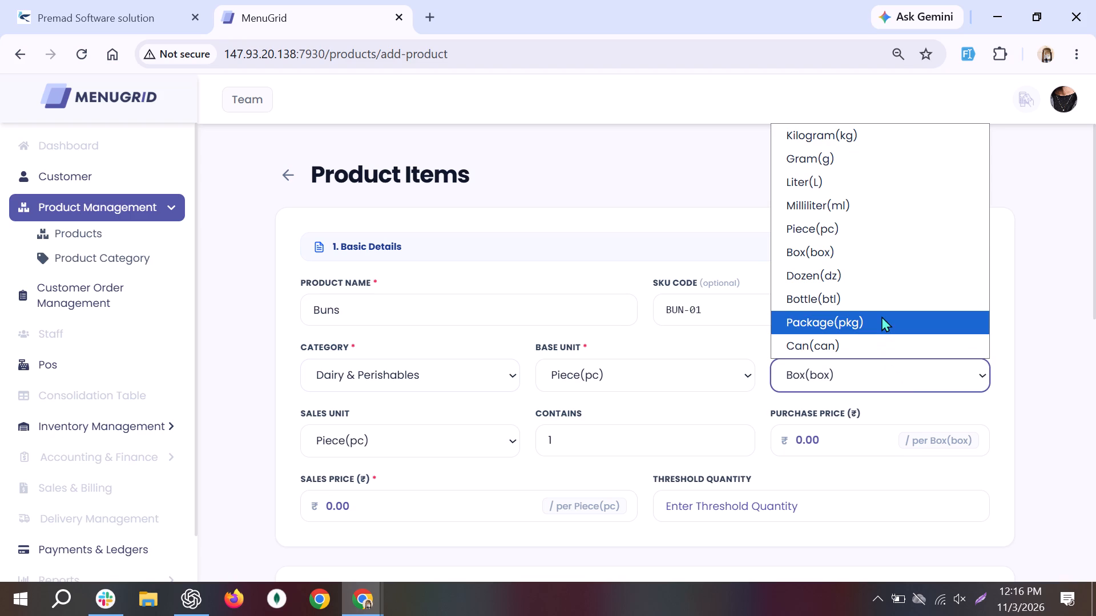
pyautogui.click(881, 316)
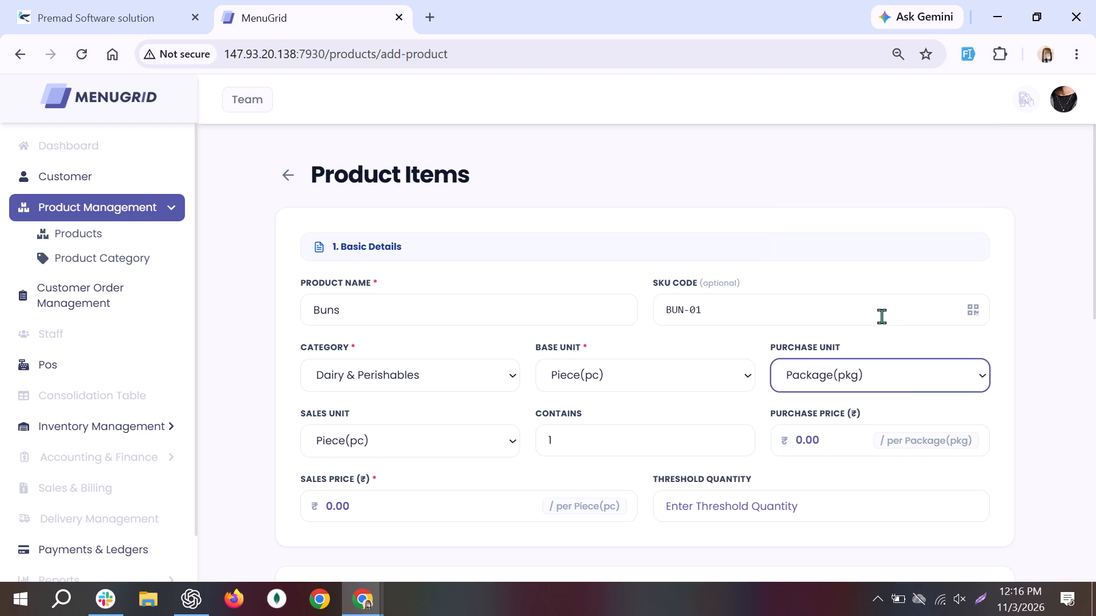
pyautogui.click(438, 443)
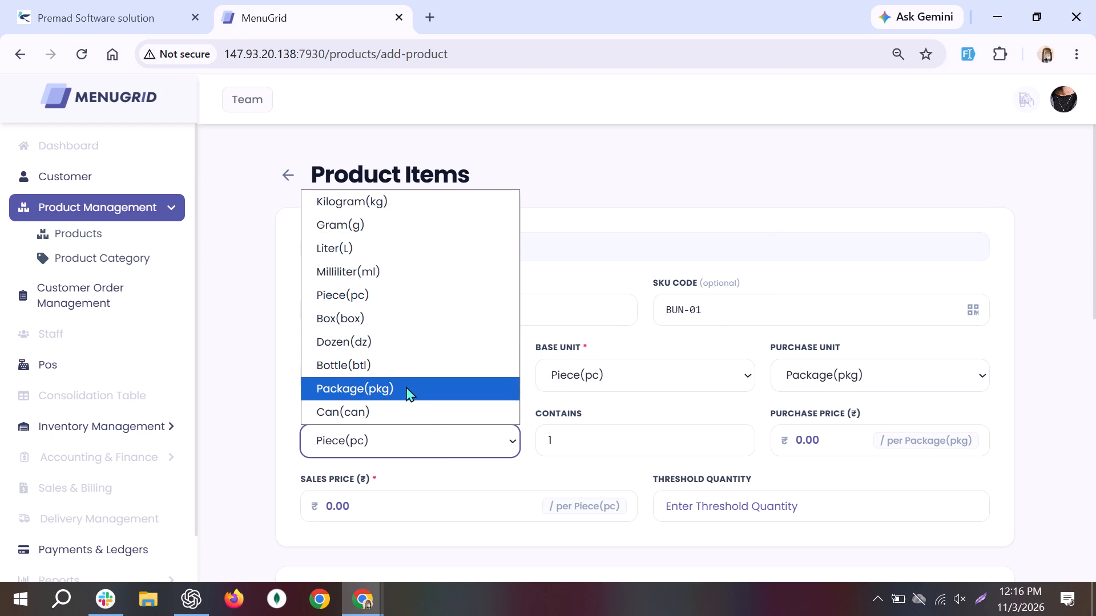
pyautogui.click(406, 386)
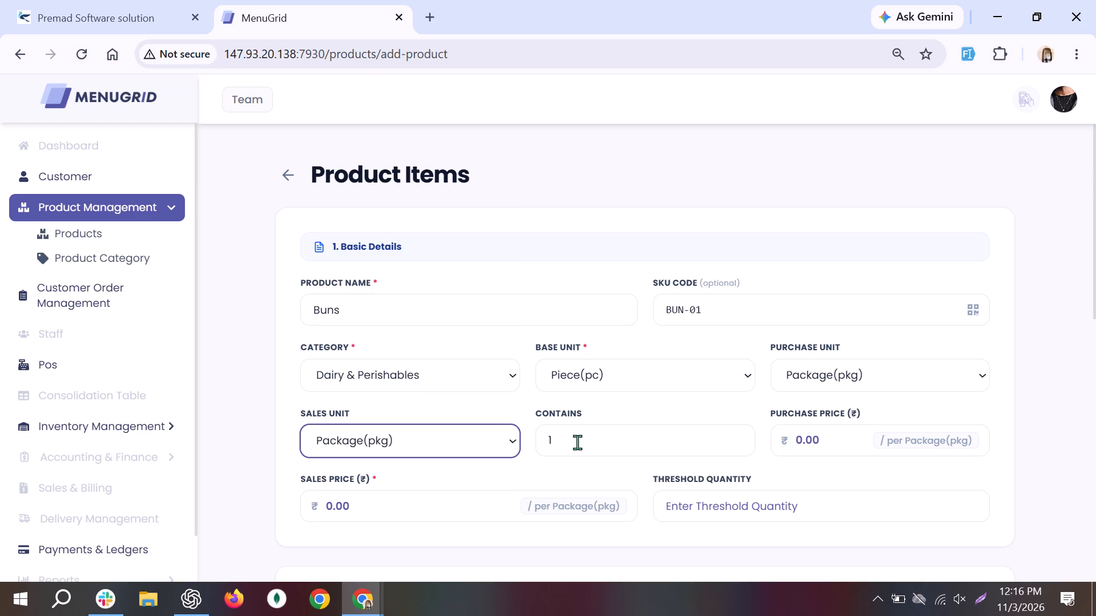
pyautogui.click(602, 444)
pyautogui.press('BackSpace')
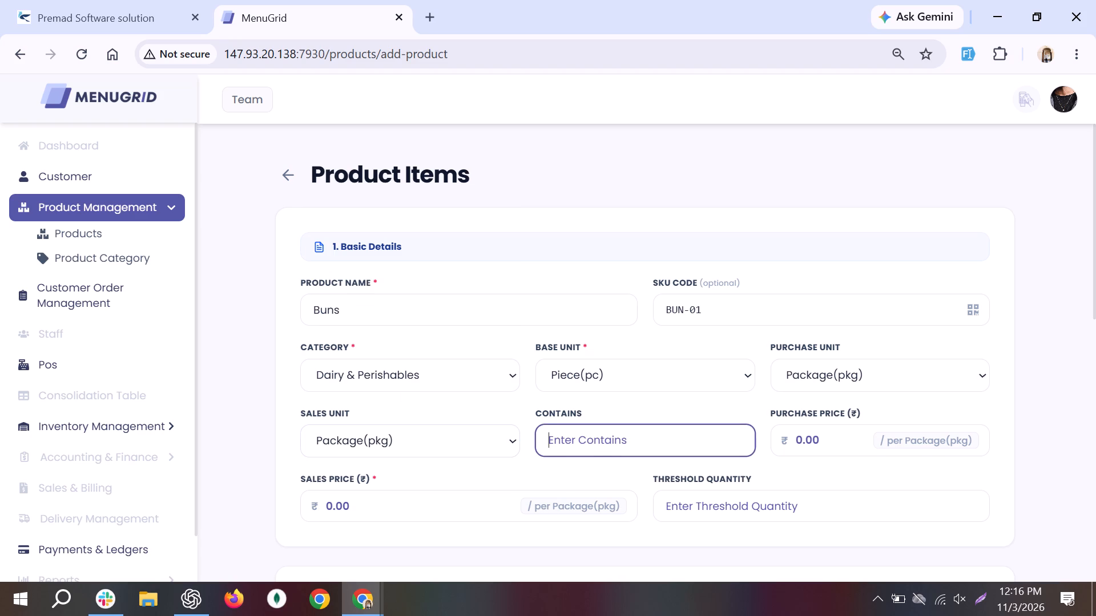
pyautogui.press('6')
pyautogui.press('BackSpace')
pyautogui.press('4')
# Set the purchase price to ₹35.99 and the sales price to ₹49.99 per package.
pyautogui.click(859, 437)
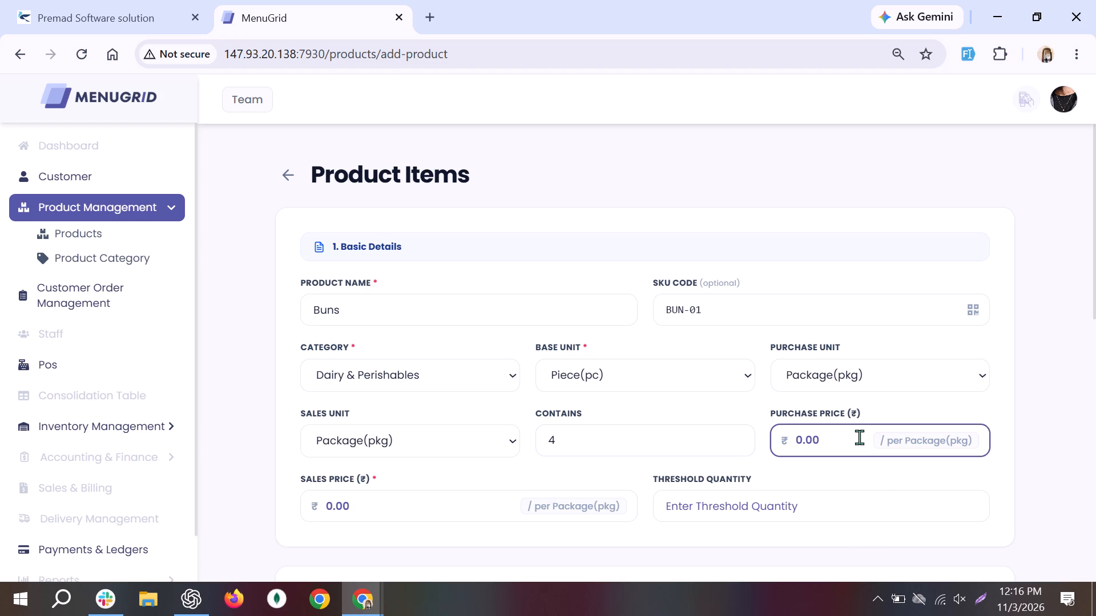
pyautogui.write('35')
pyautogui.write('.999')
pyautogui.press('.')
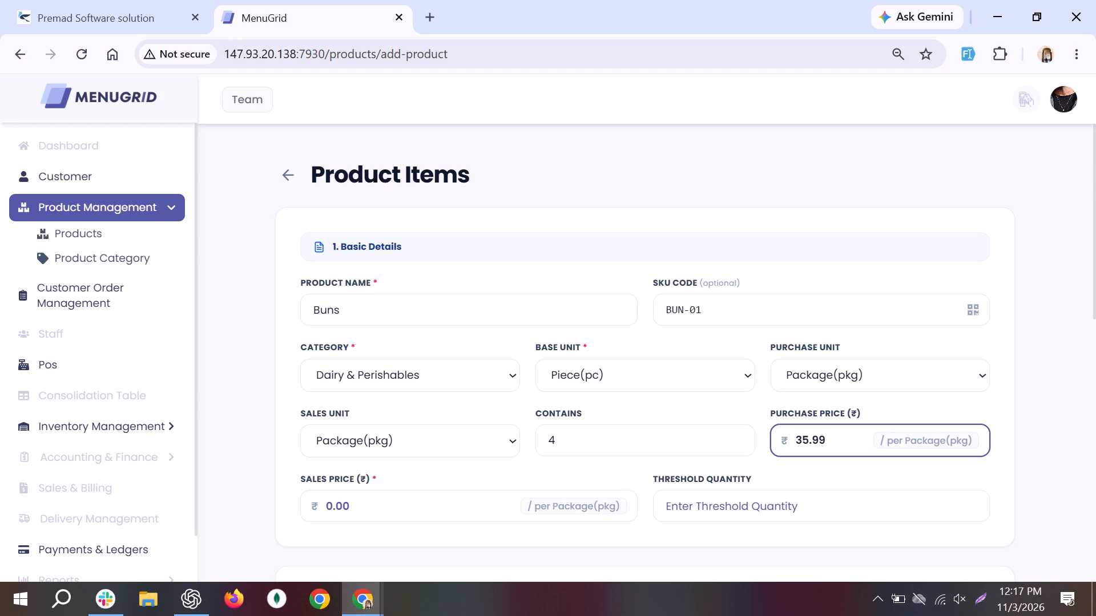
pyautogui.click(377, 504)
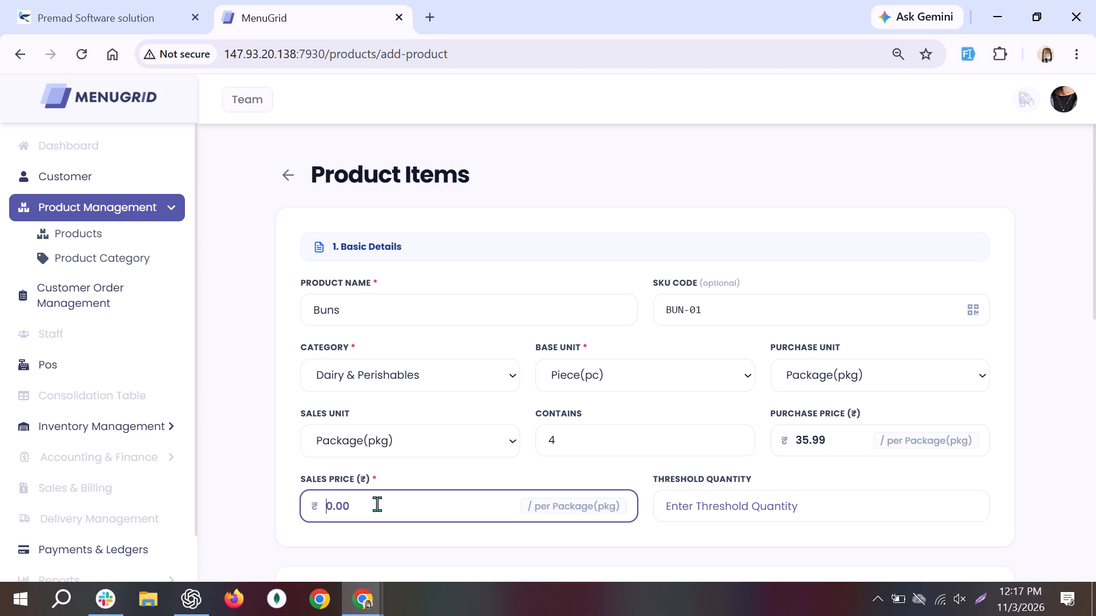
pyautogui.write('40')
pyautogui.press('BackSpace')
pyautogui.press('9')
pyautogui.press('BackSpace')
pyautogui.press('BackSpace')
pyautogui.write('49')
pyautogui.write('.99')
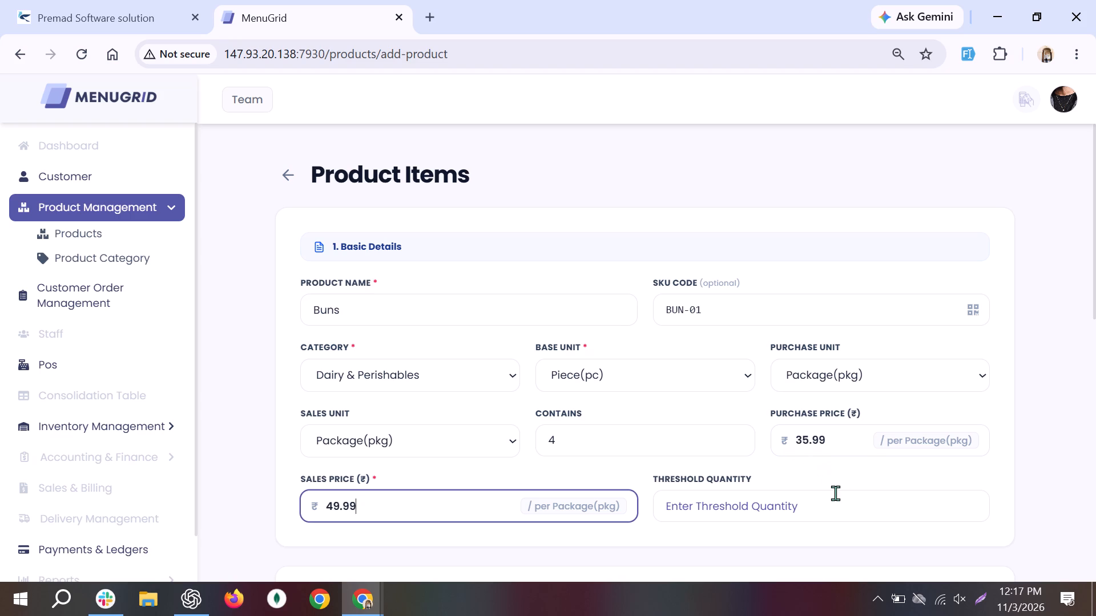
# Set the threshold quantity to 20.
pyautogui.click(821, 506)
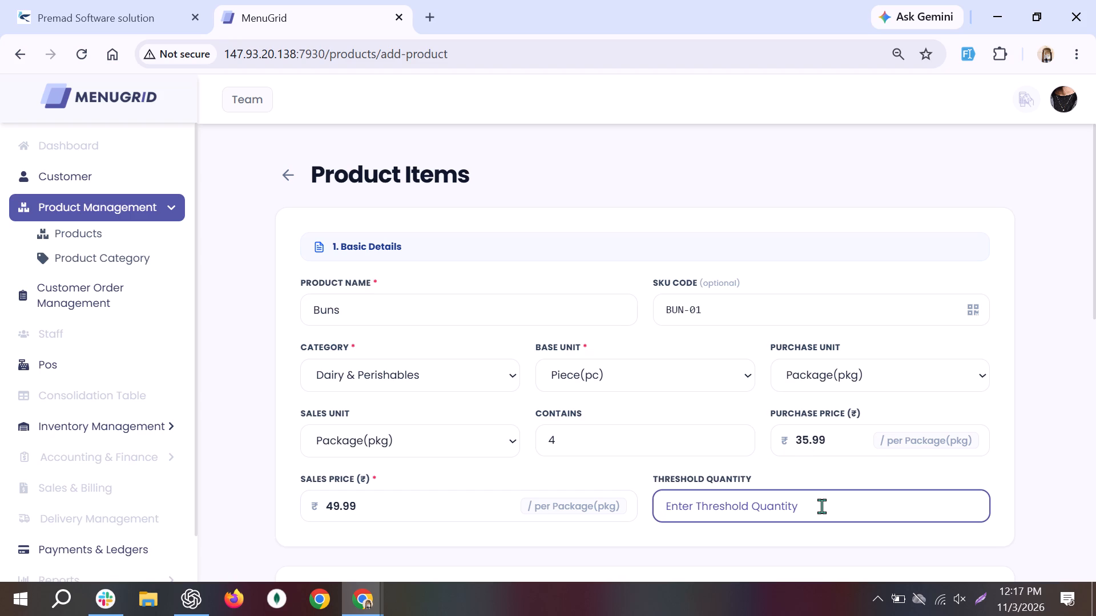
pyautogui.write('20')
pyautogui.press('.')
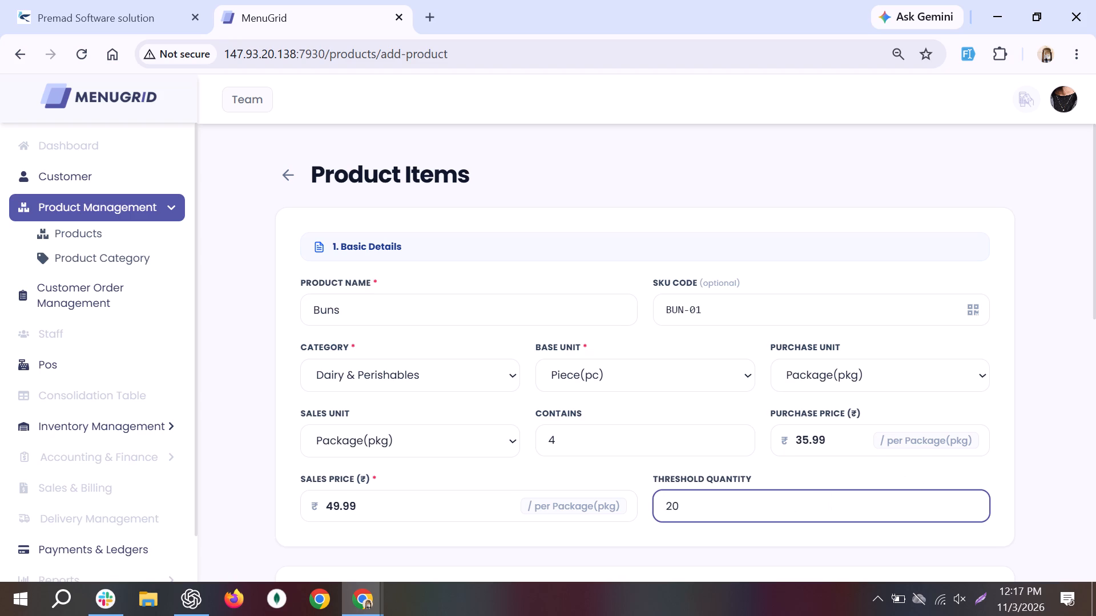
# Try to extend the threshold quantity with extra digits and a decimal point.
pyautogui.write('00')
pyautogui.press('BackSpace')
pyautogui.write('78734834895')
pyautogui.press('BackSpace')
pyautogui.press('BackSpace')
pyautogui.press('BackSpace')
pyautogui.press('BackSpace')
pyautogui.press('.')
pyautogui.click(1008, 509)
# Set the brand in the Additional Details section to "krishna buns".
pyautogui.scroll(-3, 1008, 509)
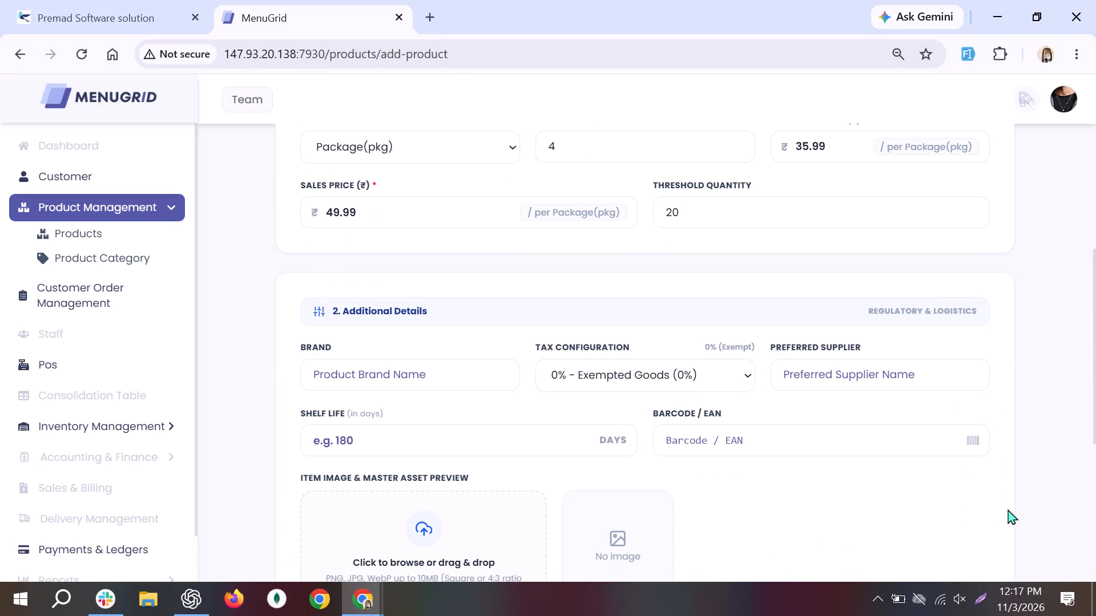
pyautogui.click(461, 380)
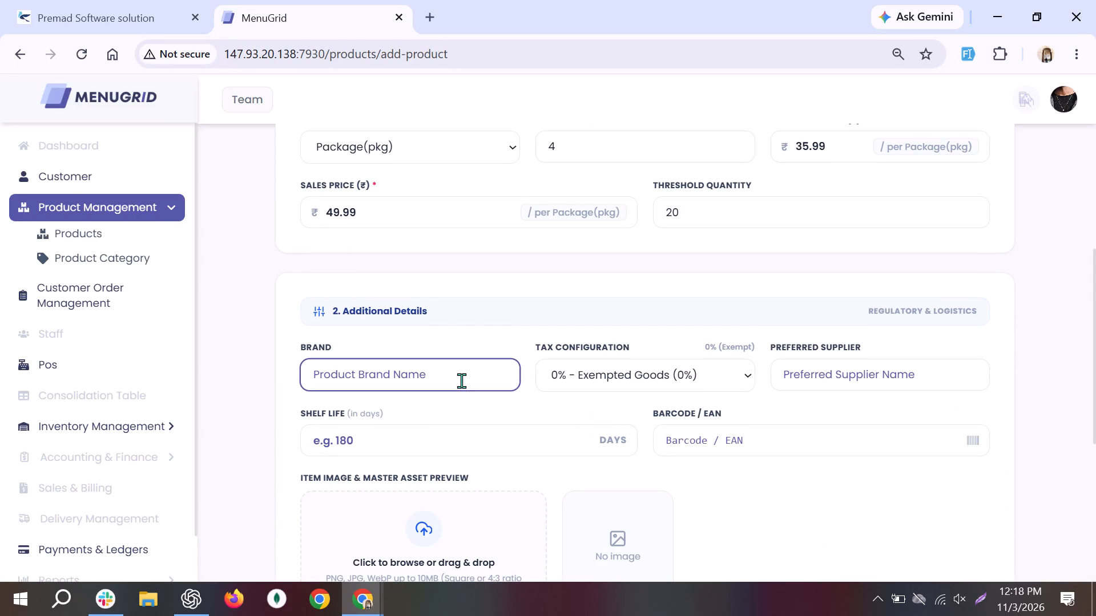
pyautogui.write('KR')
pyautogui.press('BackSpace')
pyautogui.press('BackSpace')
pyautogui.press('k')
pyautogui.write('rishna')
pyautogui.press('space')
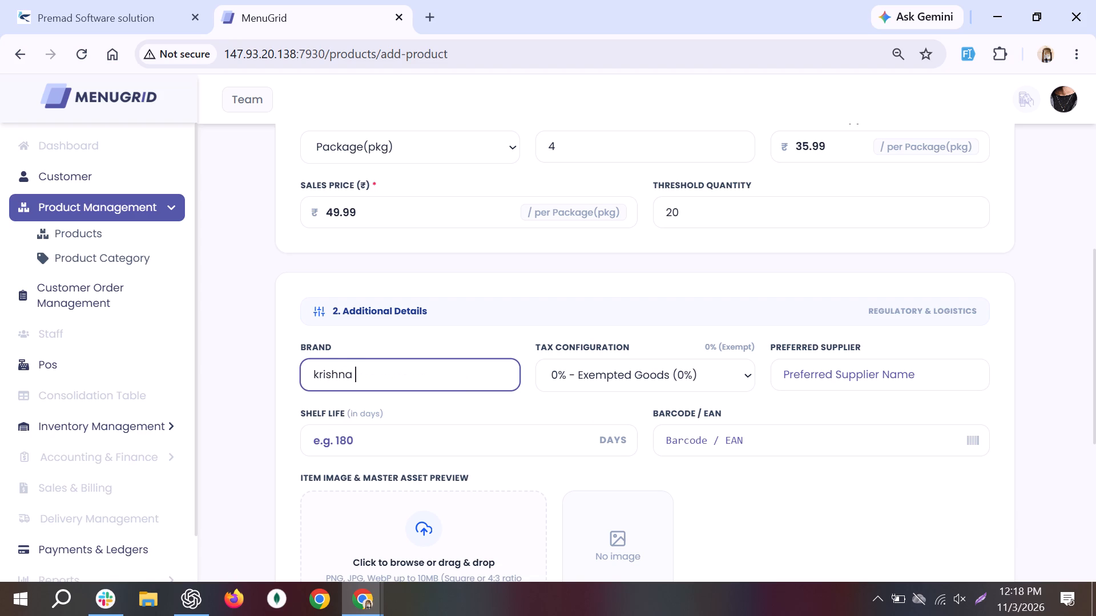
pyautogui.write('bus')
pyautogui.press('BackSpace')
pyautogui.write('ns')
# Choose 0% - Exempted Goods (0%) as the product's tax configuration.
pyautogui.click(724, 377)
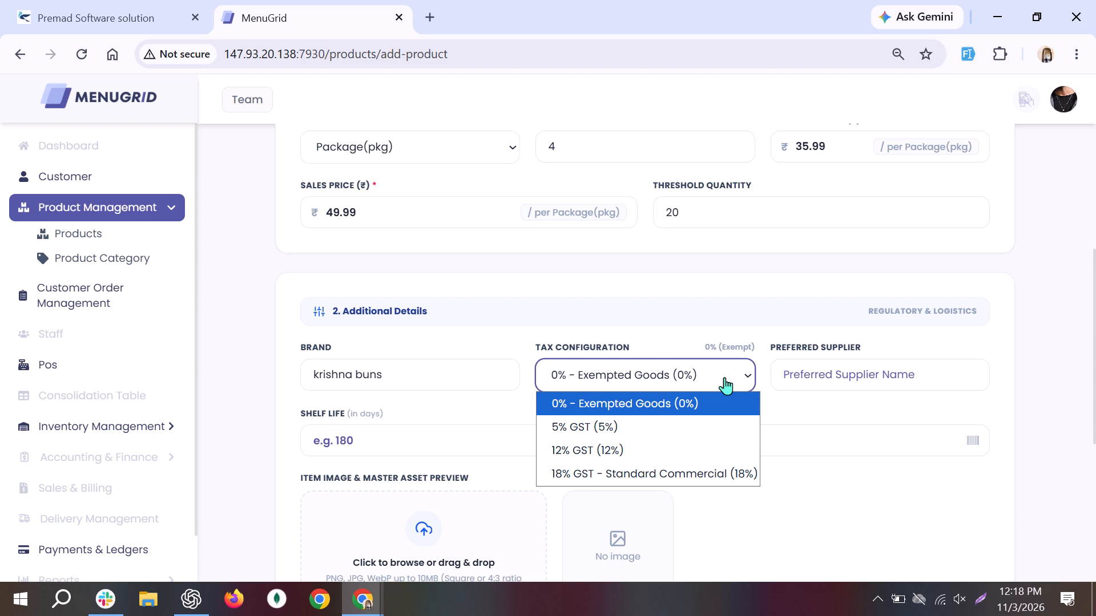
pyautogui.click(682, 402)
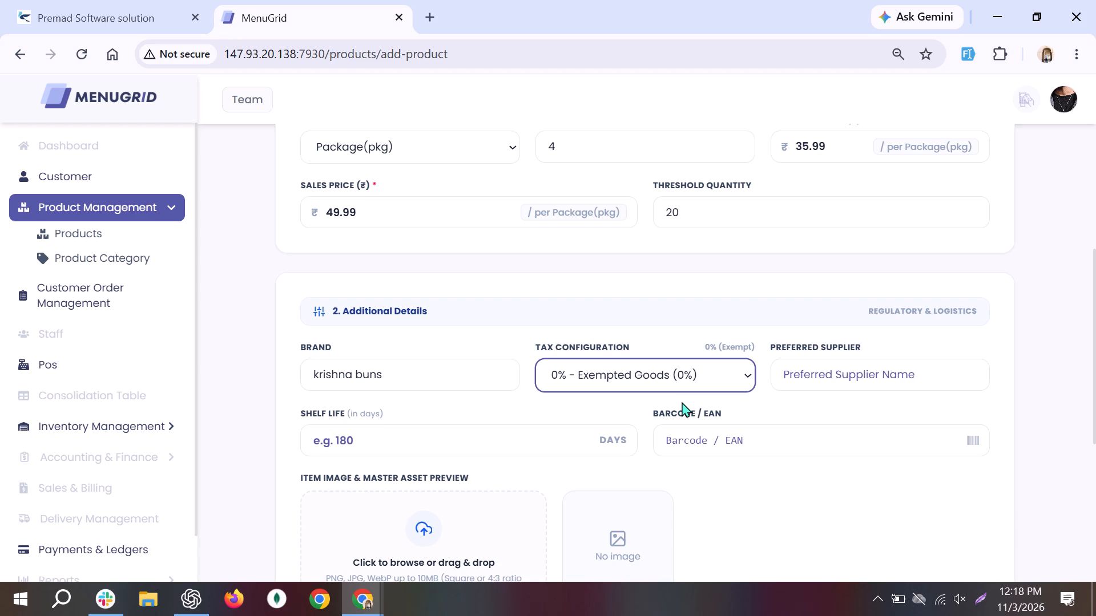
# Set the preferred supplier of the Buns product to "krishna sells".
pyautogui.click(917, 380)
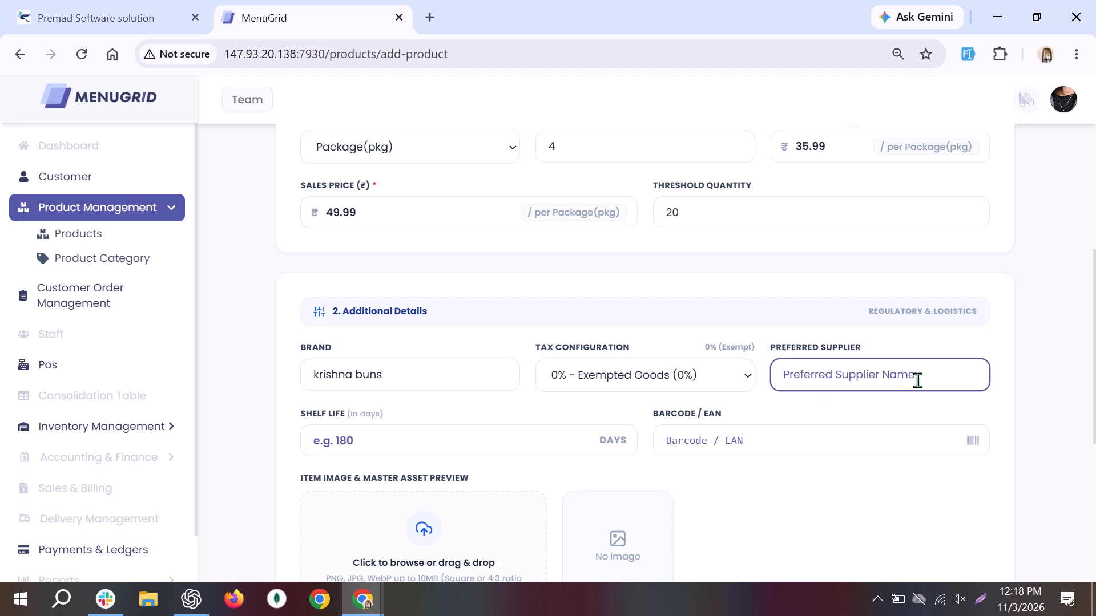
pyautogui.press('k')
pyautogui.press('BackSpace')
pyautogui.write('krishna')
pyautogui.press('space')
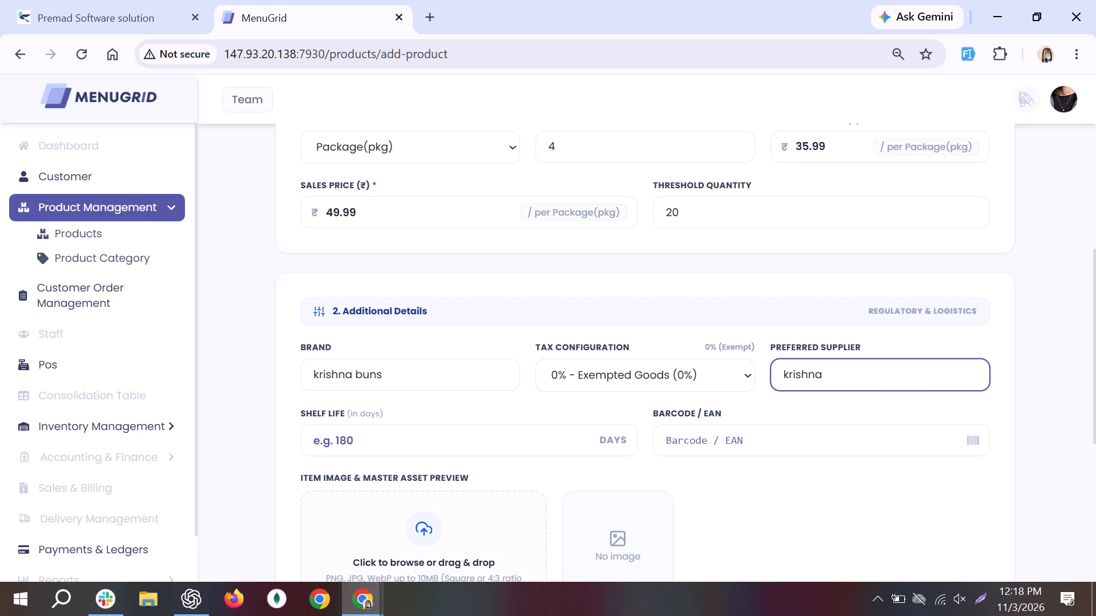
pyautogui.write('sells')
# Set the Buns product's shelf life to 5 days.
pyautogui.click(478, 441)
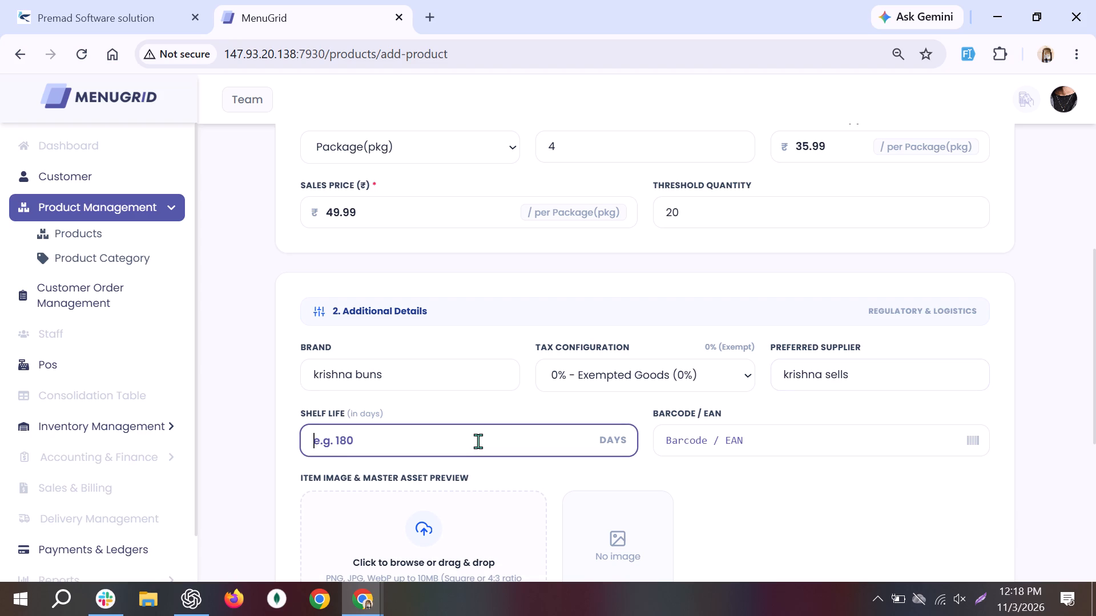
pyautogui.press('4')
pyautogui.press('BackSpace')
pyautogui.press('7')
pyautogui.press('BackSpace')
pyautogui.press('5')
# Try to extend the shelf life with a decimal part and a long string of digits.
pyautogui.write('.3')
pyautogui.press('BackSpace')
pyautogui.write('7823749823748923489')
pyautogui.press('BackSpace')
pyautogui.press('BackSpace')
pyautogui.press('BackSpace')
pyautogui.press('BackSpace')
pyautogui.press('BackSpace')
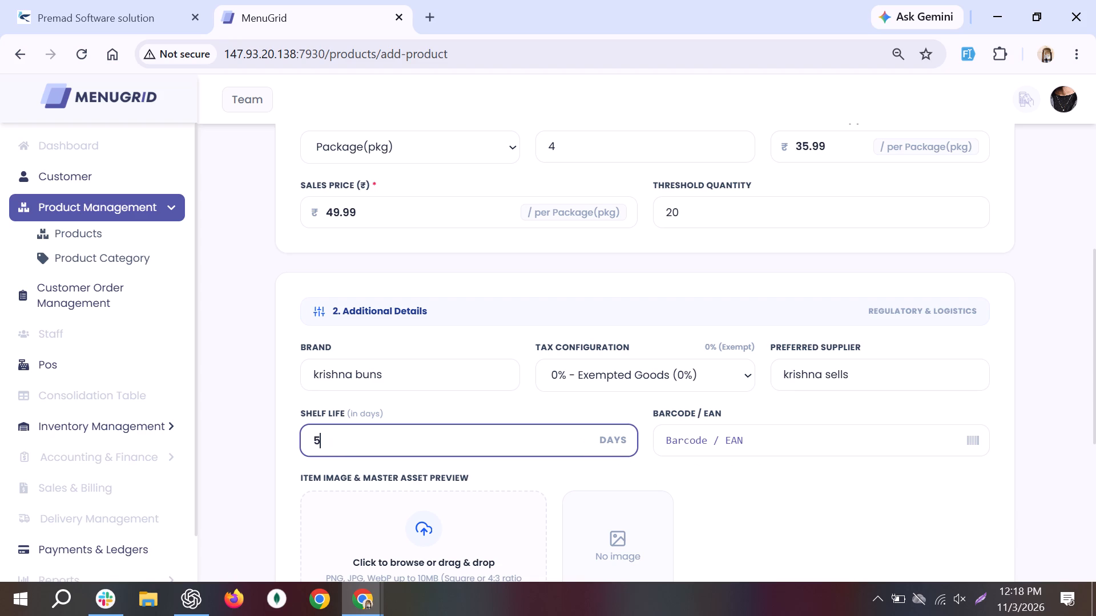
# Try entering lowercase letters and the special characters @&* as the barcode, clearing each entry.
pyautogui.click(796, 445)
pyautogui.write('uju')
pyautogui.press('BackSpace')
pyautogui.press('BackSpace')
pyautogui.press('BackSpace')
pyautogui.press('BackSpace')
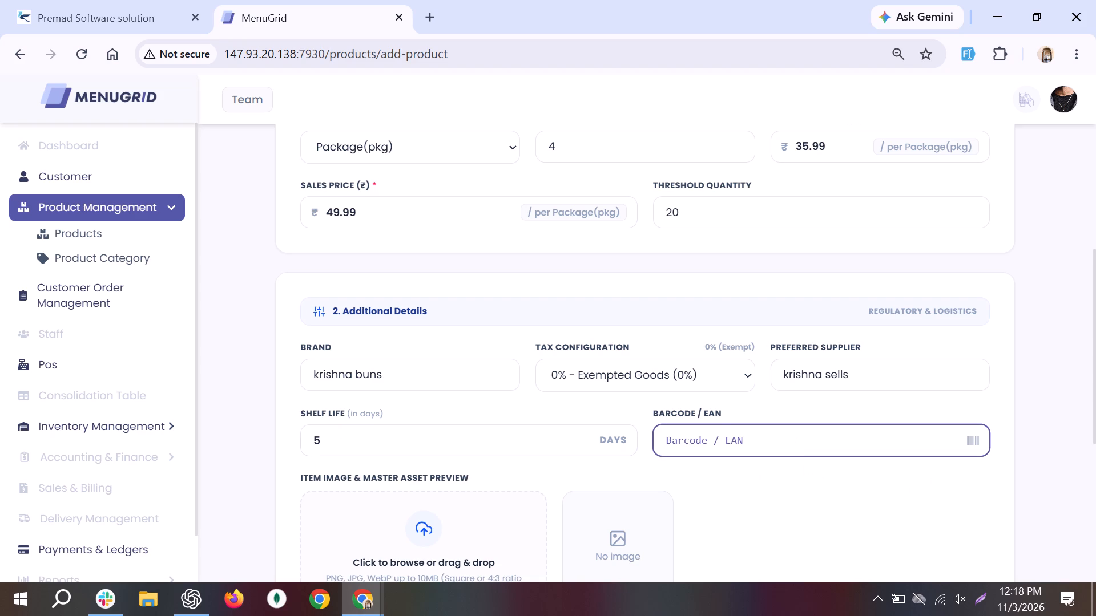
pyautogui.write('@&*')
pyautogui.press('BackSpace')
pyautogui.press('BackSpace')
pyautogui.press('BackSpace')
# Set the product's Barcode / EAN to 873UHSD67JJH.
pyautogui.write('873jhjjh')
pyautogui.press('BackSpace')
pyautogui.press('BackSpace')
pyautogui.press('BackSpace')
pyautogui.press('BackSpace')
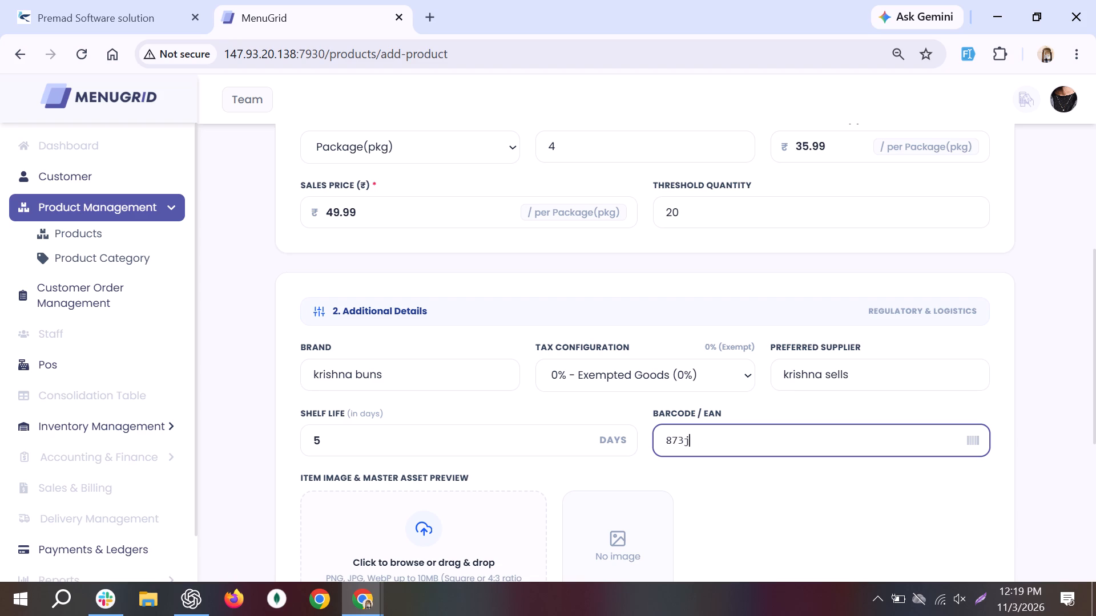
pyautogui.write('UHSD')
pyautogui.write('67JJH')
pyautogui.click(880, 520)
# Upload the burger picture images (18).jfif from the Downloads folder as the item image.
pyautogui.scroll(-2, 880, 520)
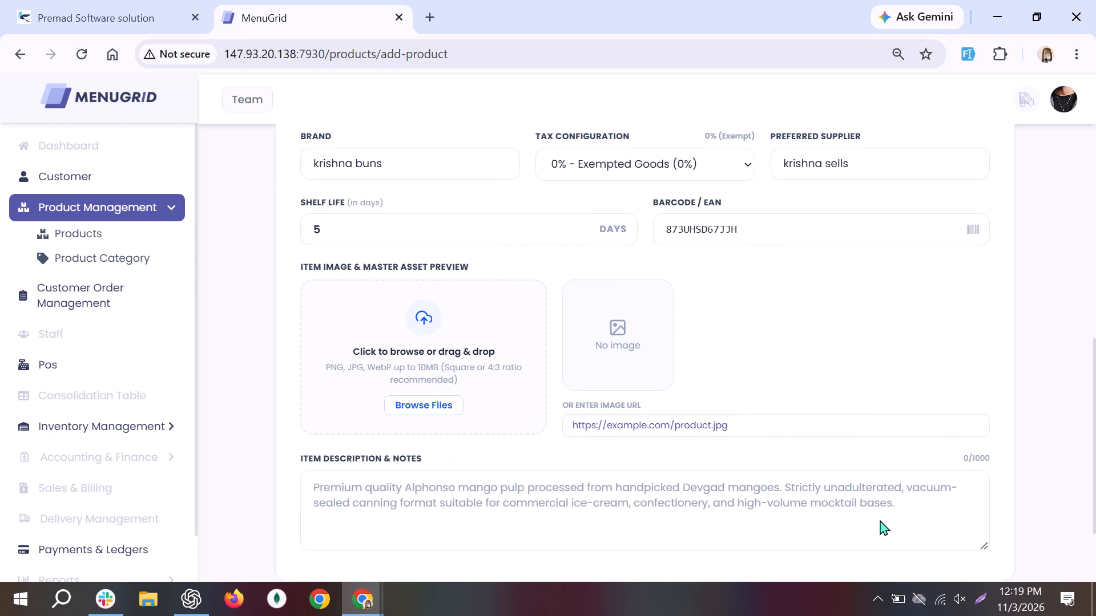
pyautogui.click(440, 333)
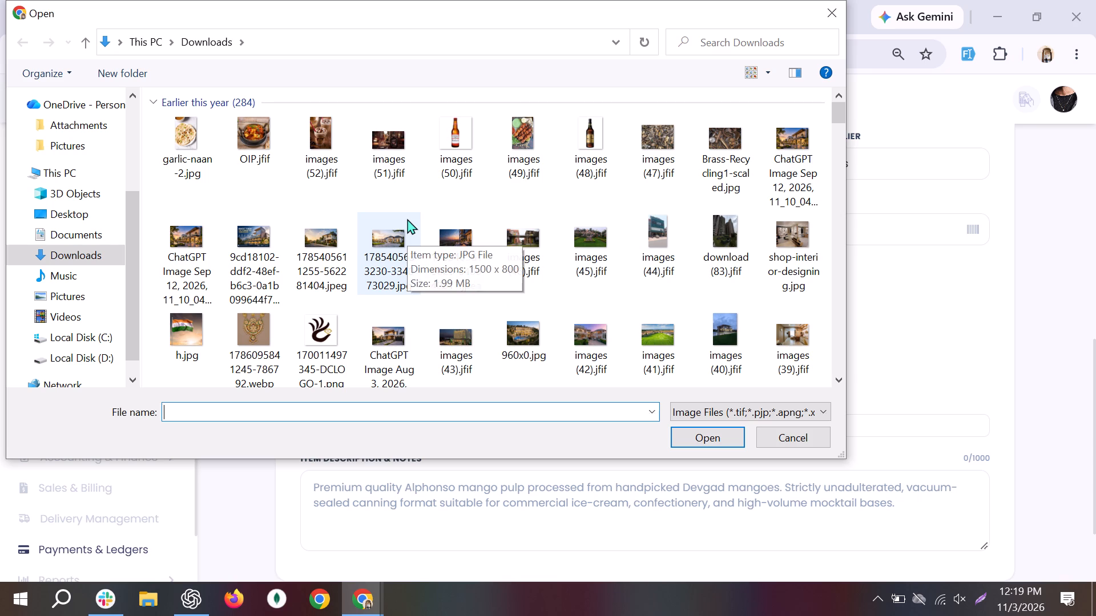
pyautogui.scroll(-2, 407, 218)
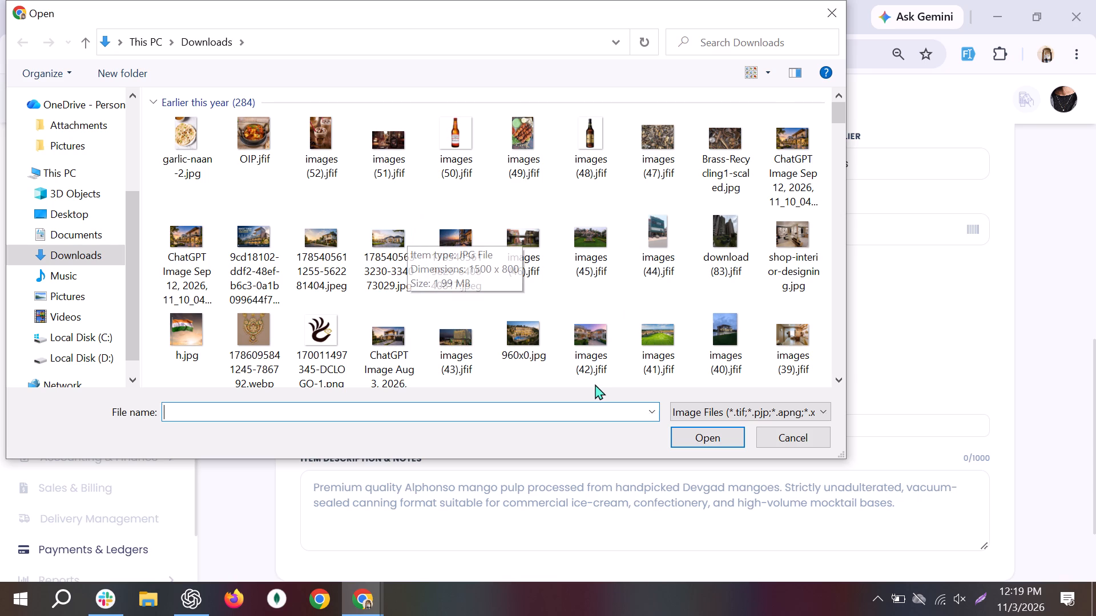
pyautogui.scroll(-3, 595, 384)
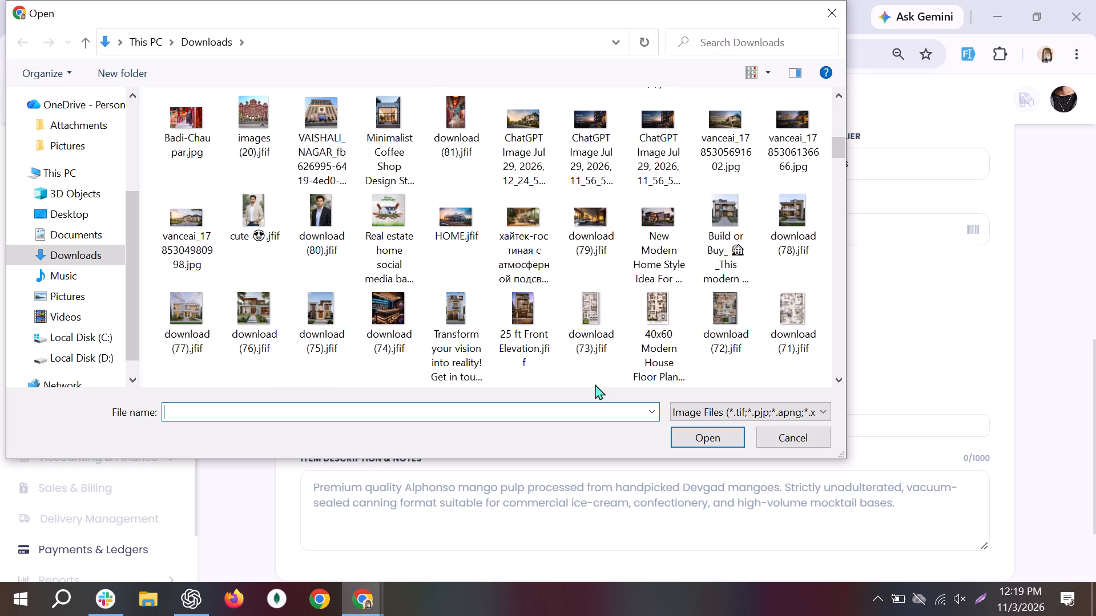
pyautogui.scroll(-3, 595, 384)
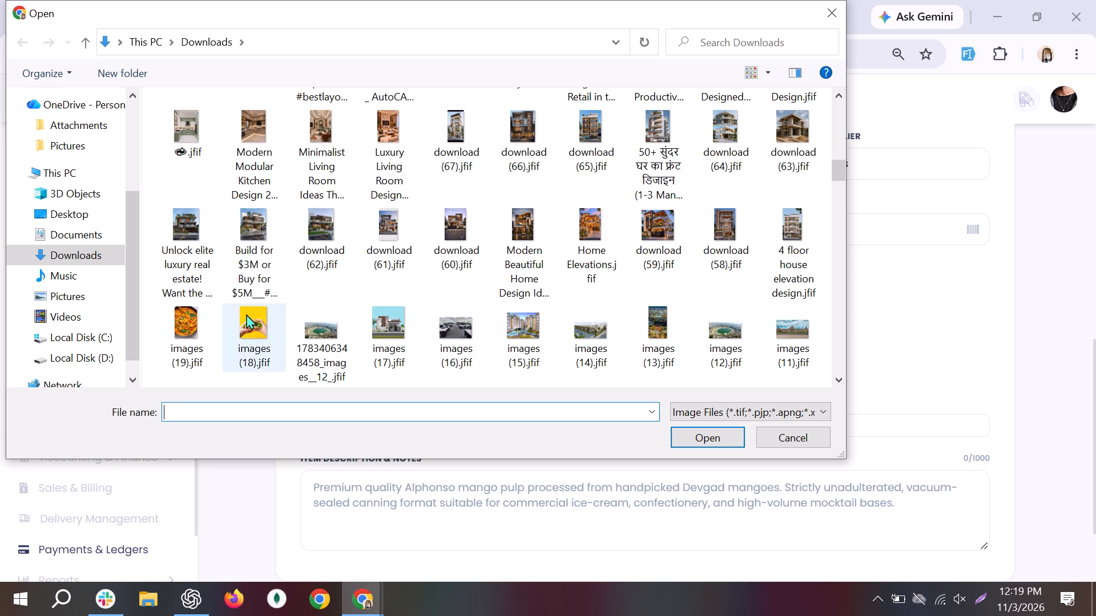
pyautogui.click(252, 330)
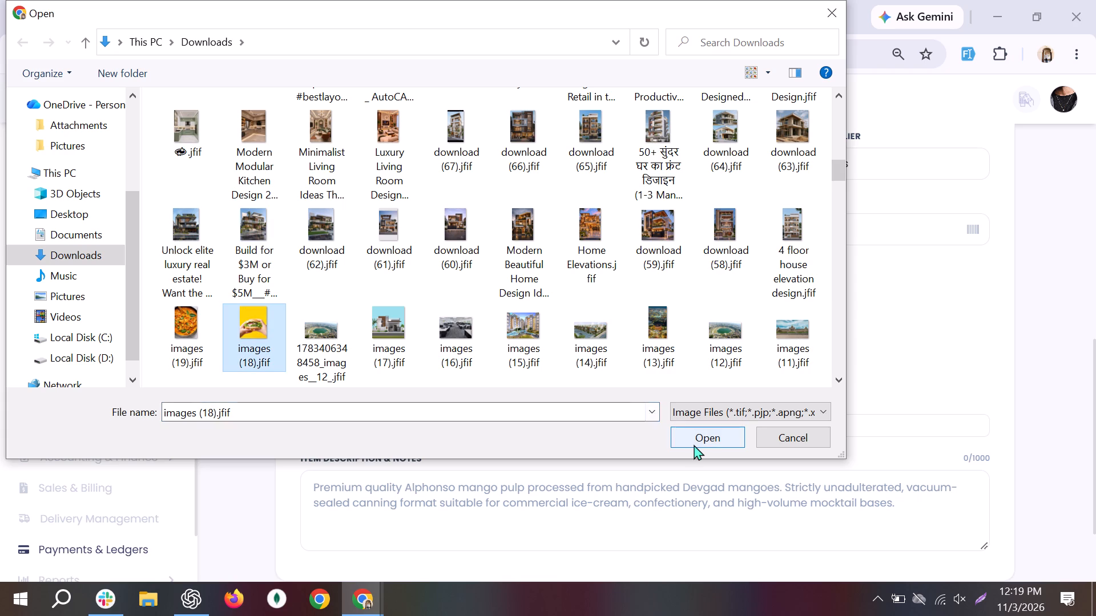
pyautogui.click(694, 444)
# Enter "Fresh buns" as the item description and save the new Buns product.
pyautogui.scroll(-1, 694, 444)
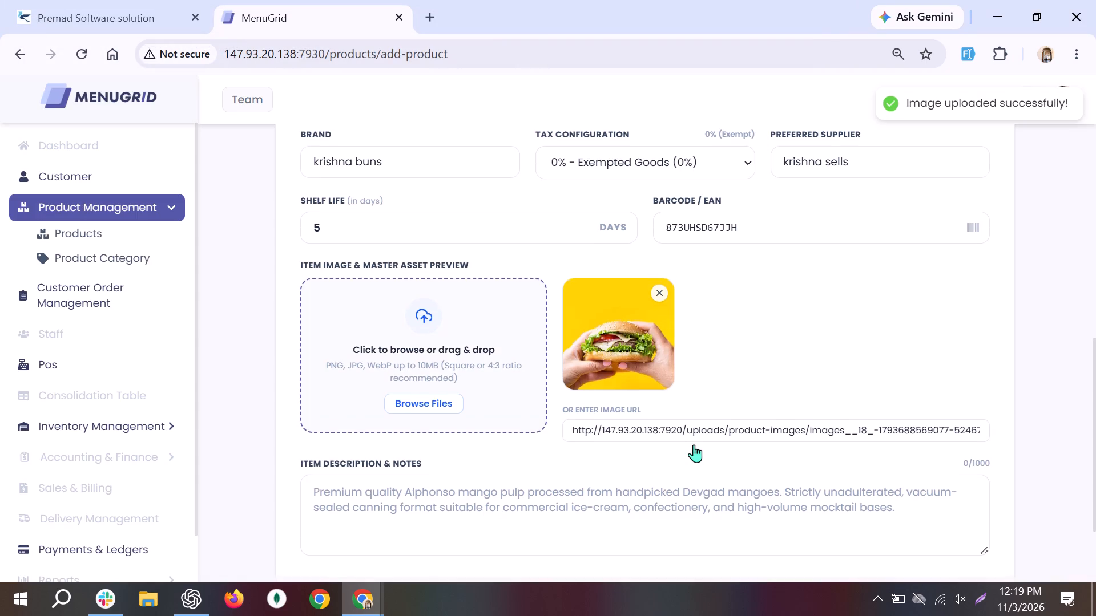
pyautogui.scroll(-3, 694, 444)
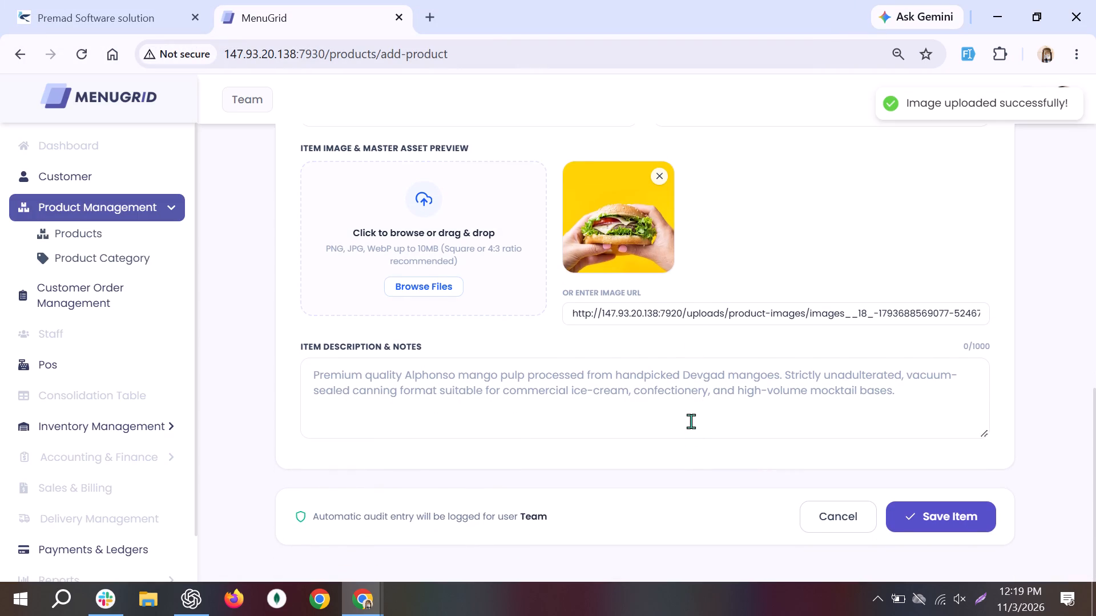
pyautogui.click(691, 412)
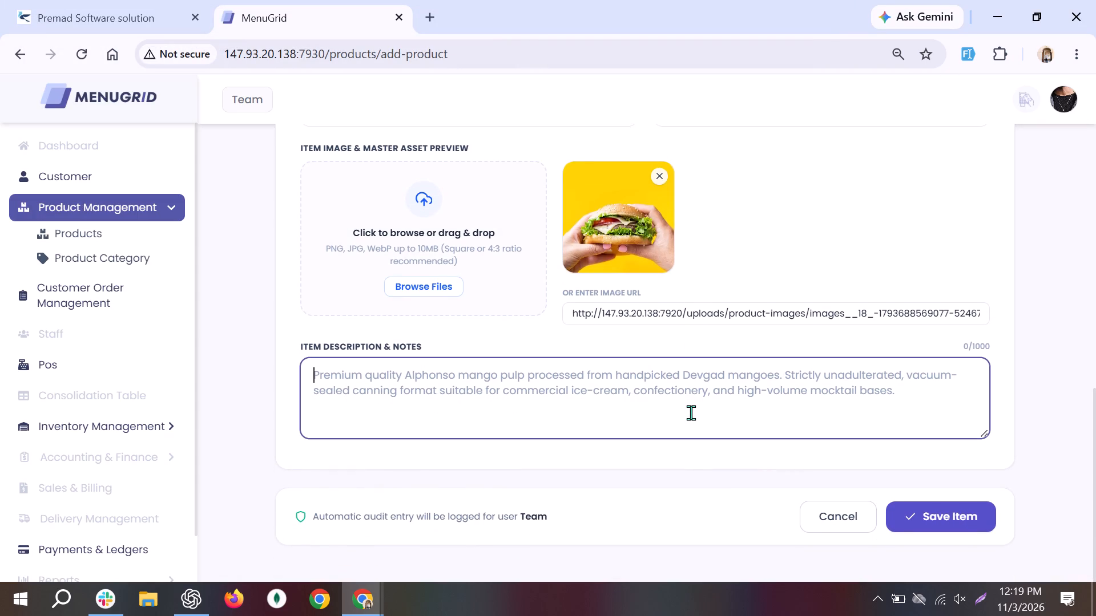
pyautogui.hotkey('shift', 'Right')
pyautogui.hotkey('shift', 'Right')
pyautogui.hotkey('shift', 'Right')
pyautogui.hotkey('shift', 'Right')
pyautogui.hotkey('shift', 'Right')
pyautogui.hotkey('shift', 'Right')
pyautogui.hotkey('shift', 'Right')
pyautogui.hotkey('shift', 'Right')
pyautogui.hotkey('shift', 'Right')
pyautogui.hotkey('shift', 'Right')
pyautogui.hotkey('shift', 'Right')
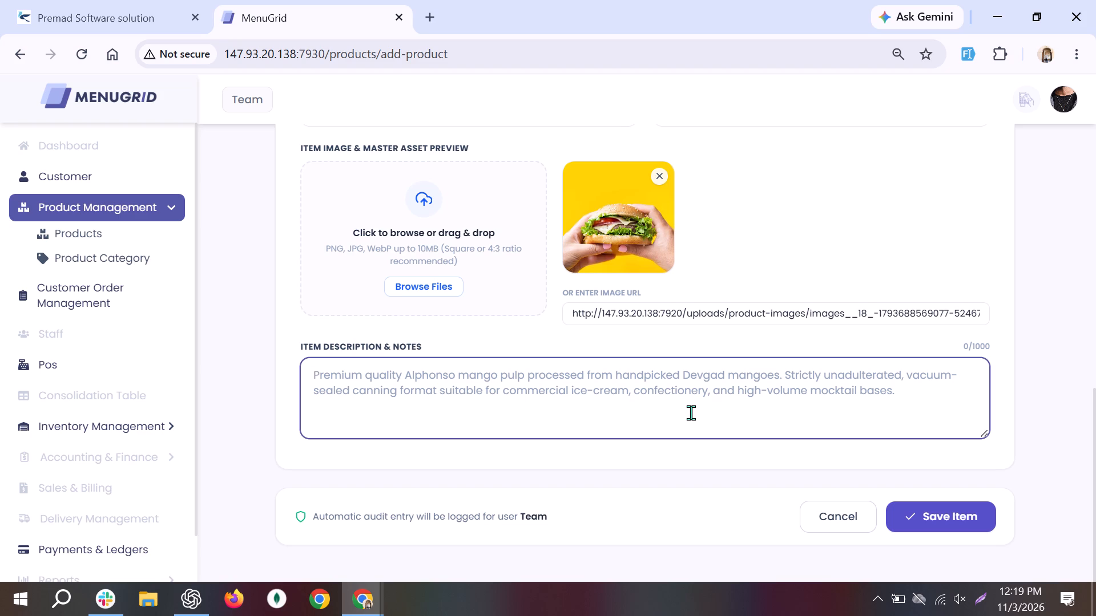
pyautogui.hotkey('shift', 'Right')
pyautogui.tripleClick(691, 412)
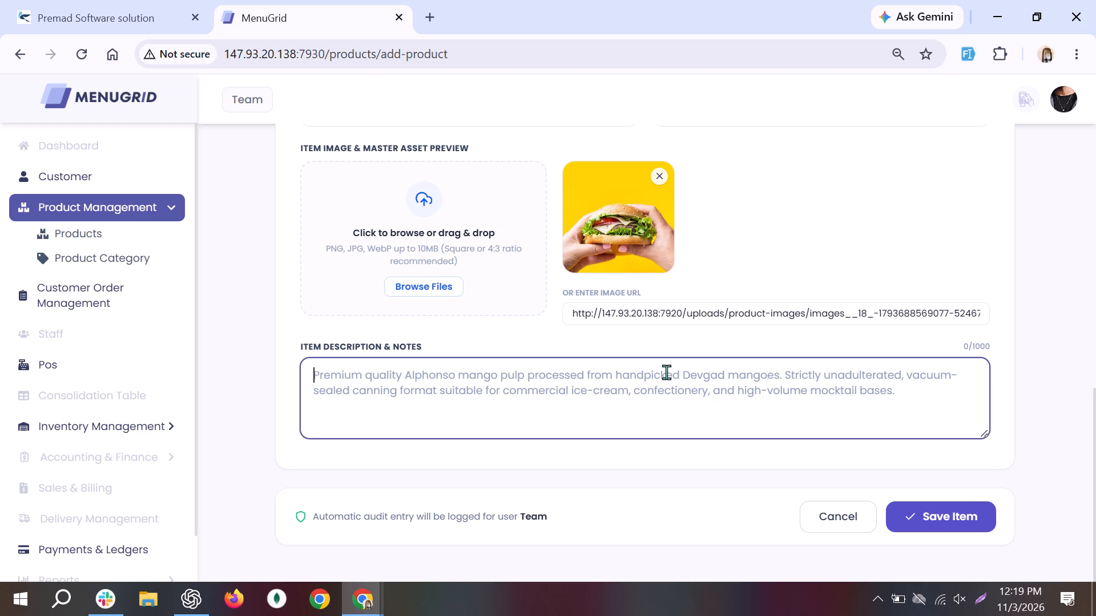
pyautogui.tripleClick(668, 377)
pyautogui.doubleClick(668, 377)
pyautogui.write('Fresh buns')
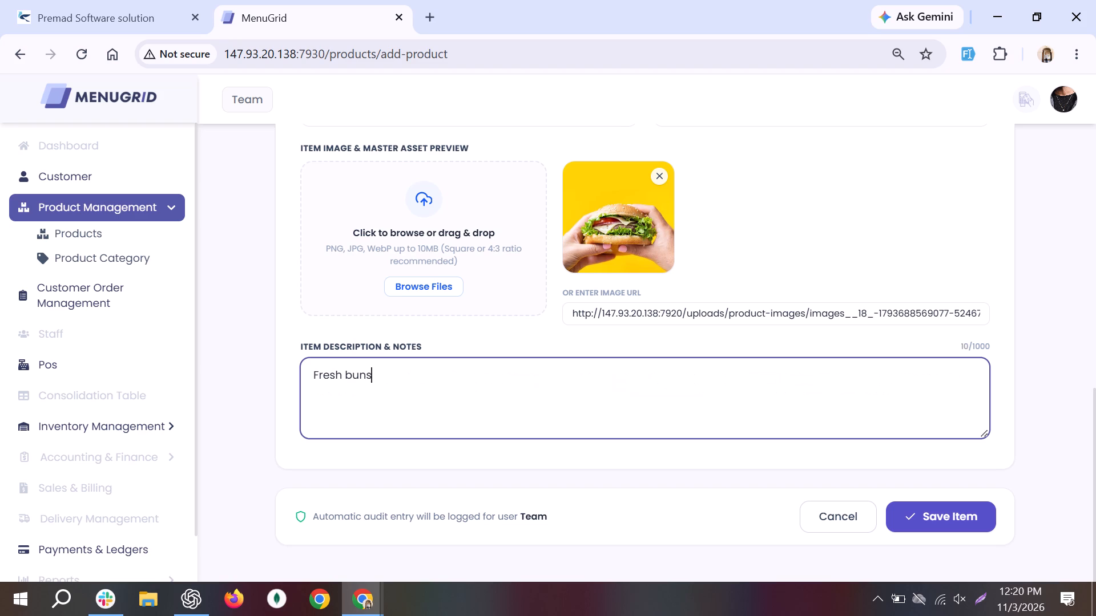
pyautogui.press('space')
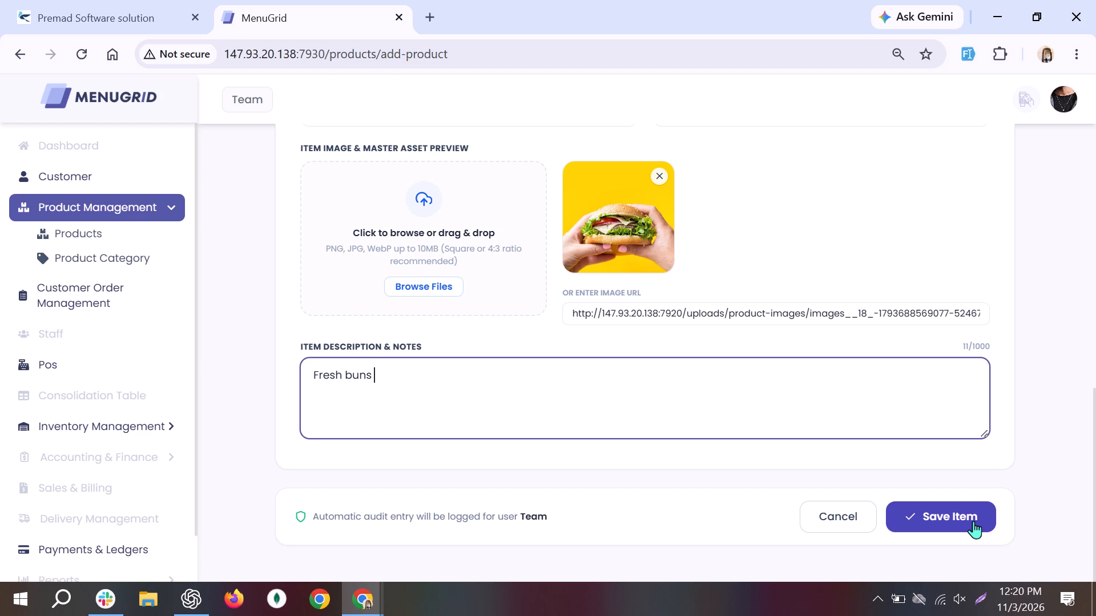
pyautogui.click(973, 521)
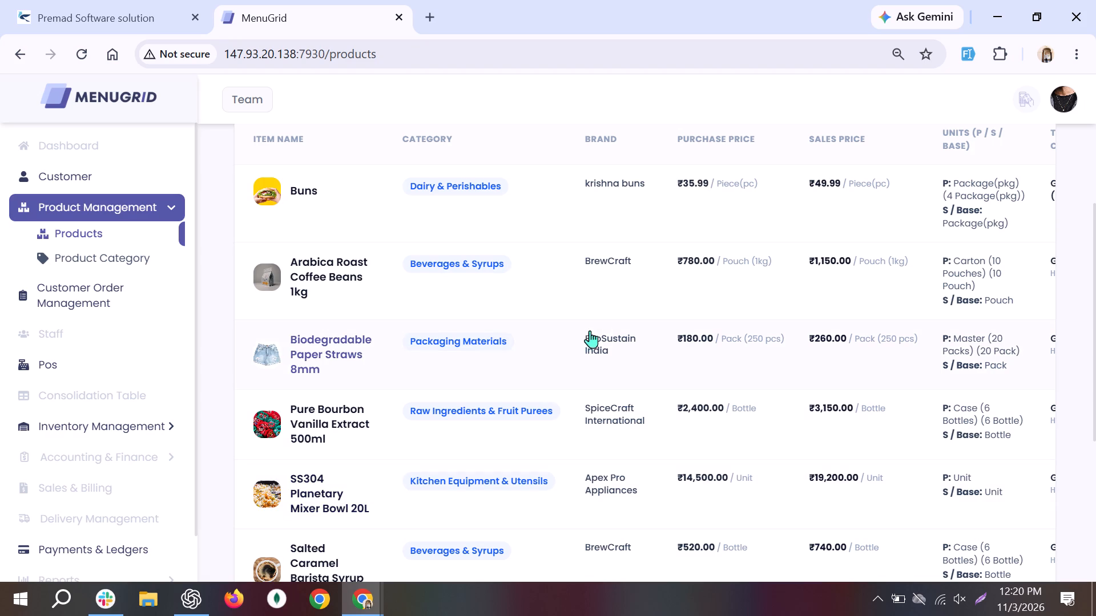
# Edit the Buns product from the product list, set its base unit to Package(pkg) and save it.
pyautogui.hscroll(-1, 639, 311)
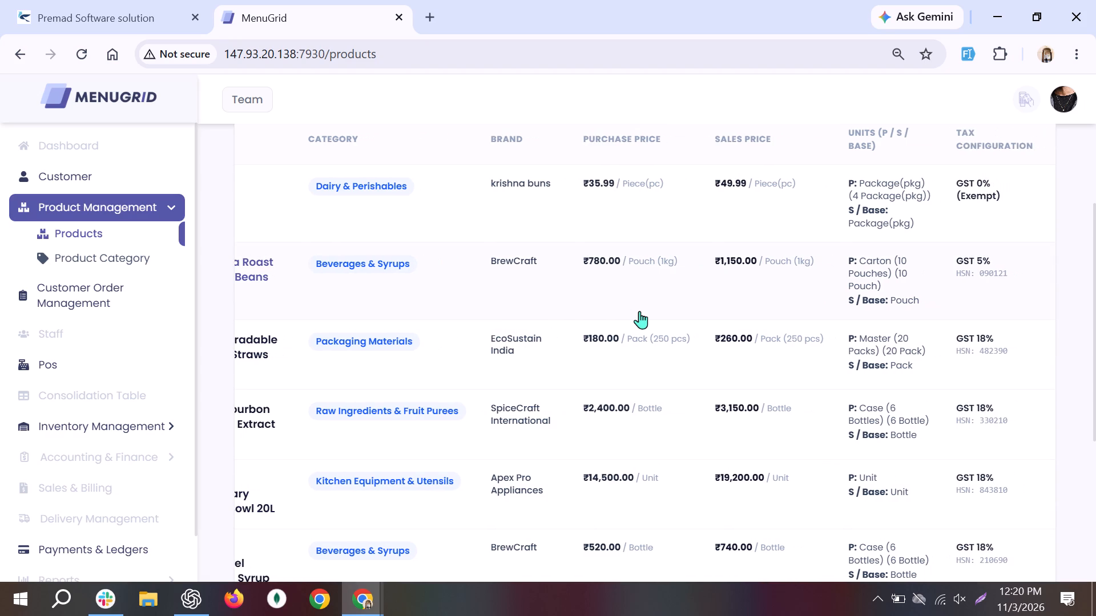
pyautogui.hscroll(-1, 639, 311)
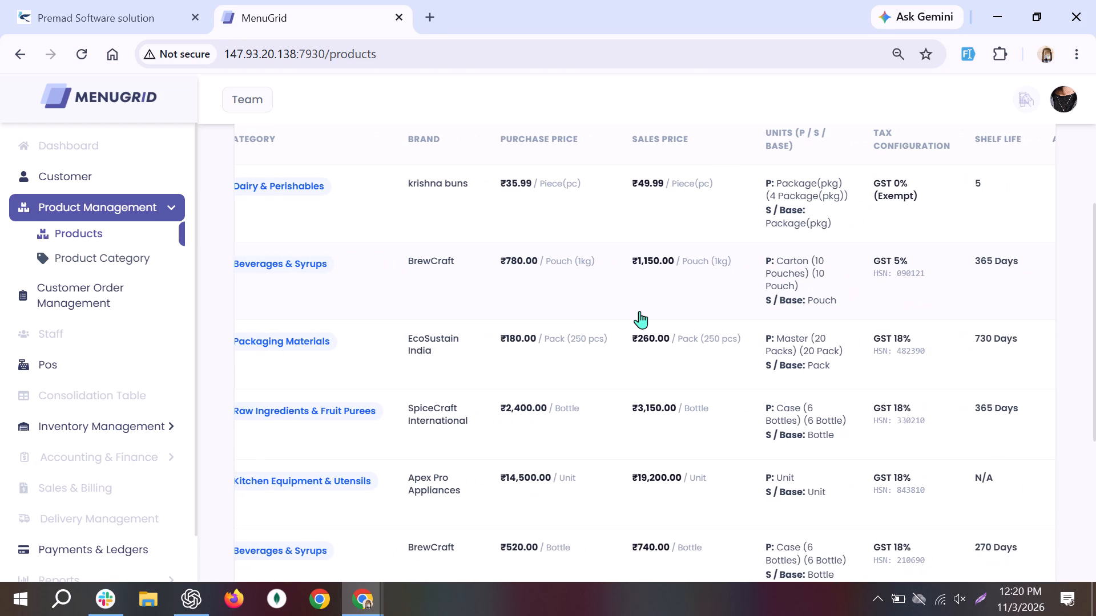
pyautogui.hscroll(-2, 906, 215)
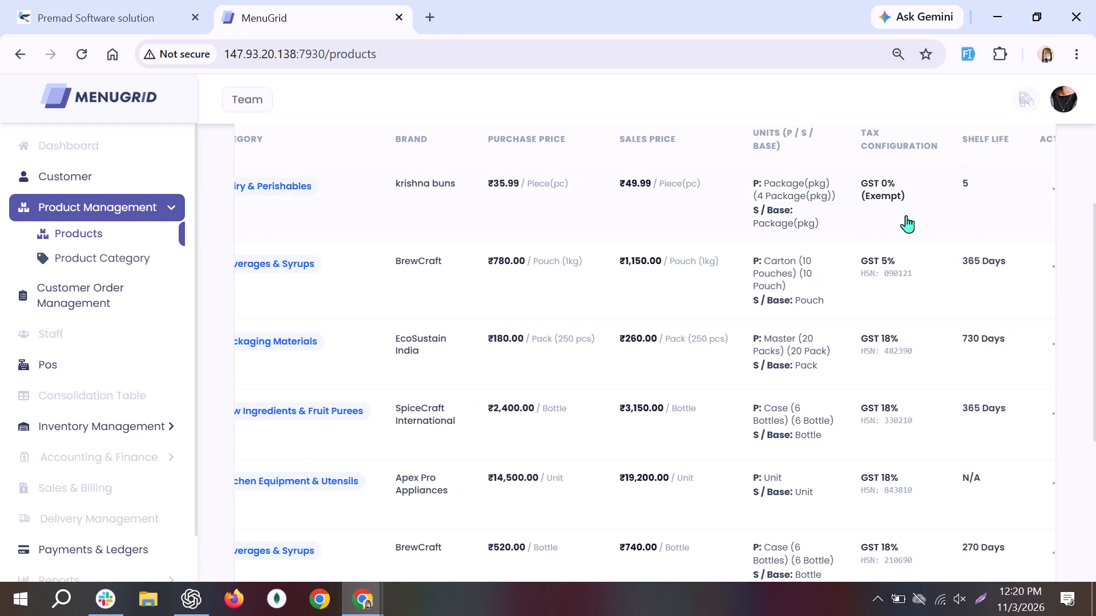
pyautogui.hscroll(-6, 906, 215)
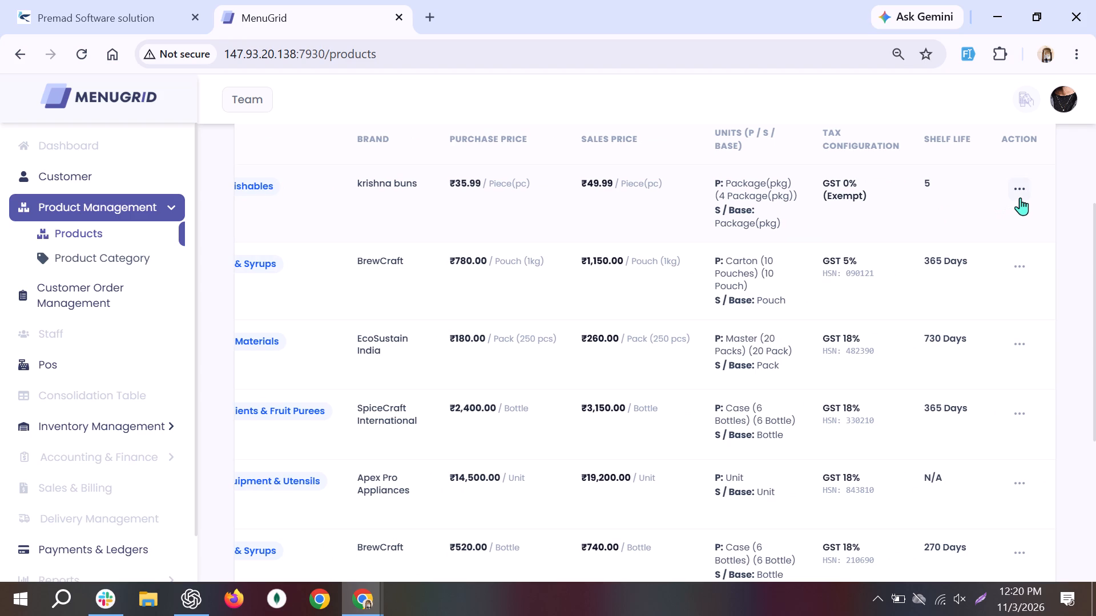
pyautogui.click(1020, 196)
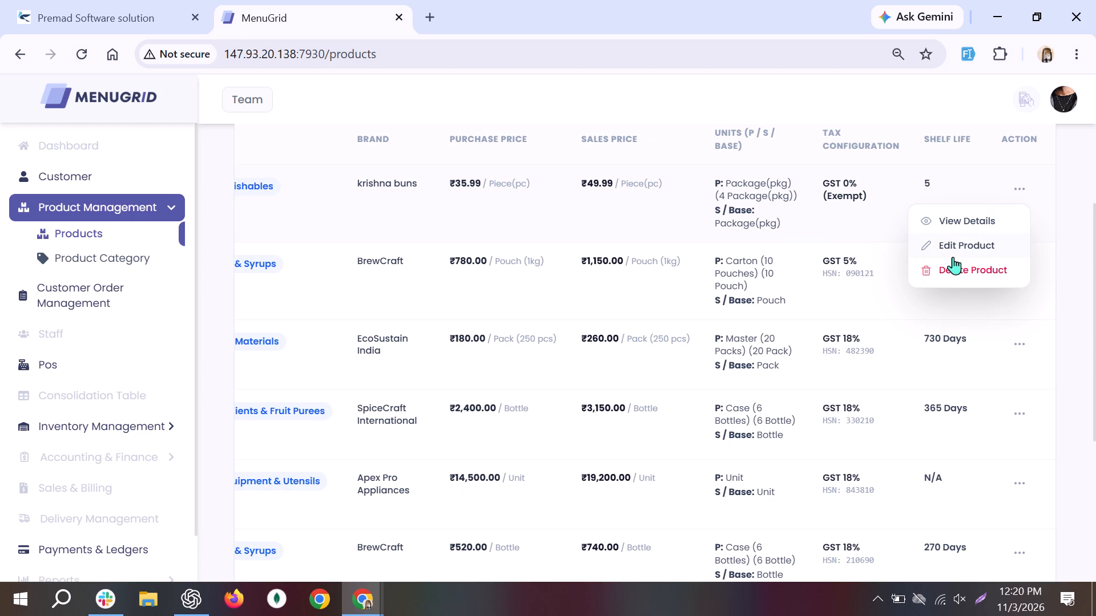
pyautogui.click(940, 243)
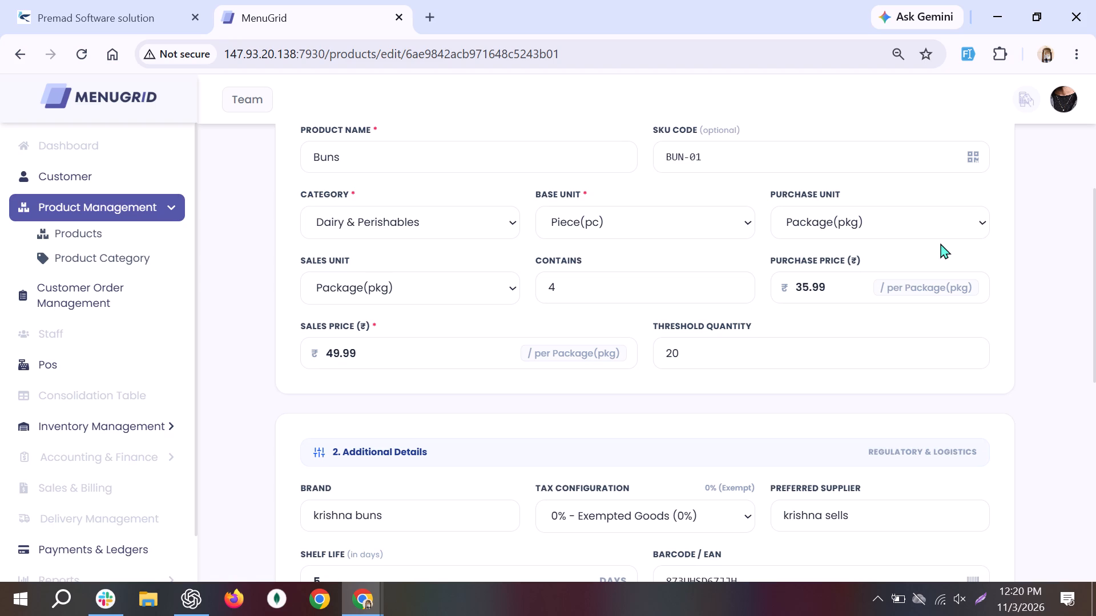
pyautogui.click(716, 223)
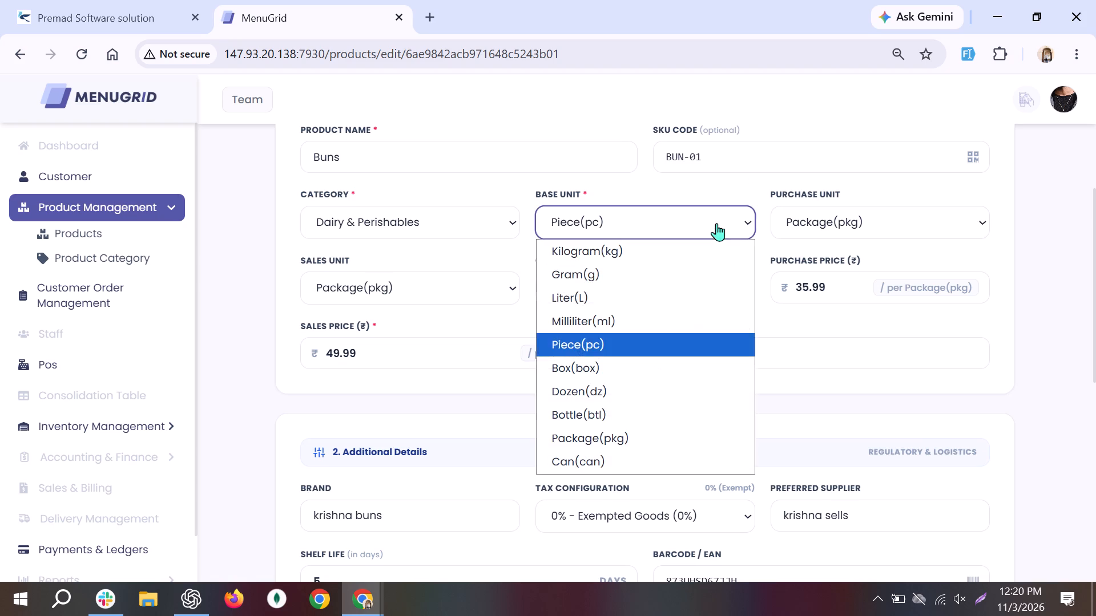
pyautogui.click(619, 432)
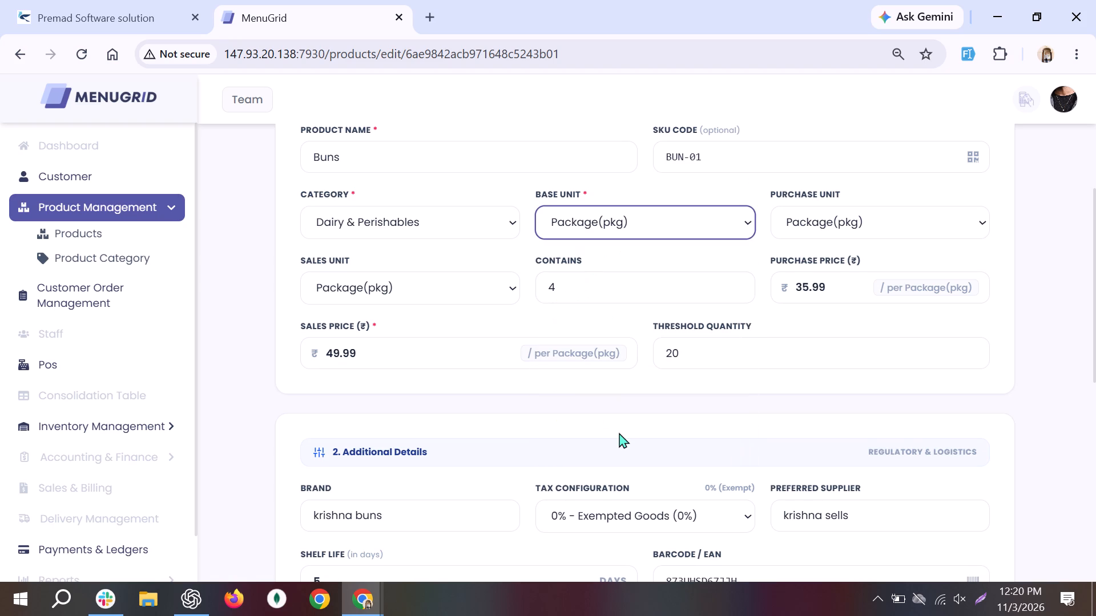
pyautogui.click(699, 415)
pyautogui.scroll(-13, 699, 415)
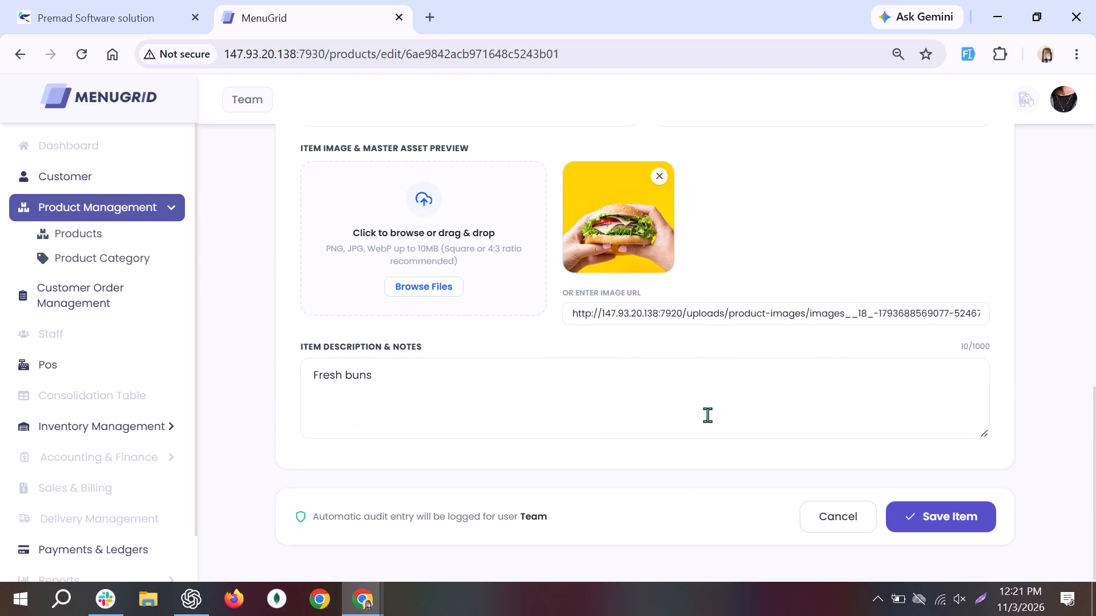
pyautogui.click(925, 524)
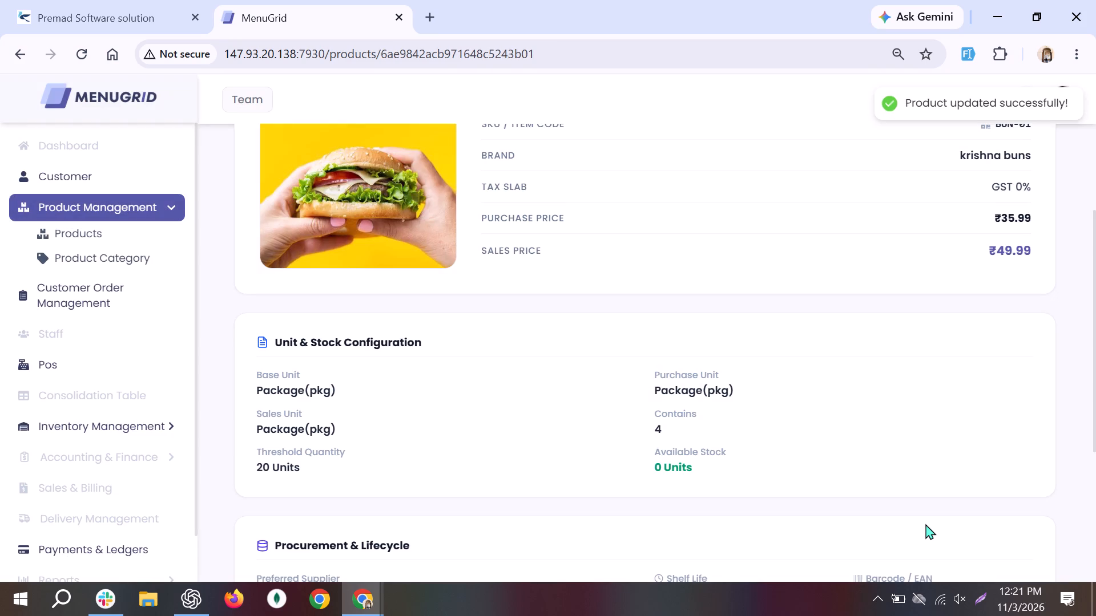
# Edit the Buns product again, set its tax configuration to 5% GST (5%) and save it.
pyautogui.scroll(16, 925, 524)
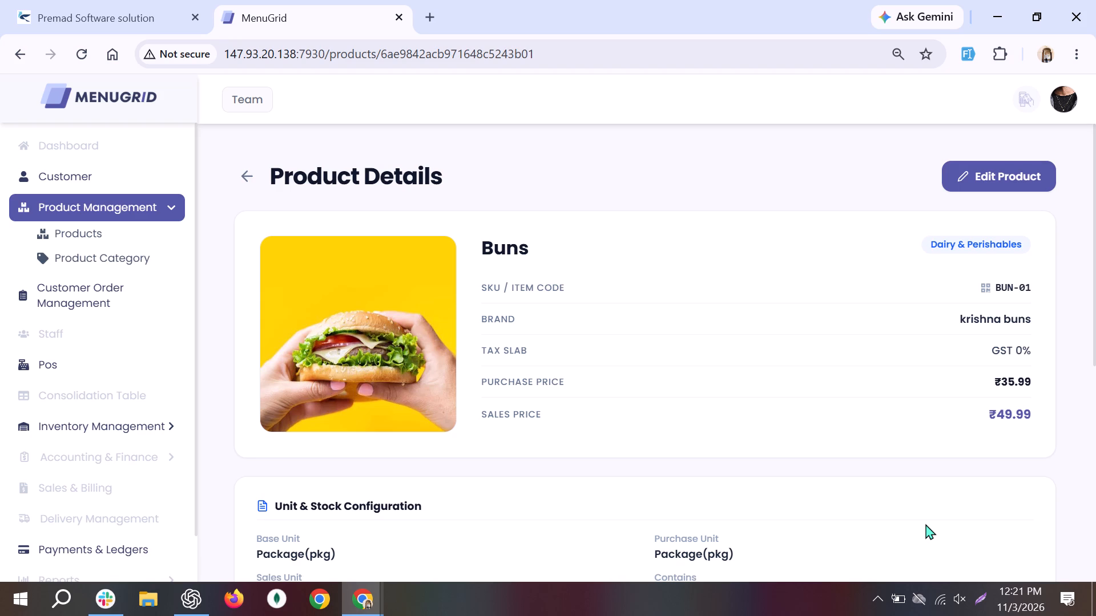
pyautogui.click(1004, 173)
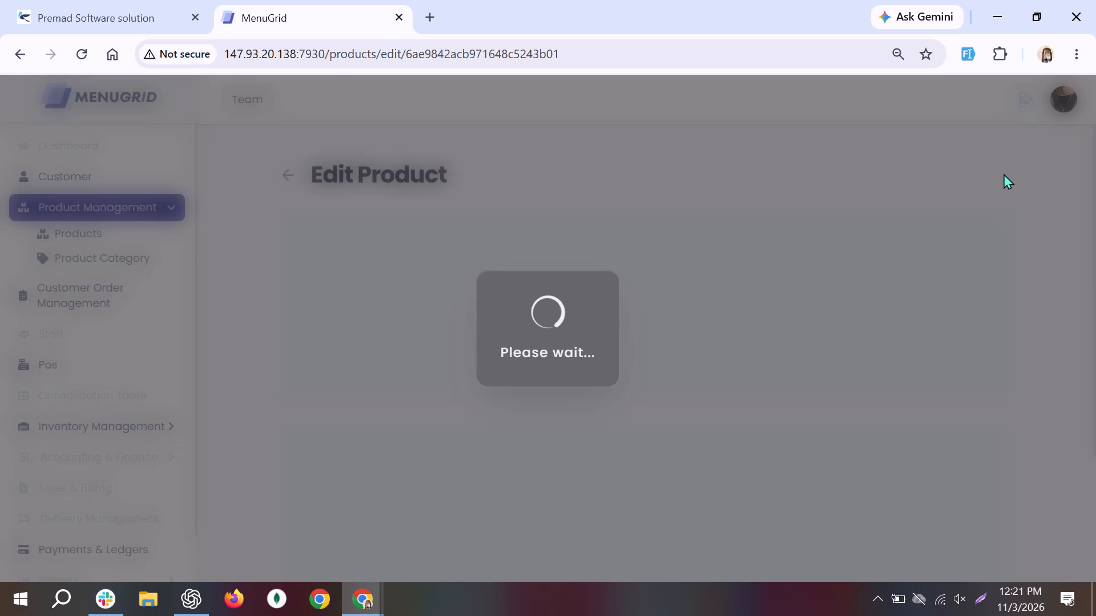
pyautogui.scroll(-5, 885, 266)
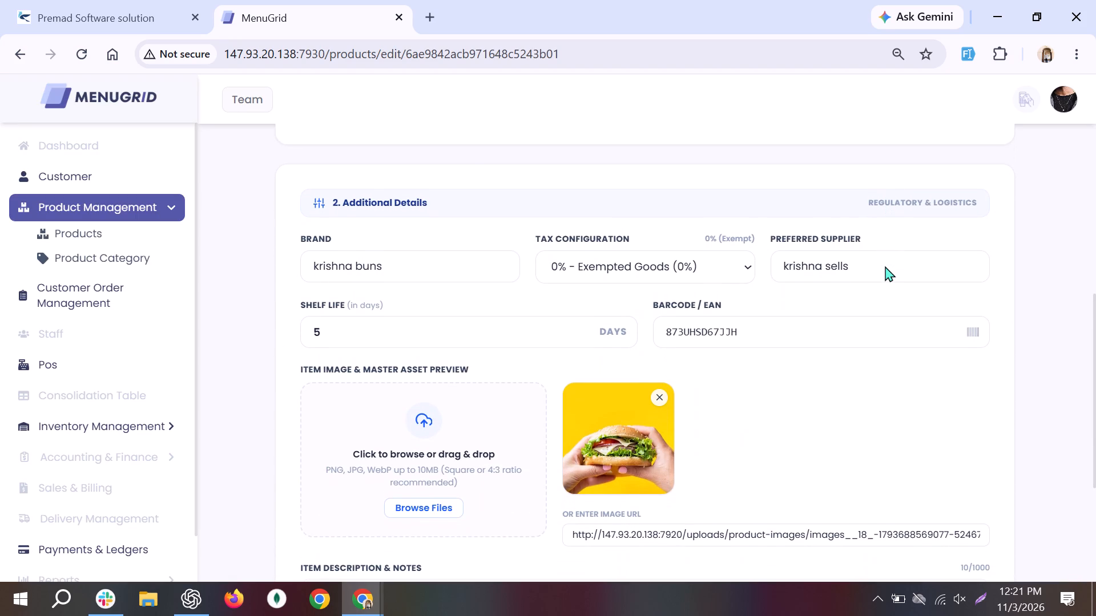
pyautogui.click(730, 267)
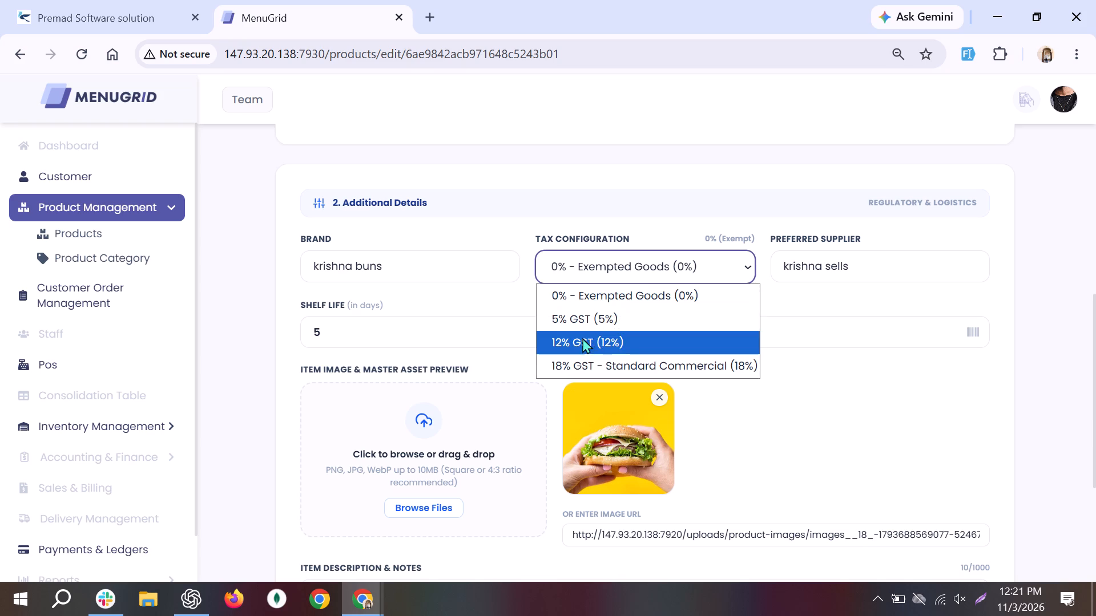
pyautogui.click(583, 325)
pyautogui.scroll(-7, 737, 371)
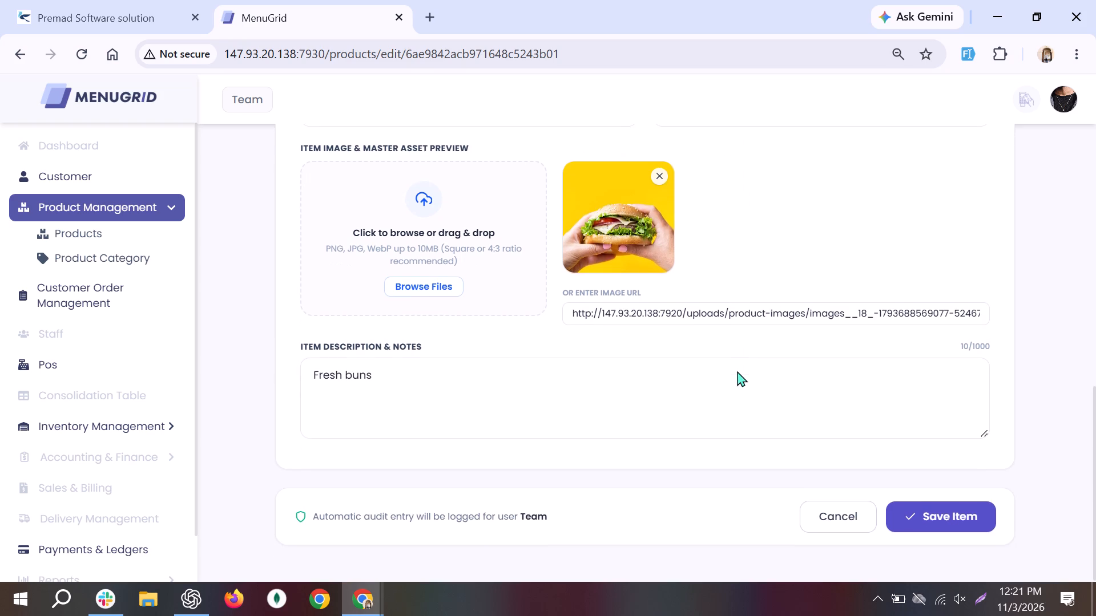
pyautogui.scroll(-4, 737, 371)
pyautogui.click(957, 513)
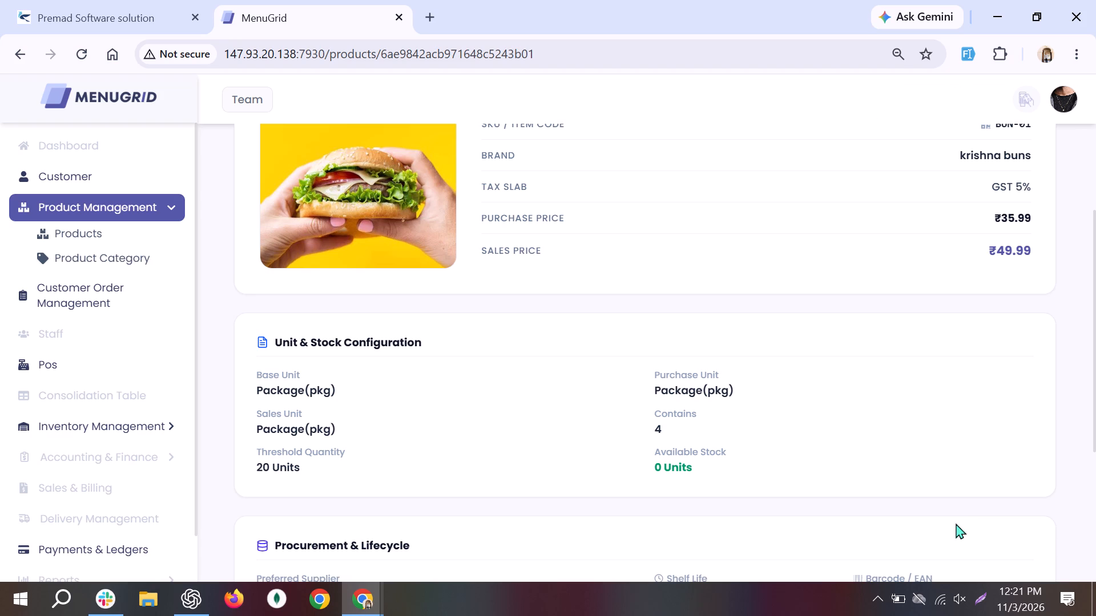
# Review the Buns product details, including units and stock, procurement, lifecycle and description, and close the details page.
pyautogui.scroll(-1, 954, 550)
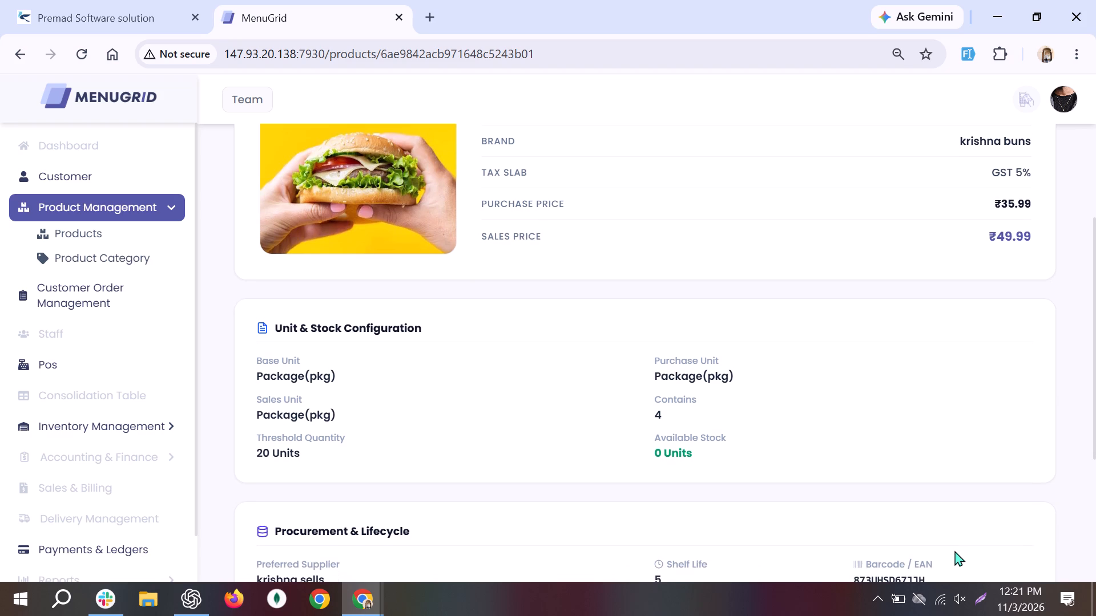
pyautogui.scroll(-1, 954, 550)
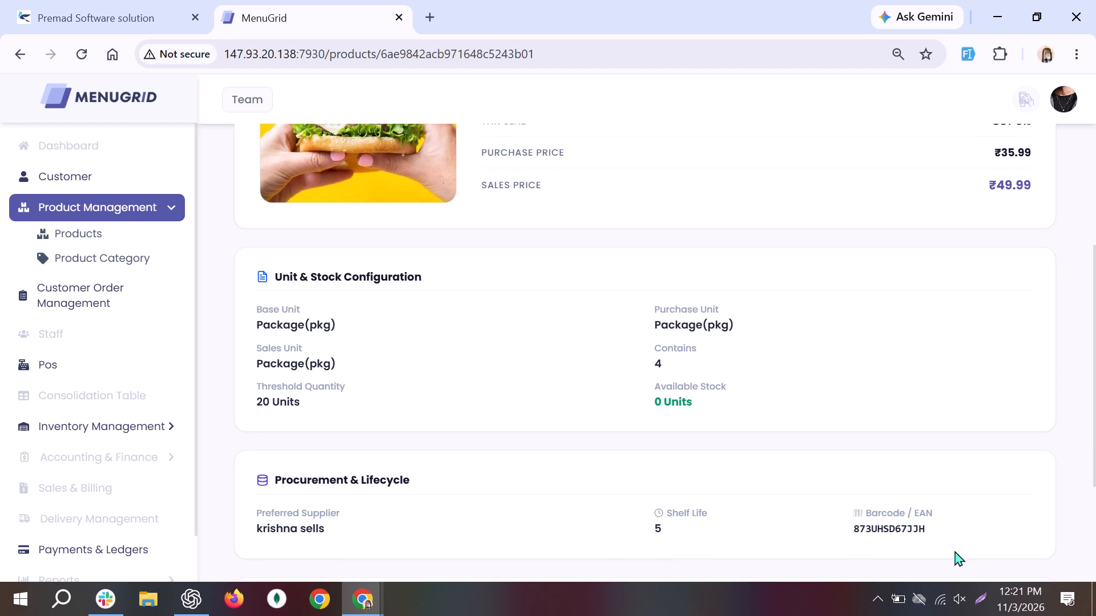
pyautogui.scroll(-1, 954, 550)
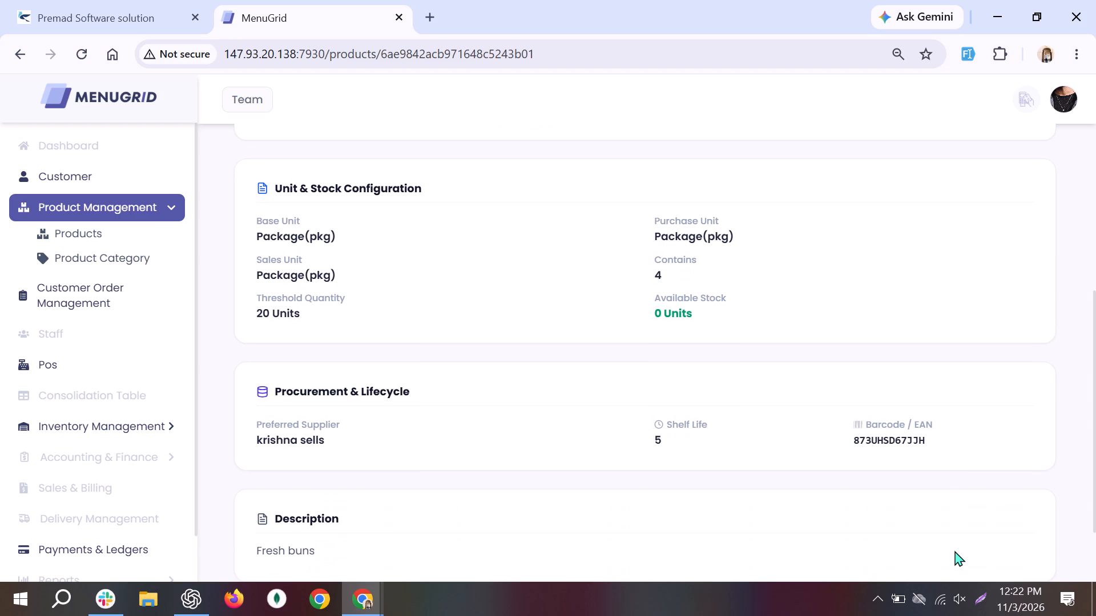
pyautogui.scroll(-1, 954, 550)
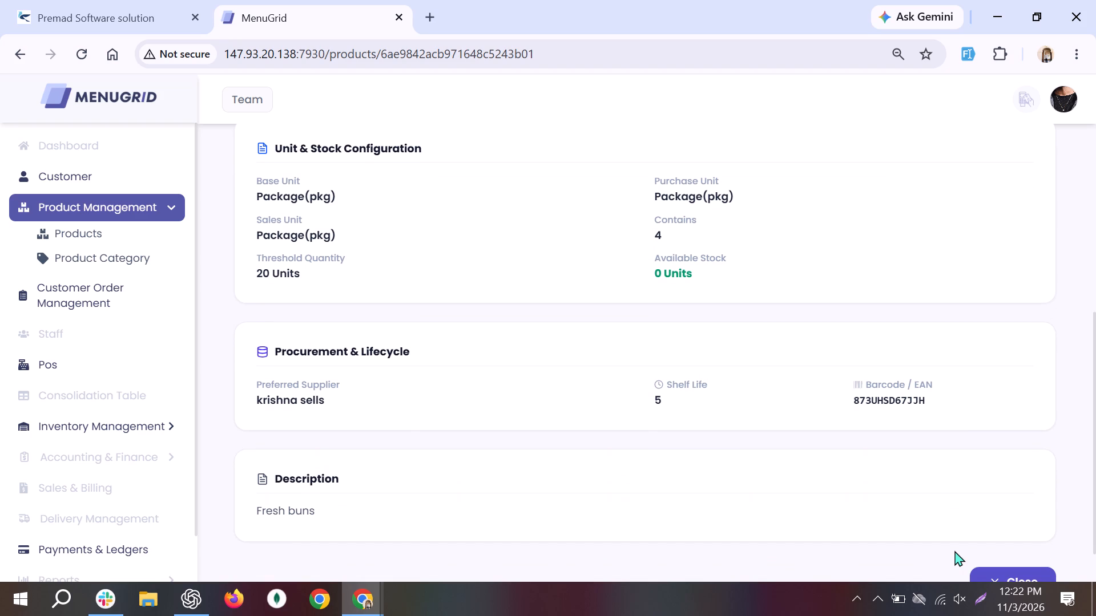
pyautogui.scroll(-2, 954, 550)
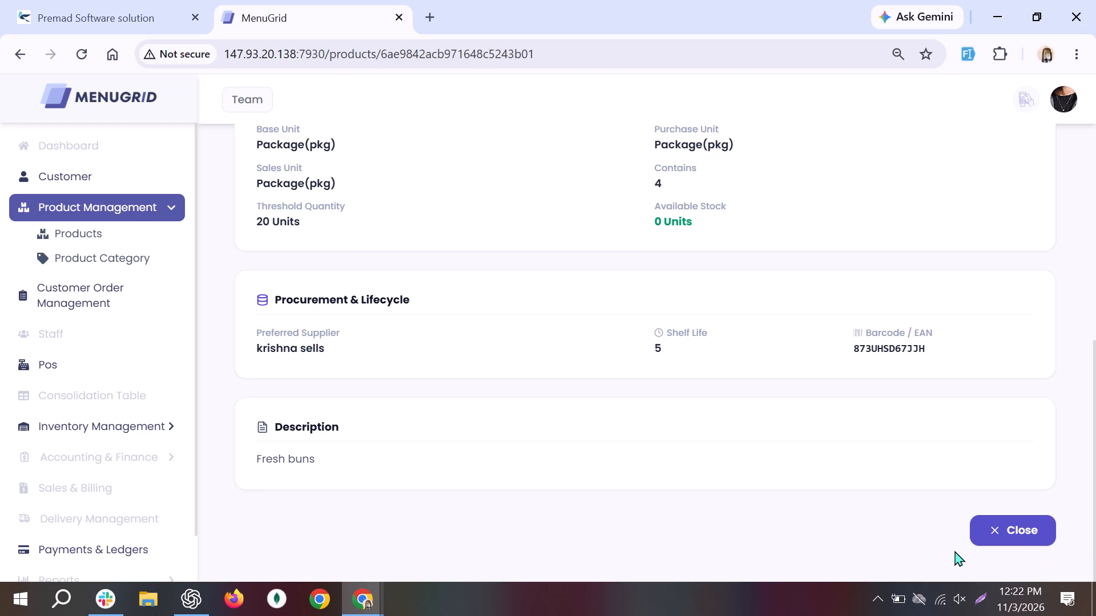
pyautogui.scroll(5, 954, 550)
pyautogui.scroll(-1, 954, 550)
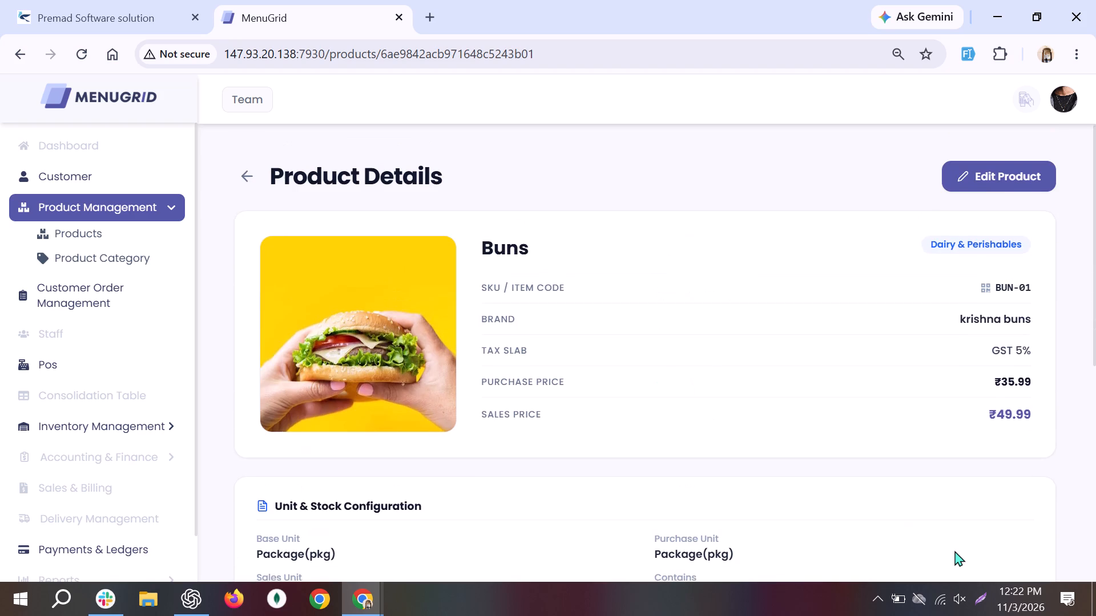
pyautogui.scroll(-4, 954, 550)
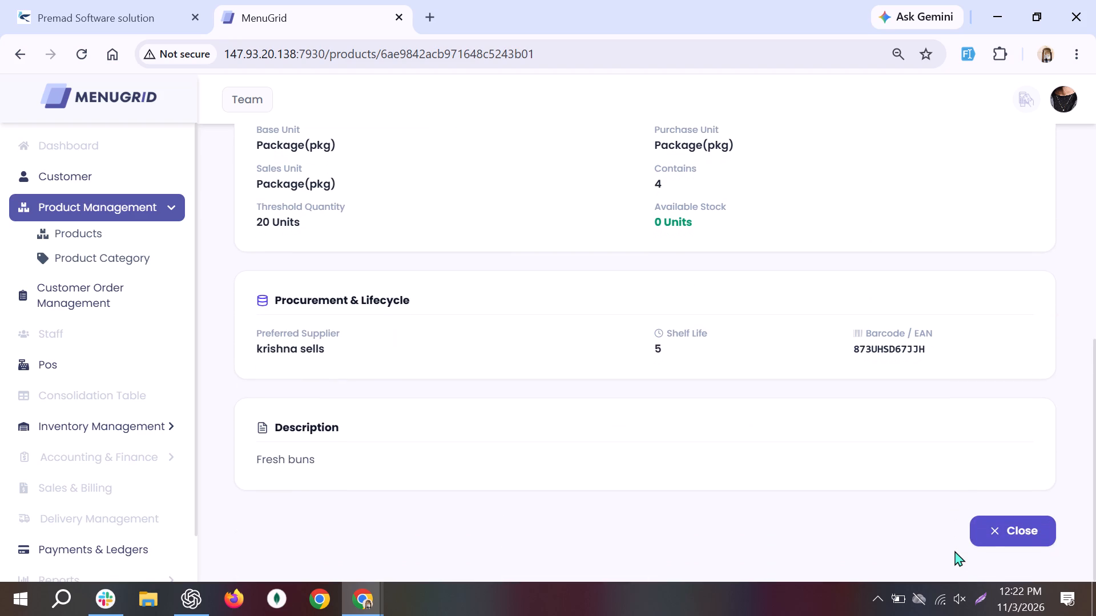
pyautogui.click(1001, 523)
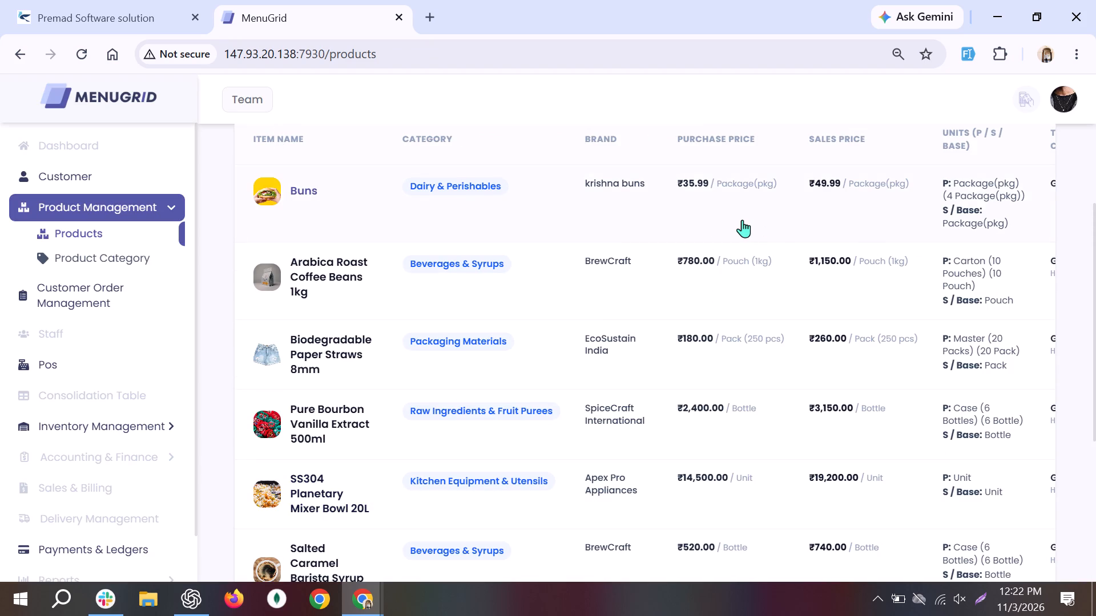
# Examine the price, unit, tax configuration and shelf life columns of the product list.
pyautogui.hscroll(-1, 742, 220)
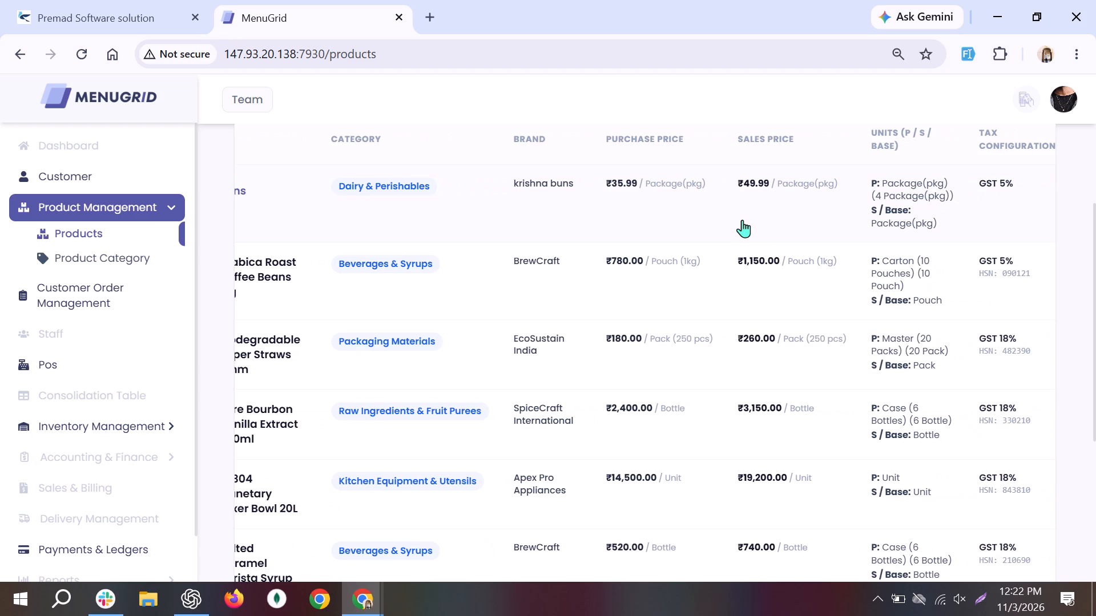
pyautogui.hscroll(-1, 742, 220)
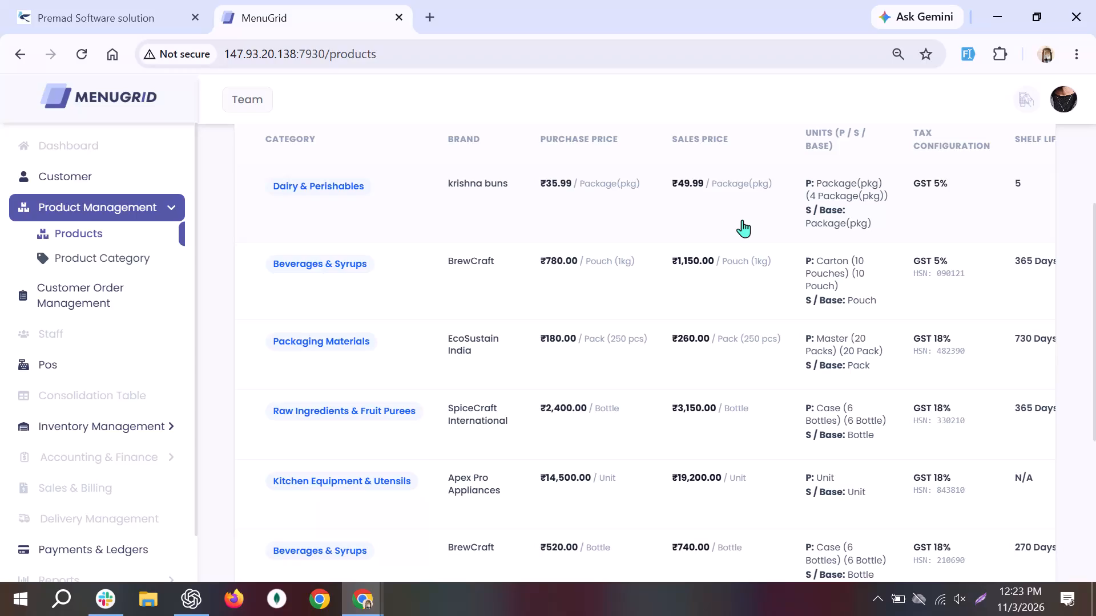
pyautogui.hscroll(-1, 742, 220)
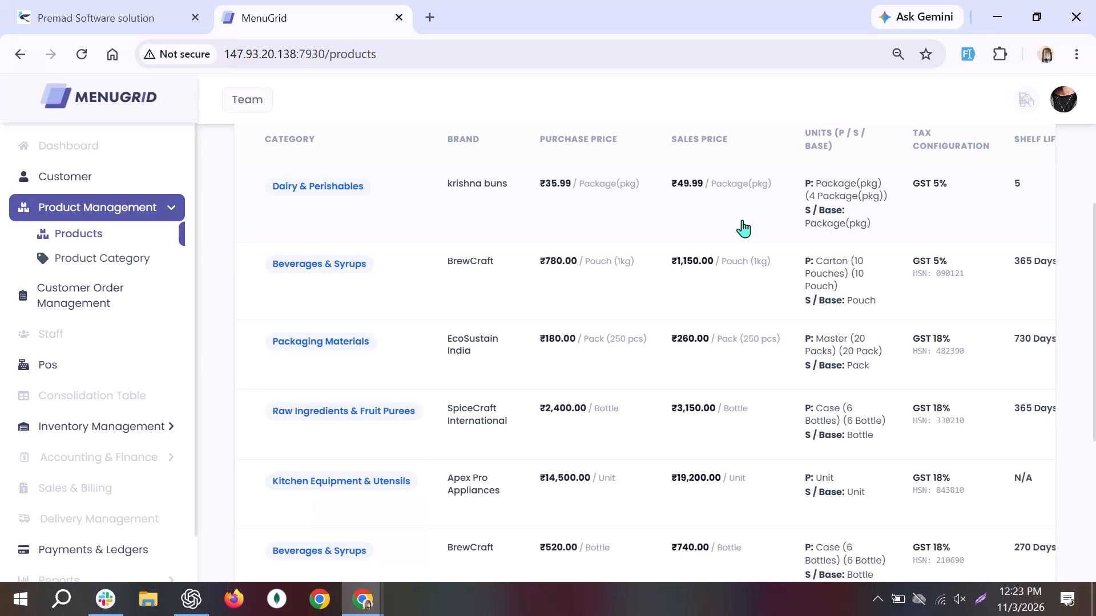
pyautogui.hscroll(-2, 742, 220)
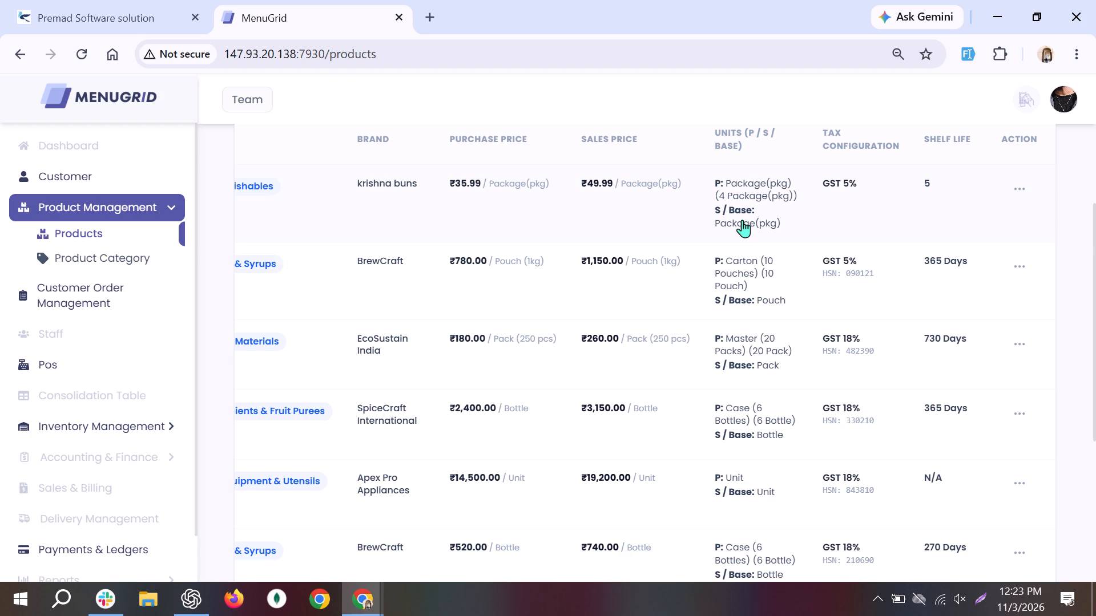
pyautogui.hscroll(-5, 742, 220)
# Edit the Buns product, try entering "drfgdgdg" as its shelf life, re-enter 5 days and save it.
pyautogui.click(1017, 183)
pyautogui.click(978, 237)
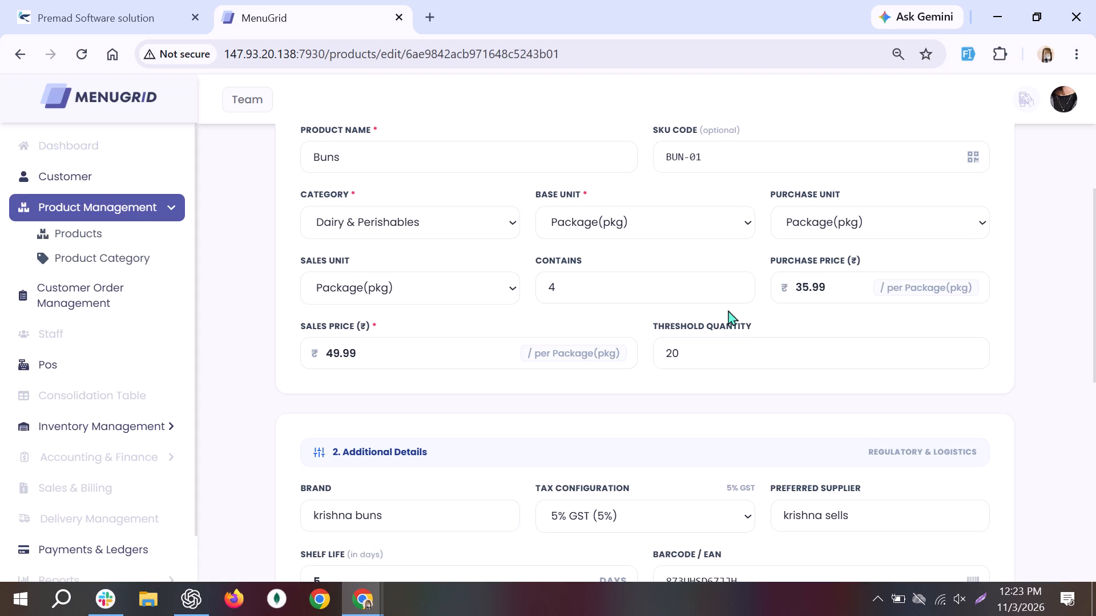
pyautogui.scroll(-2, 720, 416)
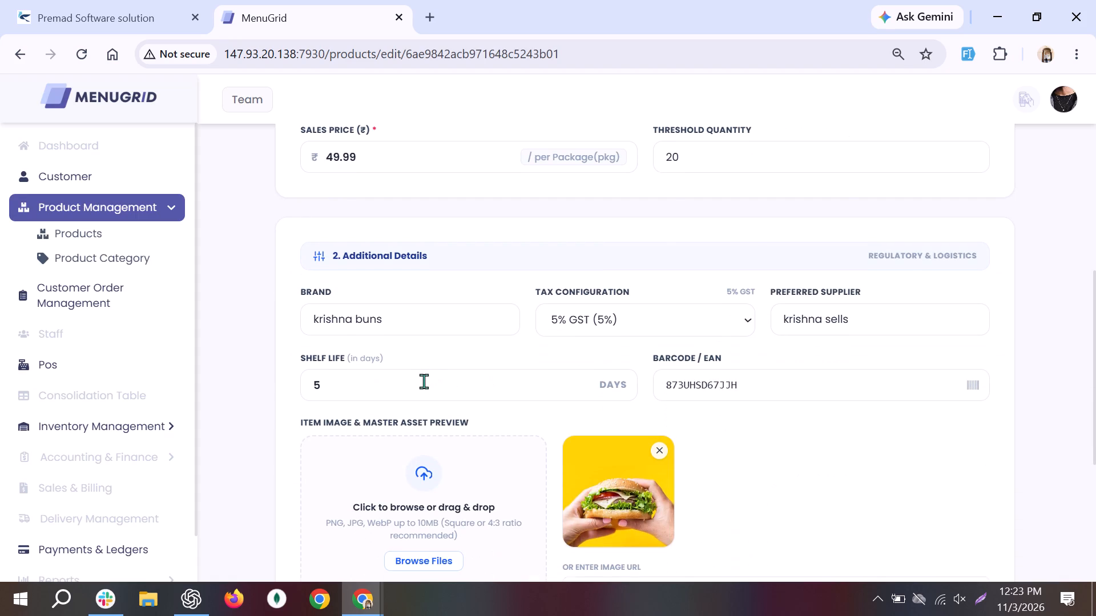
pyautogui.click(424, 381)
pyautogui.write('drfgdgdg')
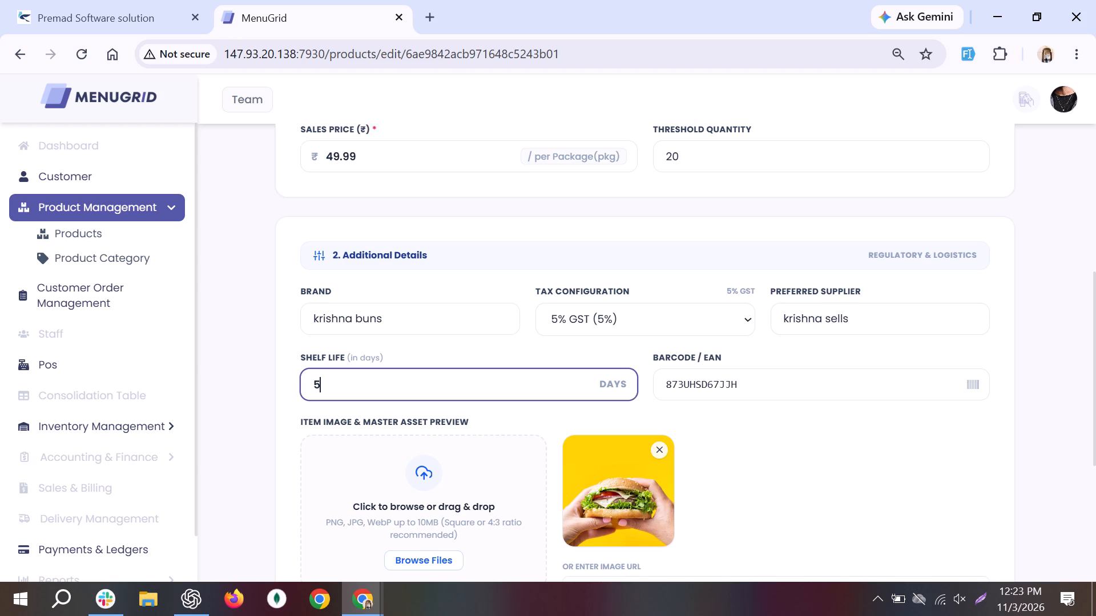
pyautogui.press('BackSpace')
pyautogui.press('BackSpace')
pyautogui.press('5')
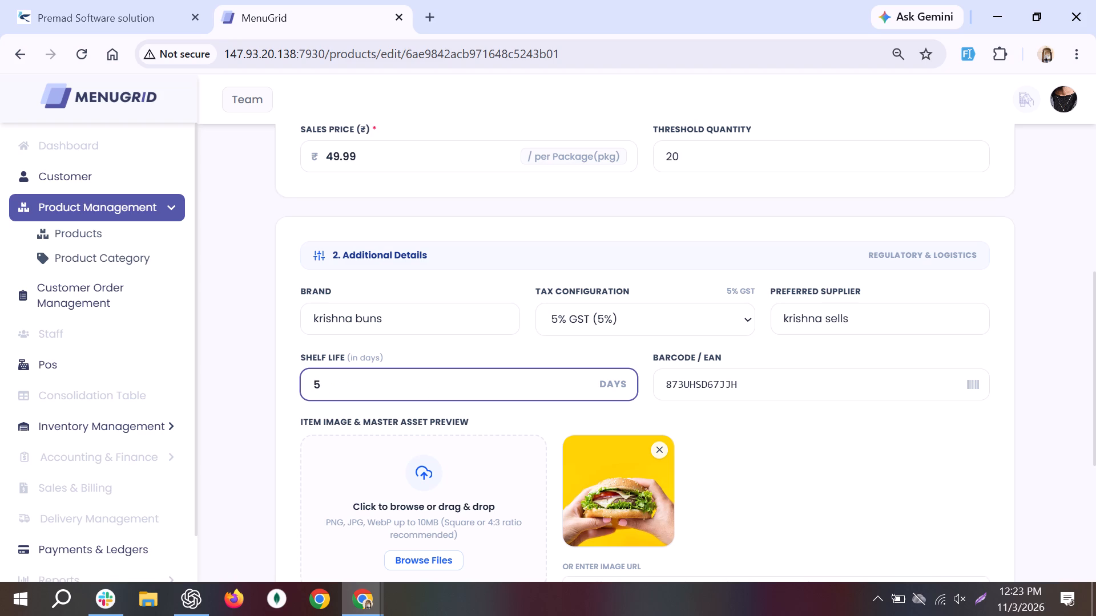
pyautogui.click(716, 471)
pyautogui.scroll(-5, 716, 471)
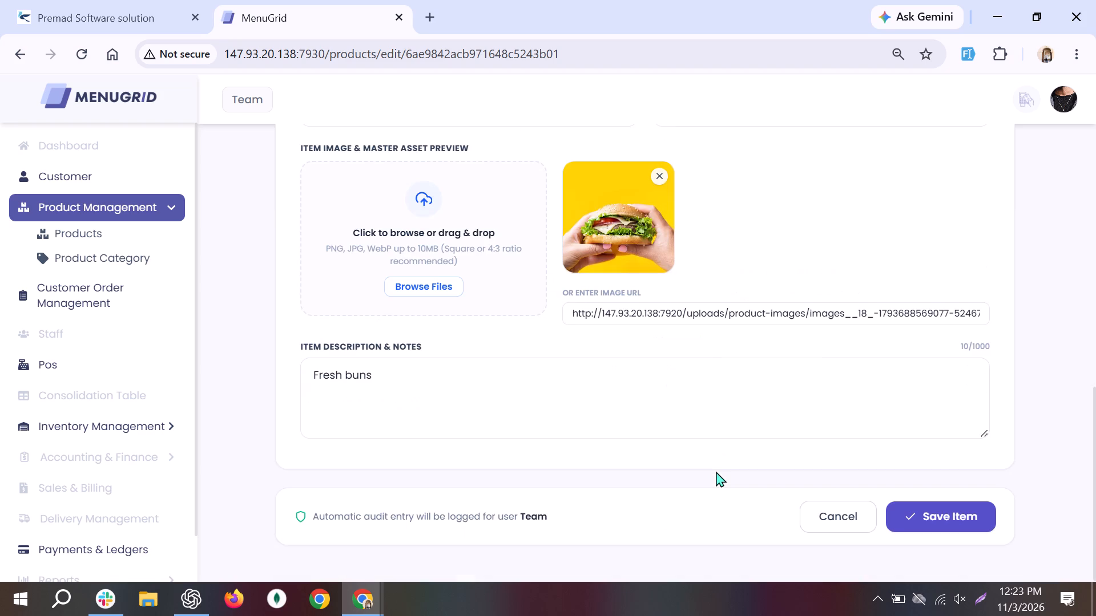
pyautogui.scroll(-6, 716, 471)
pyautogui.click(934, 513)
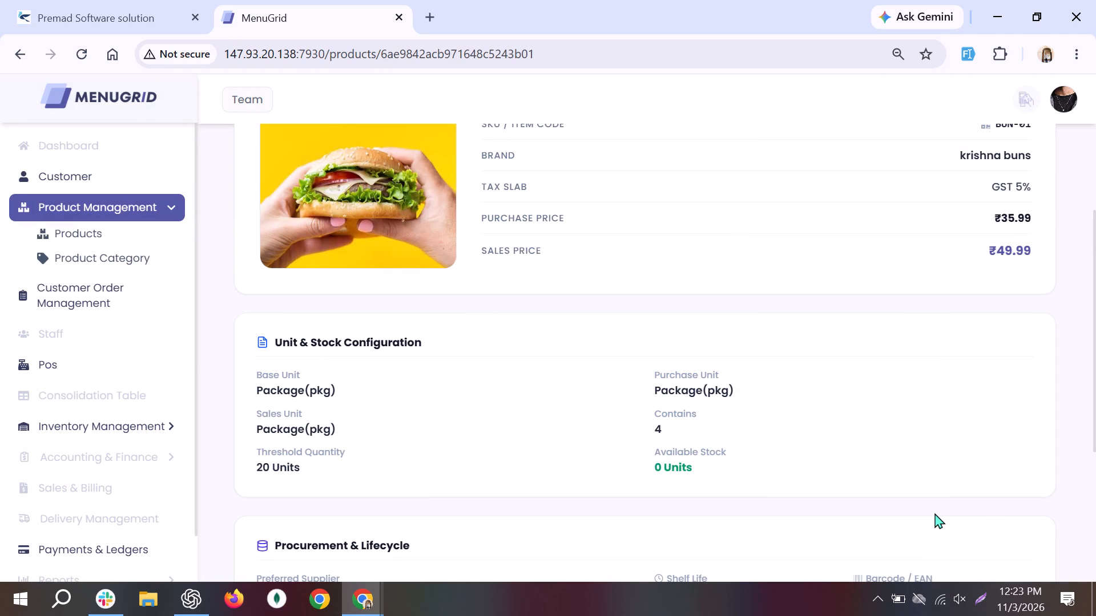
# Review the saved Buns product details down to the description and close the details page.
pyautogui.scroll(-2, 934, 513)
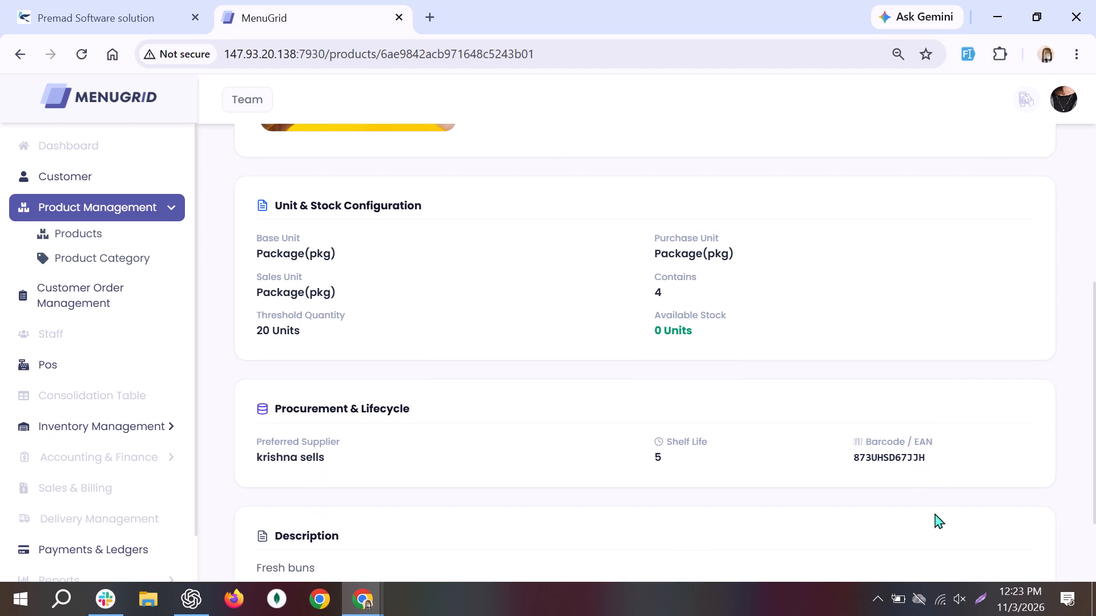
pyautogui.scroll(-1, 934, 513)
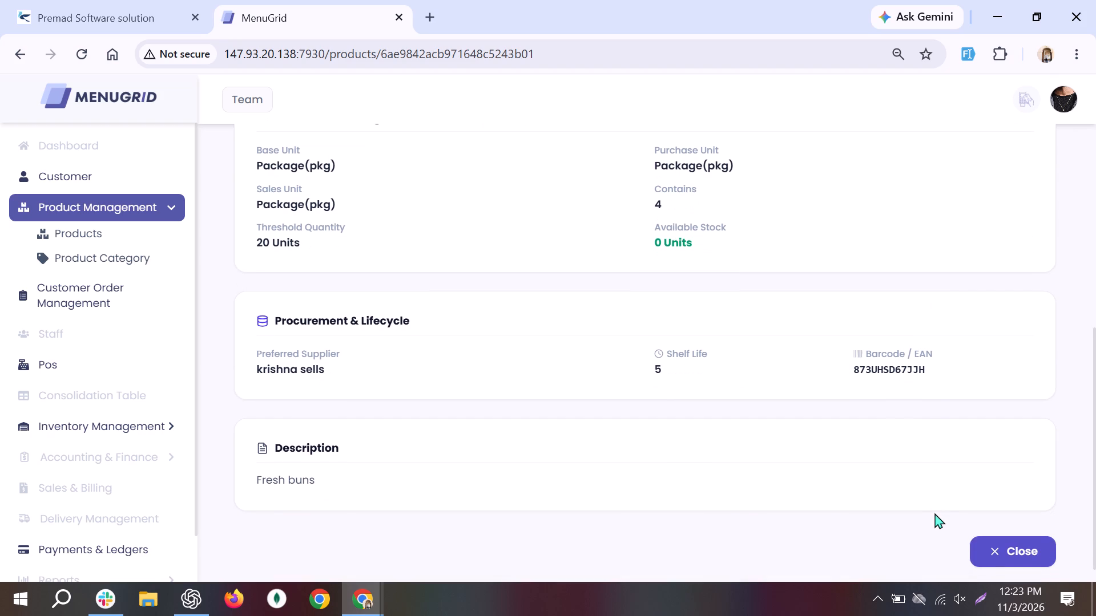
pyautogui.click(988, 547)
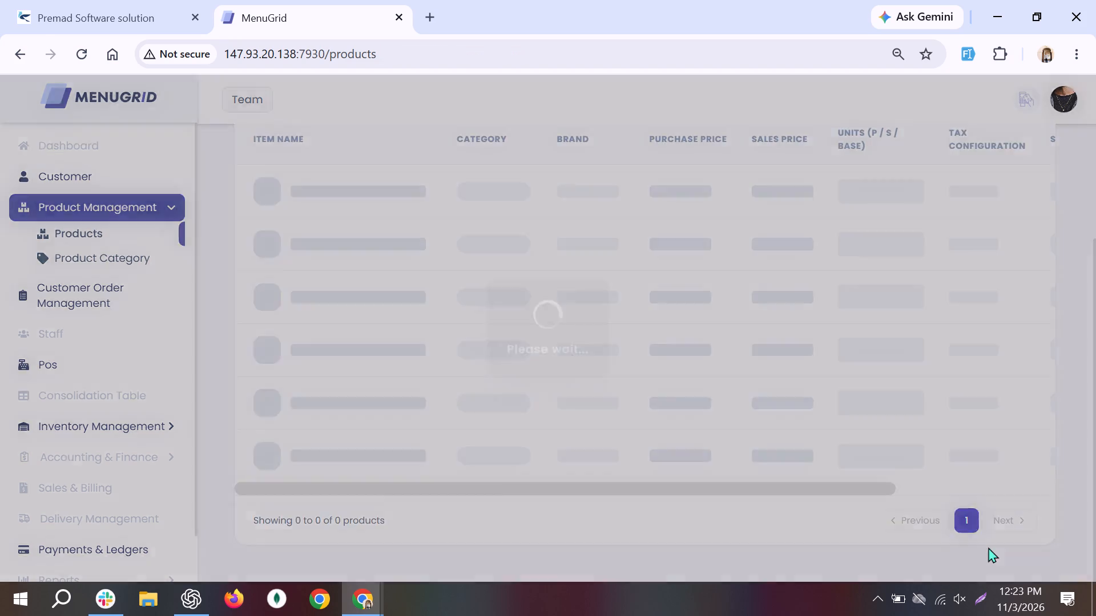
# Open Arabica Roast Coffee Beans 1kg for editing, examine its basic and additional details, and leave the form without changes.
pyautogui.hscroll(-4, 946, 329)
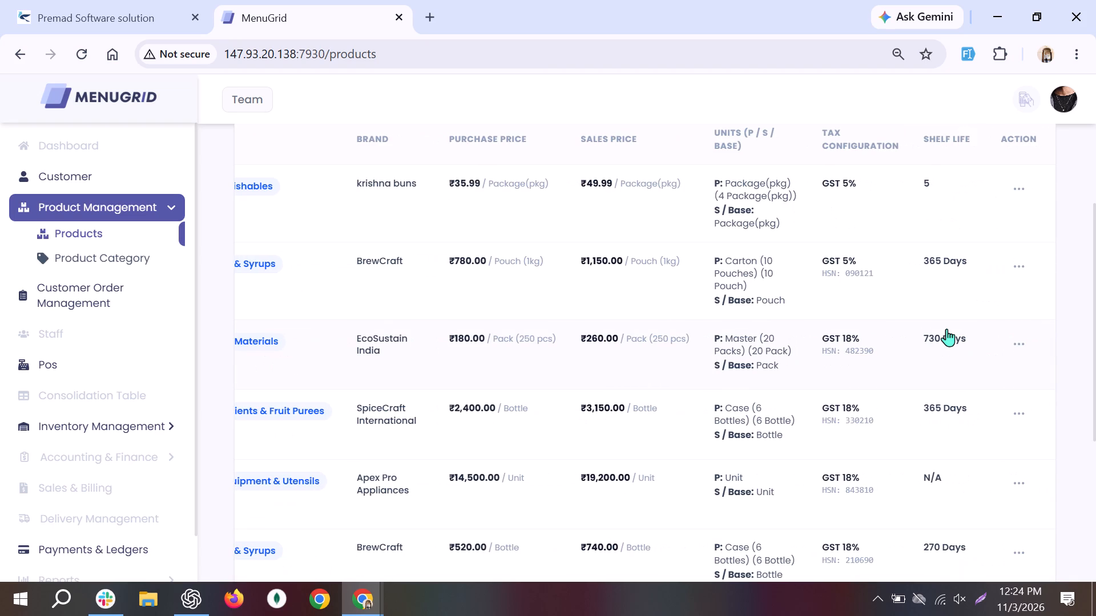
pyautogui.click(1019, 268)
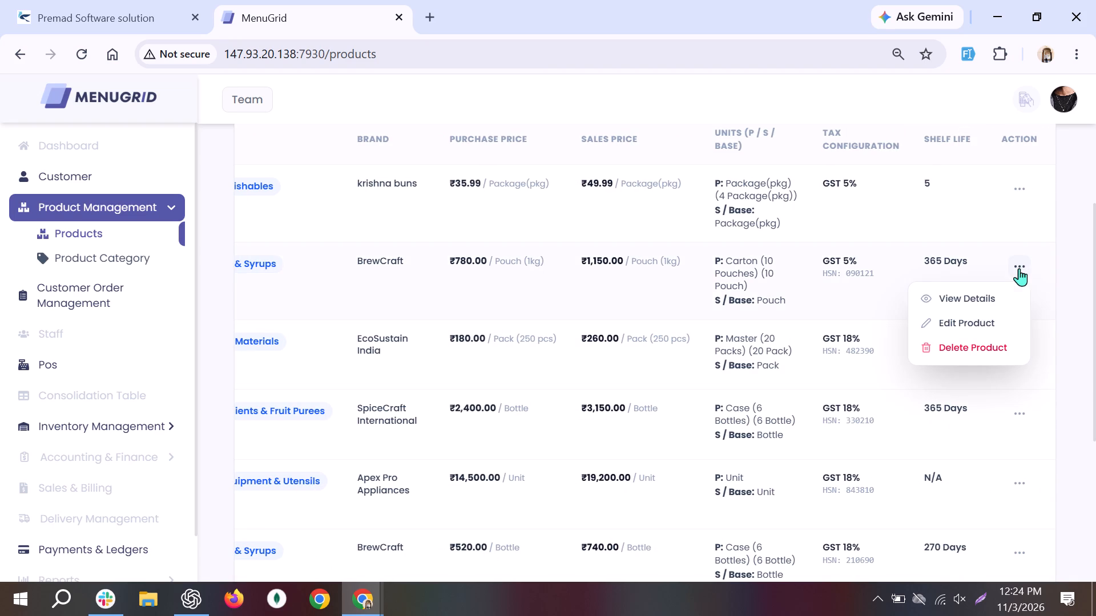
pyautogui.click(991, 319)
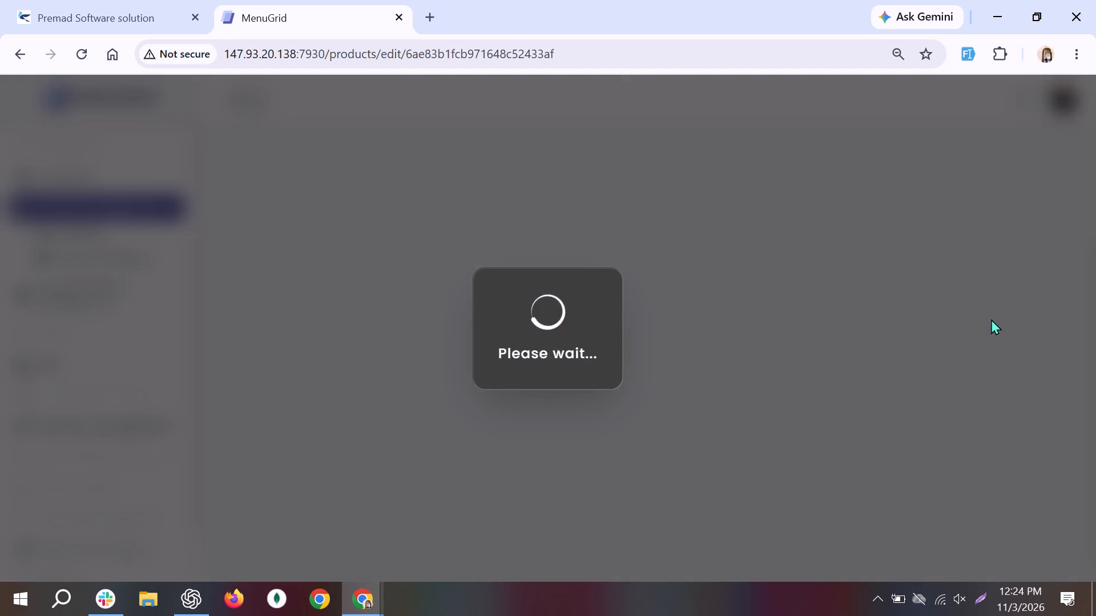
pyautogui.scroll(-1, 991, 319)
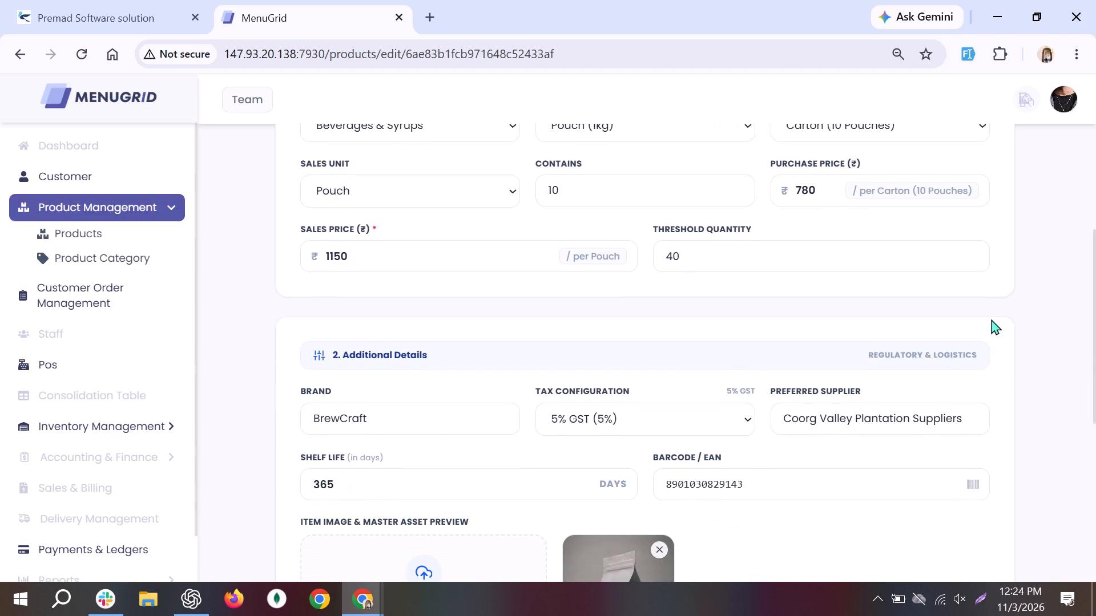
pyautogui.scroll(-1, 991, 319)
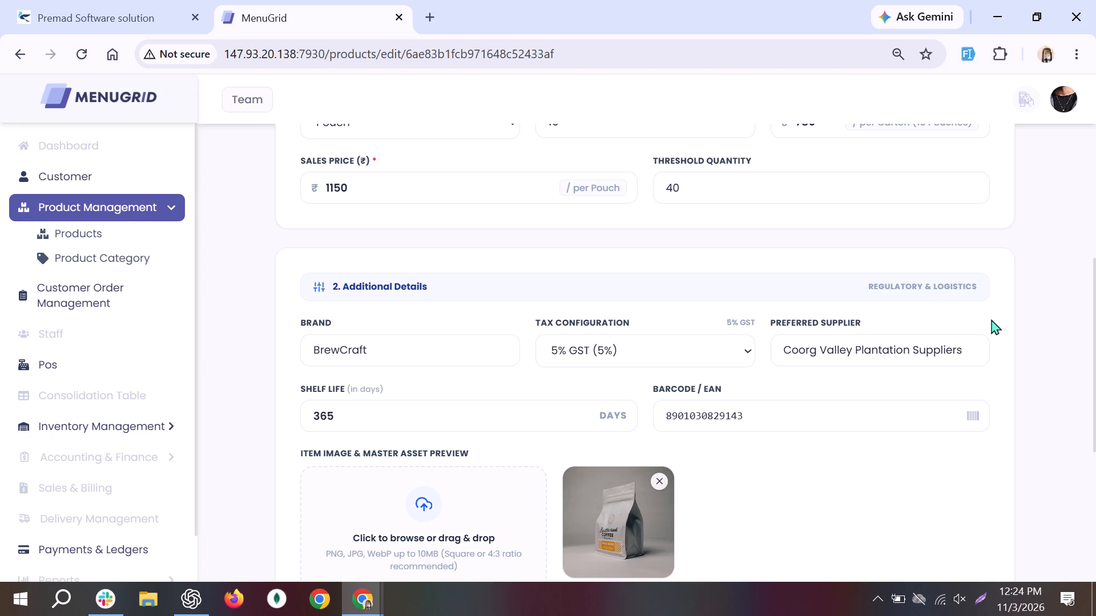
pyautogui.scroll(7, 991, 319)
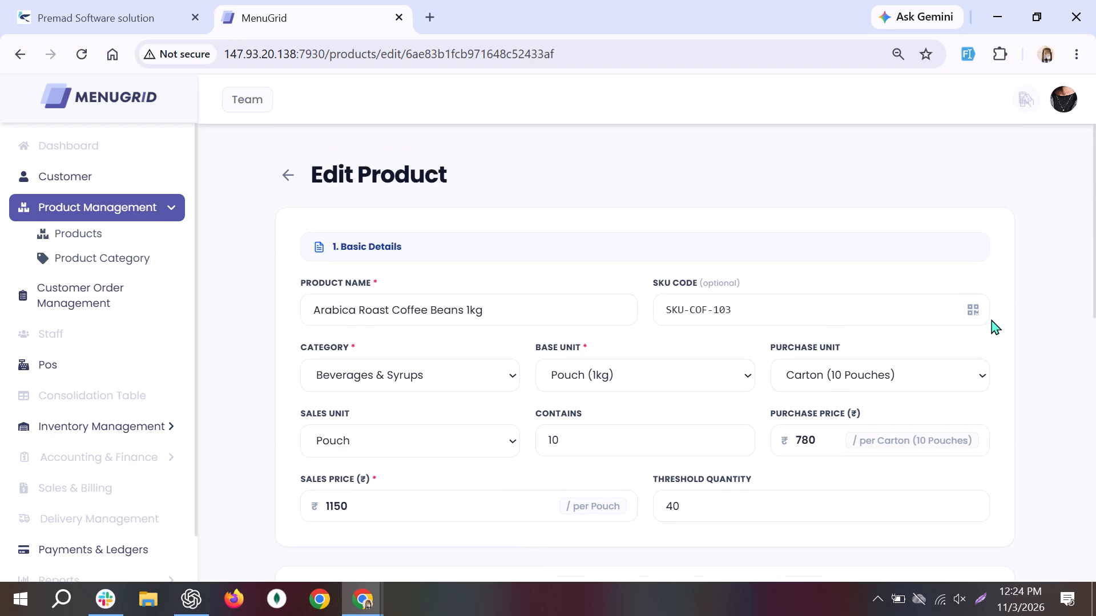
pyautogui.scroll(3, 991, 319)
pyautogui.click(284, 173)
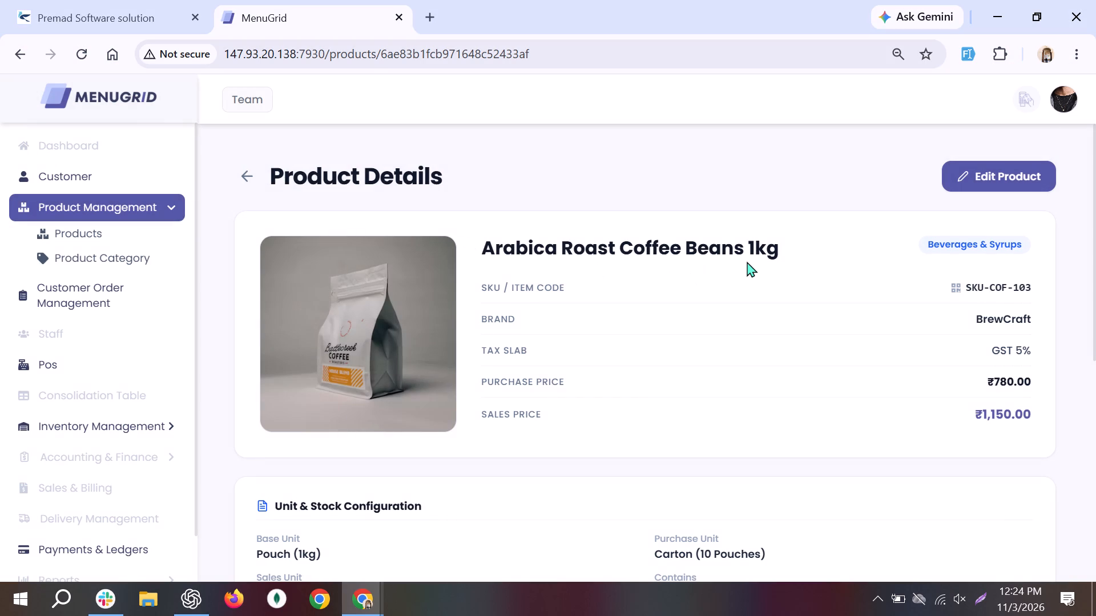
# Examine the Arabica Roast Coffee Beans 1kg details page, recheck its edit form, and return to the product list.
pyautogui.scroll(-3, 747, 261)
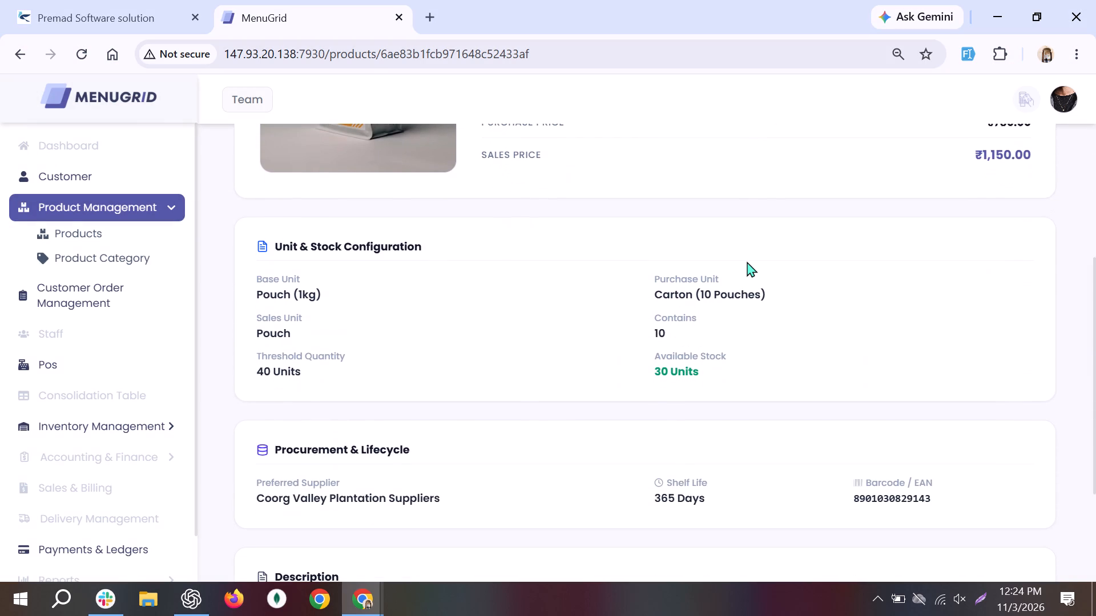
pyautogui.scroll(5, 747, 261)
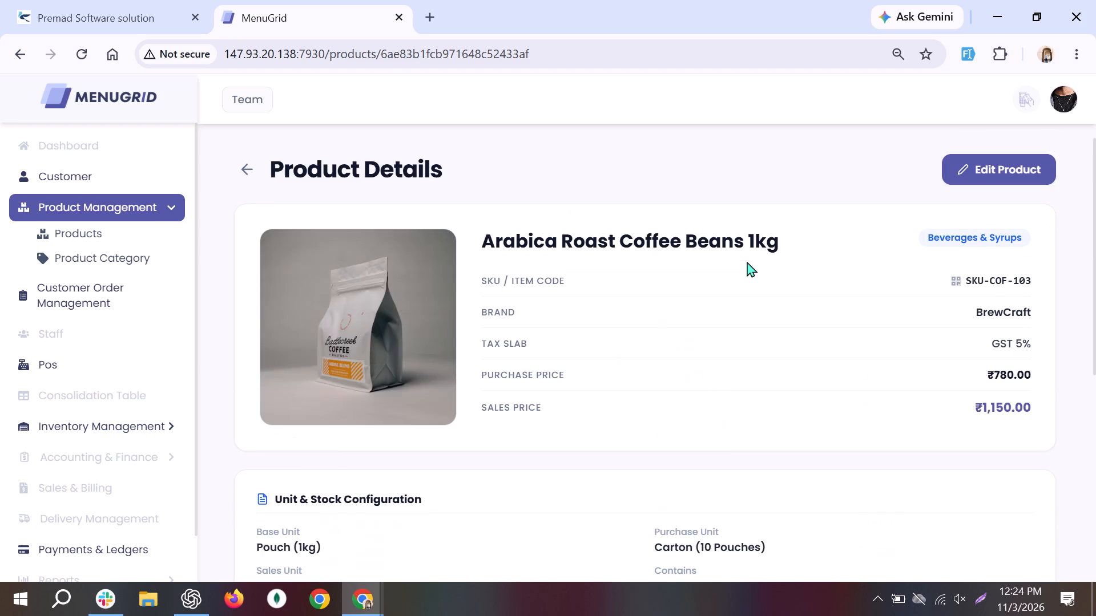
pyautogui.scroll(1, 747, 261)
pyautogui.click(997, 171)
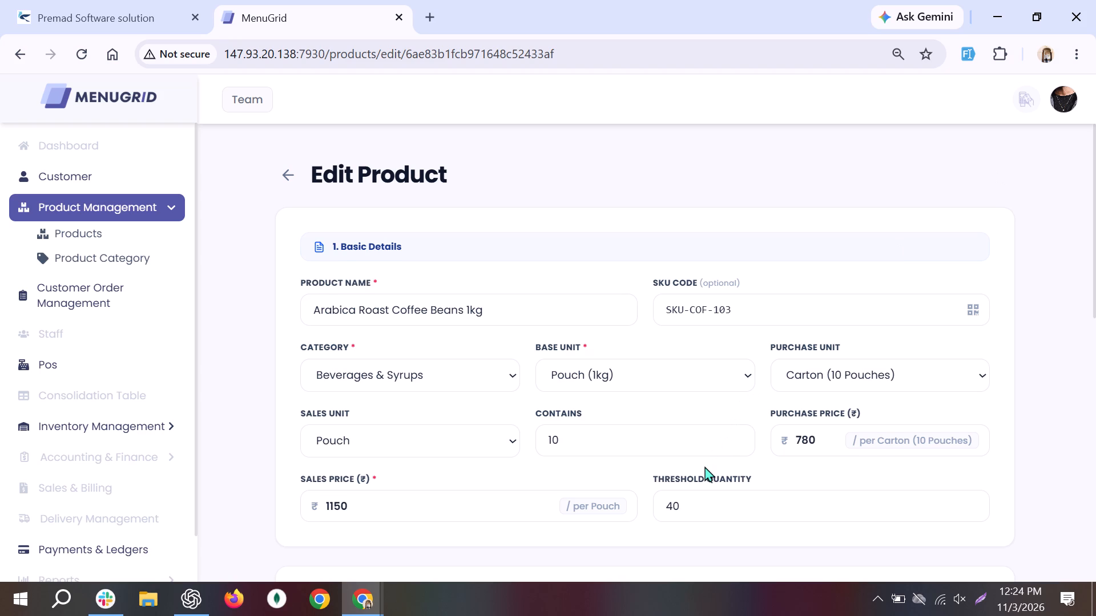
pyautogui.scroll(-2, 704, 466)
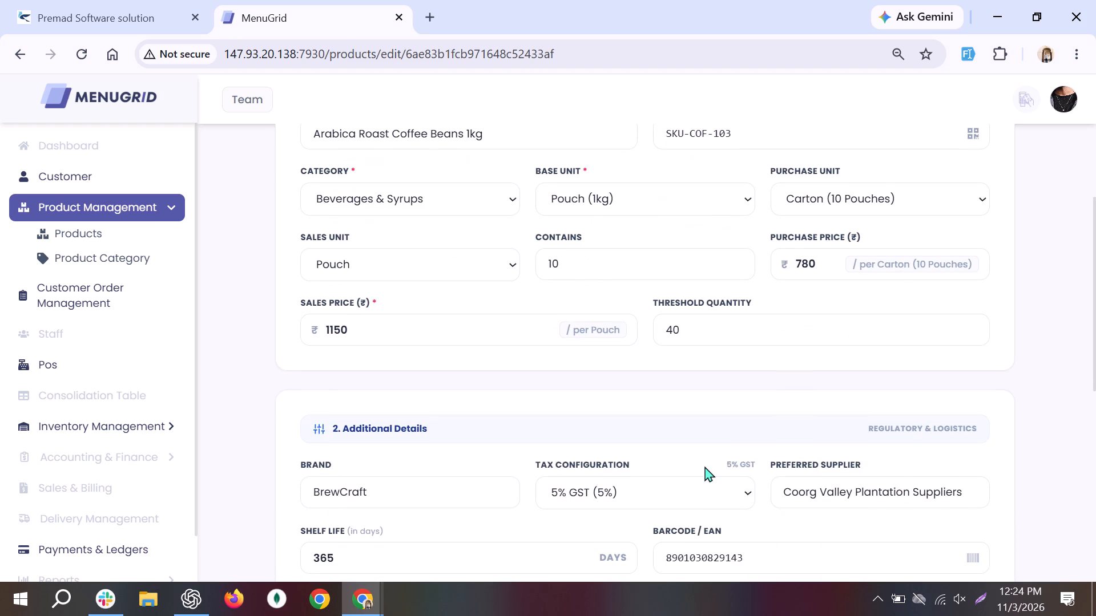
pyautogui.scroll(-1, 704, 466)
pyautogui.scroll(6, 704, 466)
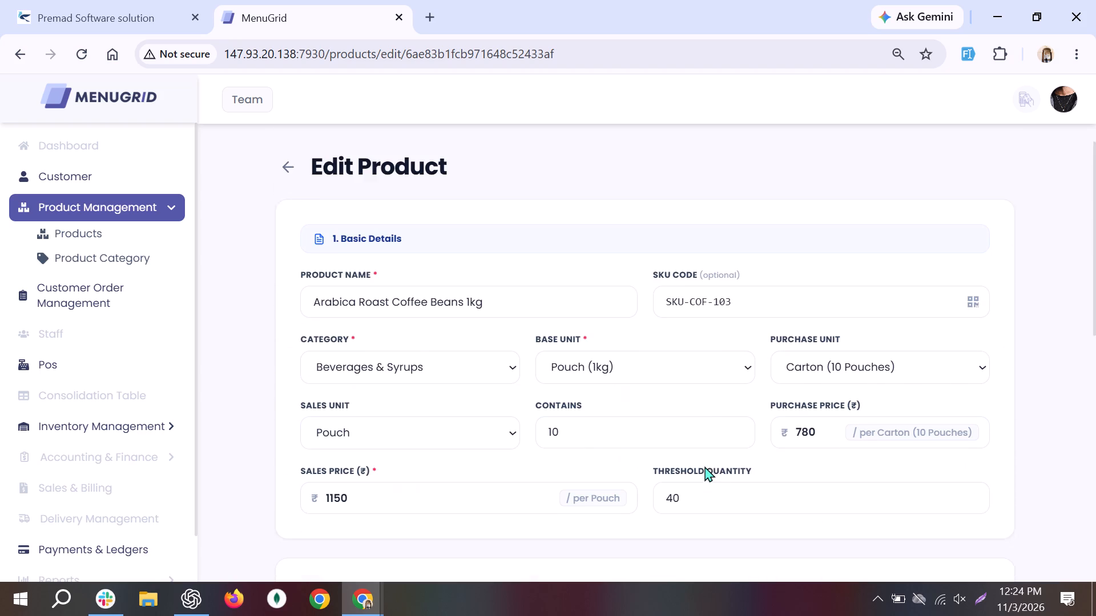
pyautogui.scroll(8, 704, 466)
pyautogui.click(296, 168)
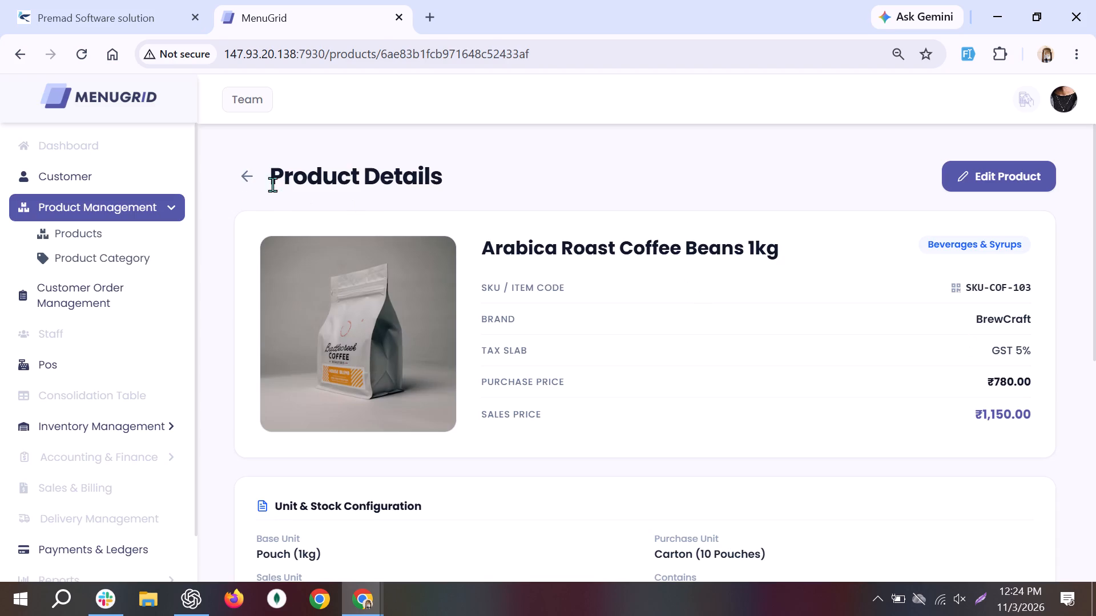
pyautogui.click(243, 183)
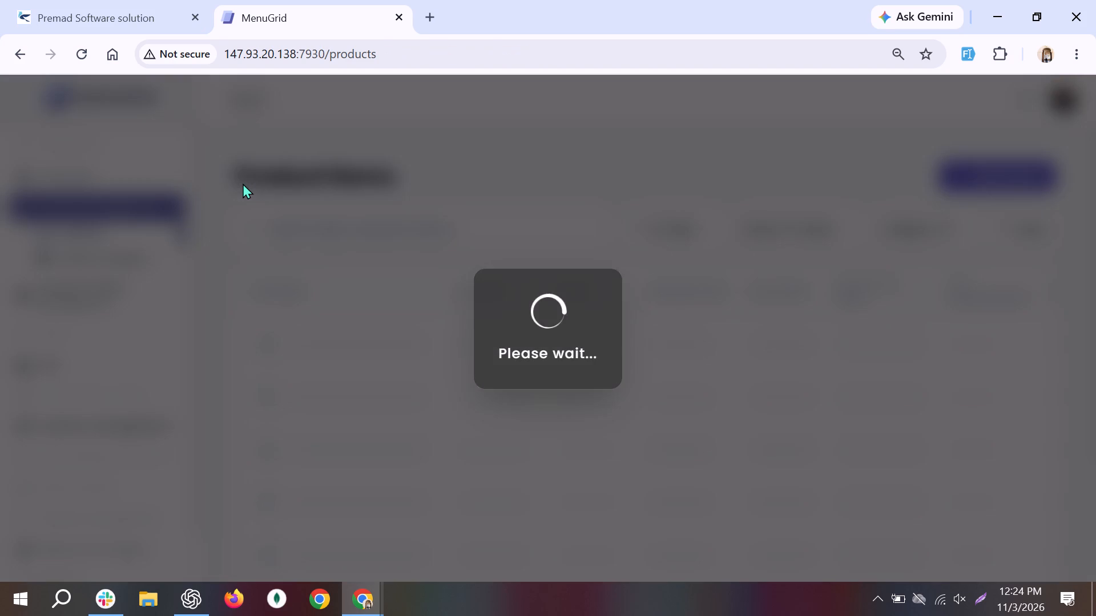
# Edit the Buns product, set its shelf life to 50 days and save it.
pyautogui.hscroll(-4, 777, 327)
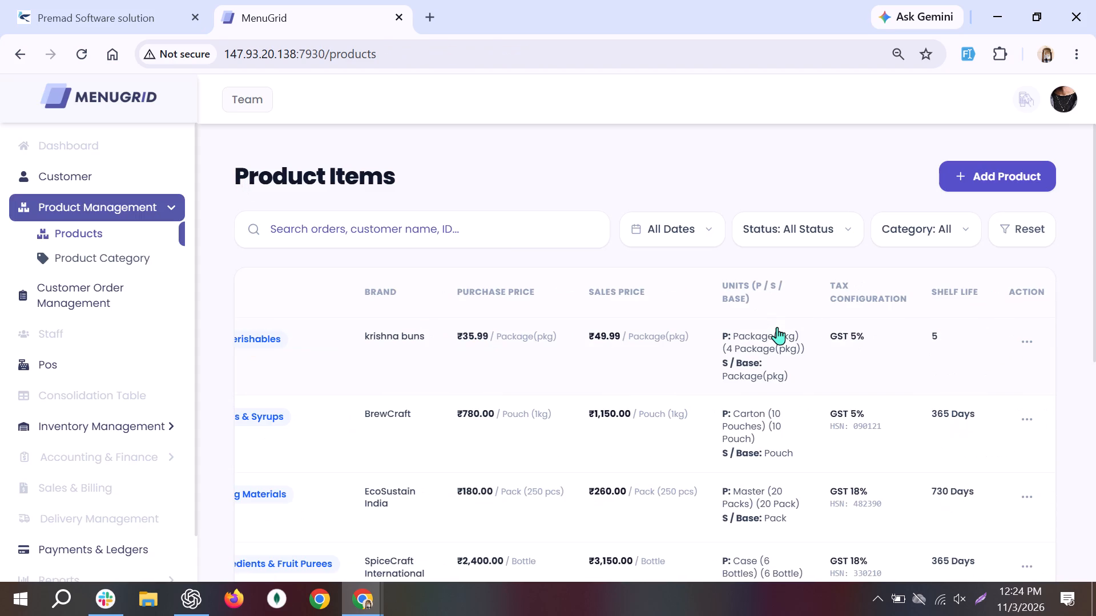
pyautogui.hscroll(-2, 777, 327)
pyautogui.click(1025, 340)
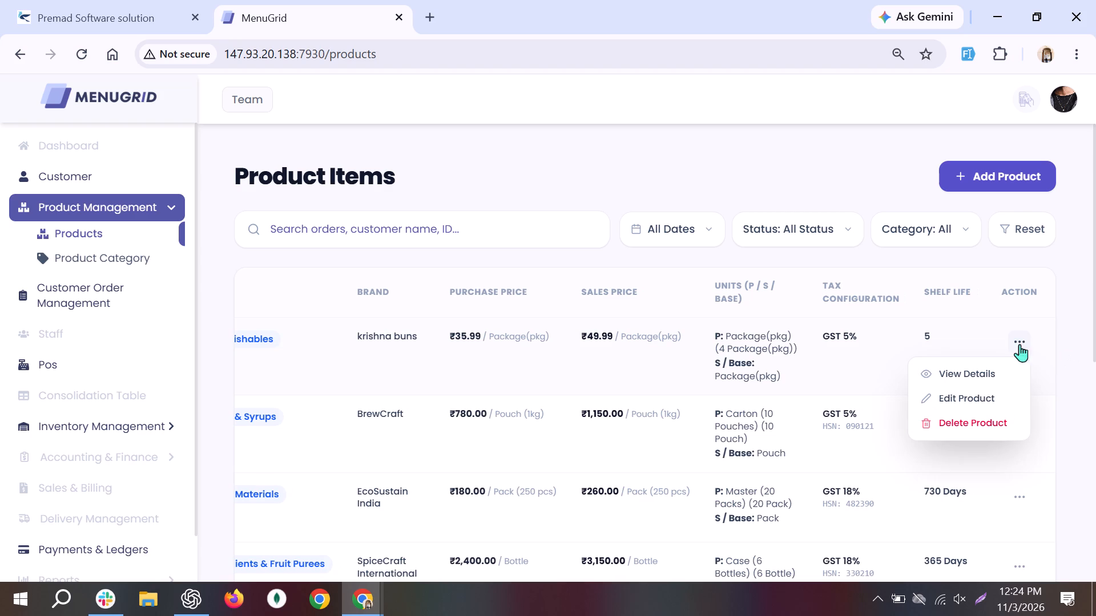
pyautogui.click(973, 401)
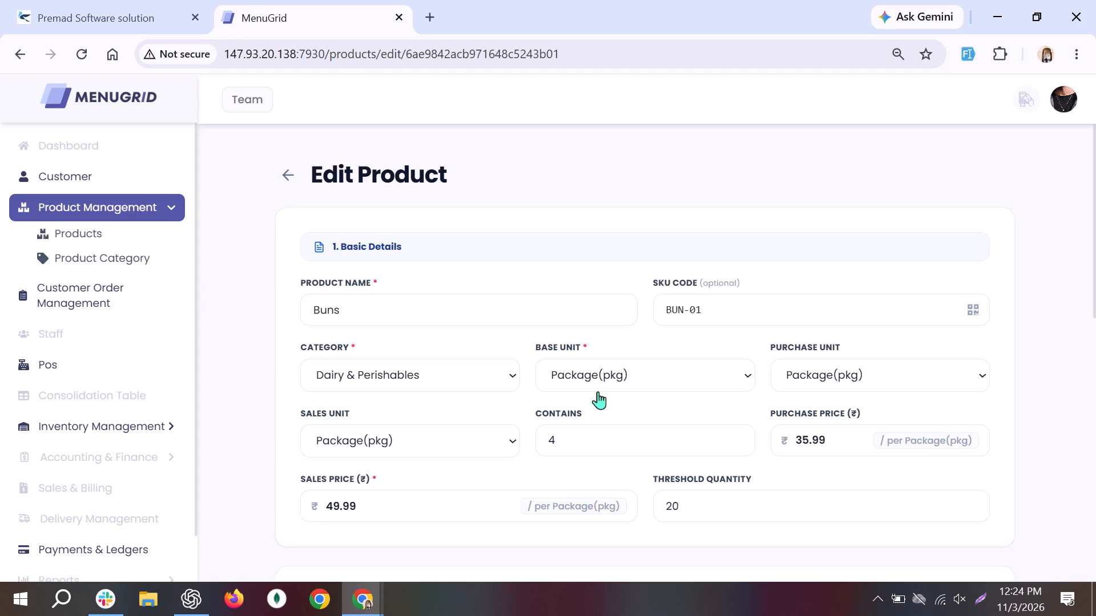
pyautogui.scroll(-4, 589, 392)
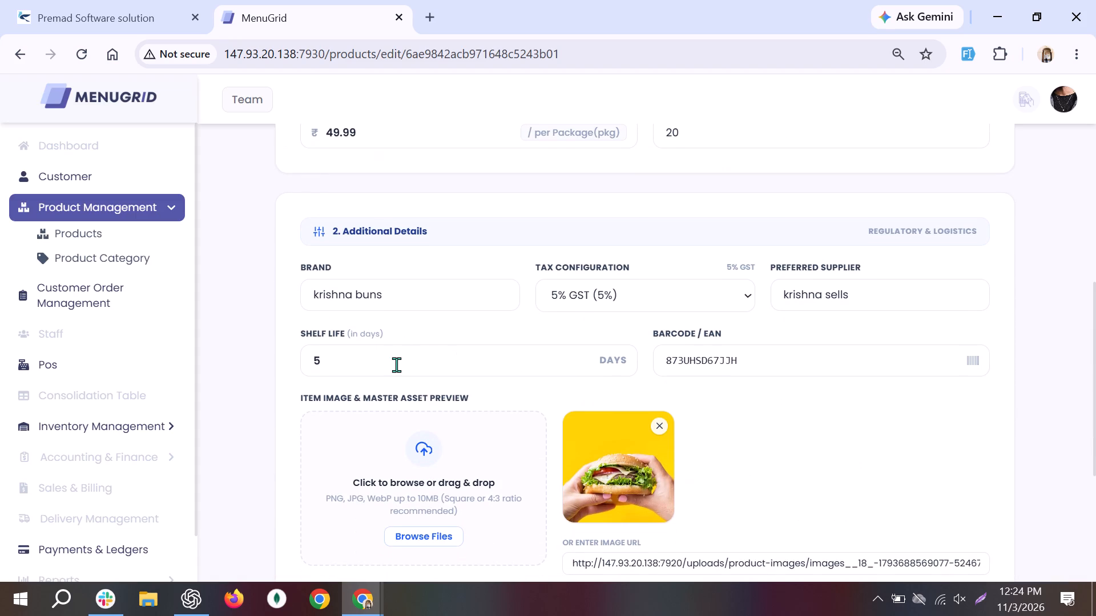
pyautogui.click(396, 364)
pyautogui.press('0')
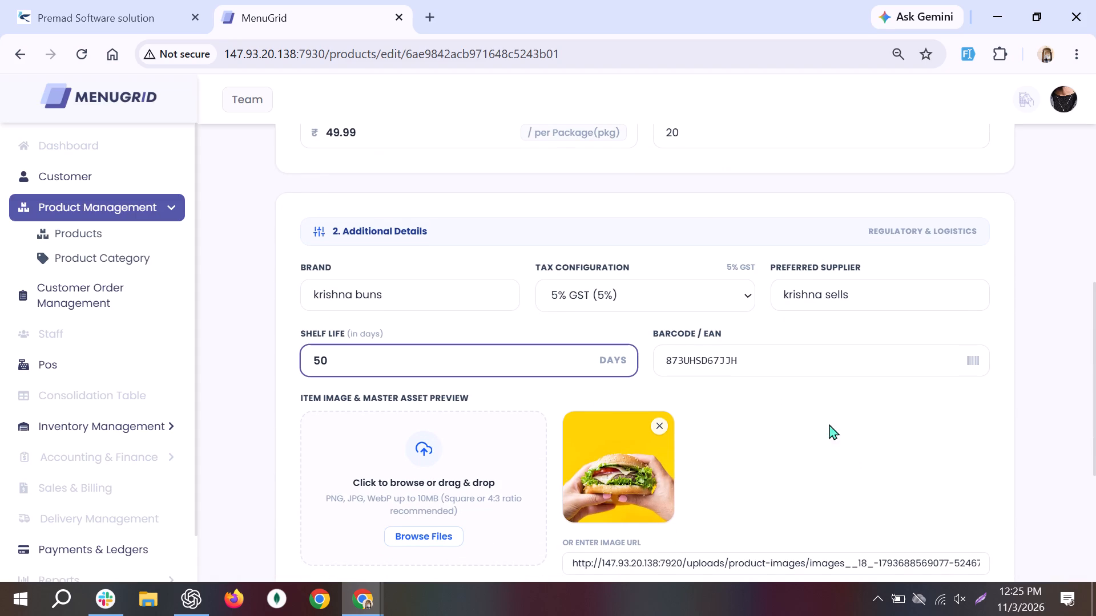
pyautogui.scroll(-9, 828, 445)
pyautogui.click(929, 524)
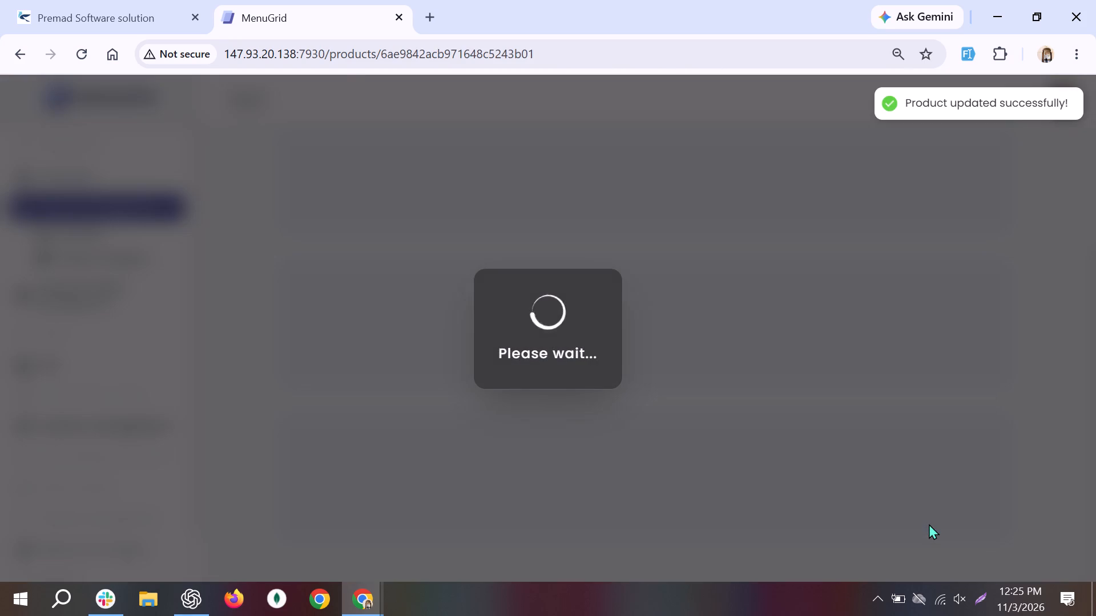
# Look over the saved Buns product details and return to the product list.
pyautogui.scroll(-4, 929, 524)
pyautogui.scroll(11, 929, 524)
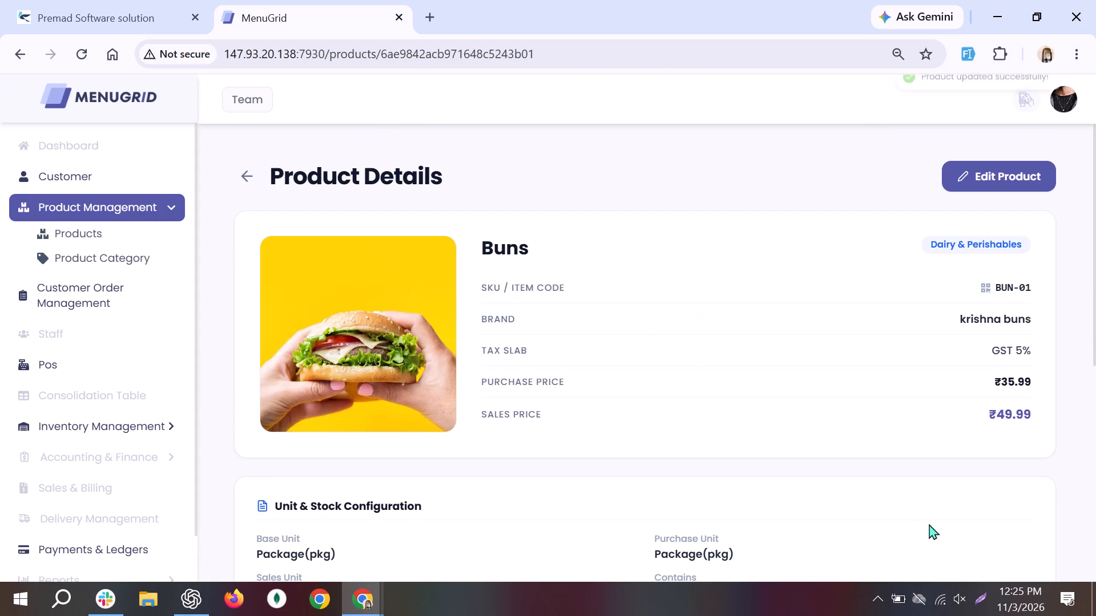
pyautogui.scroll(1, 929, 524)
pyautogui.click(257, 166)
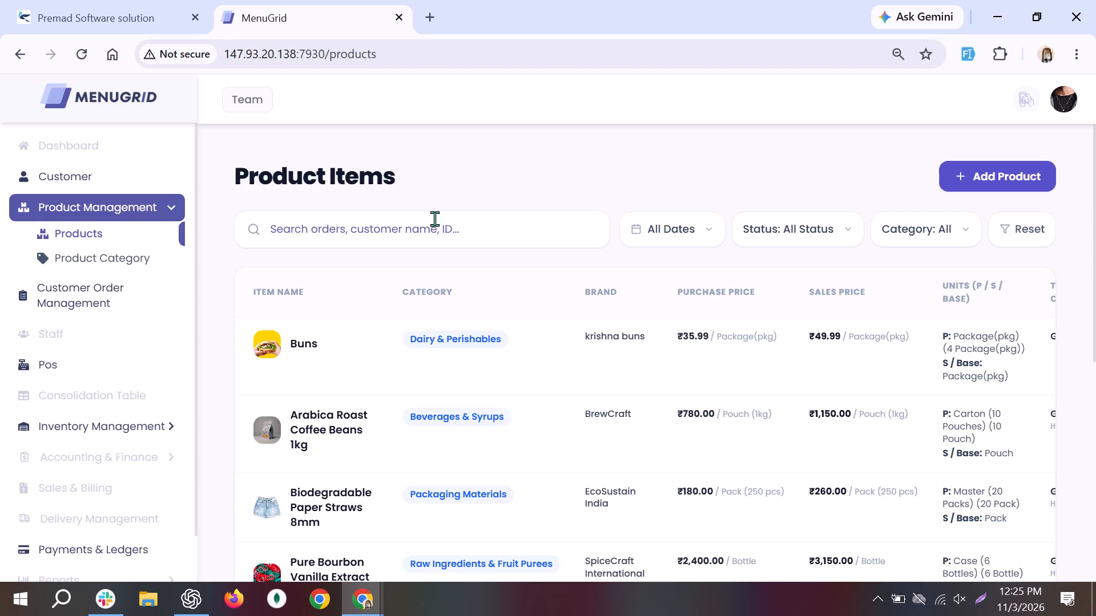
# Reopen the Buns product for editing, set its shelf life to 500 days and save it.
pyautogui.hscroll(-4, 691, 364)
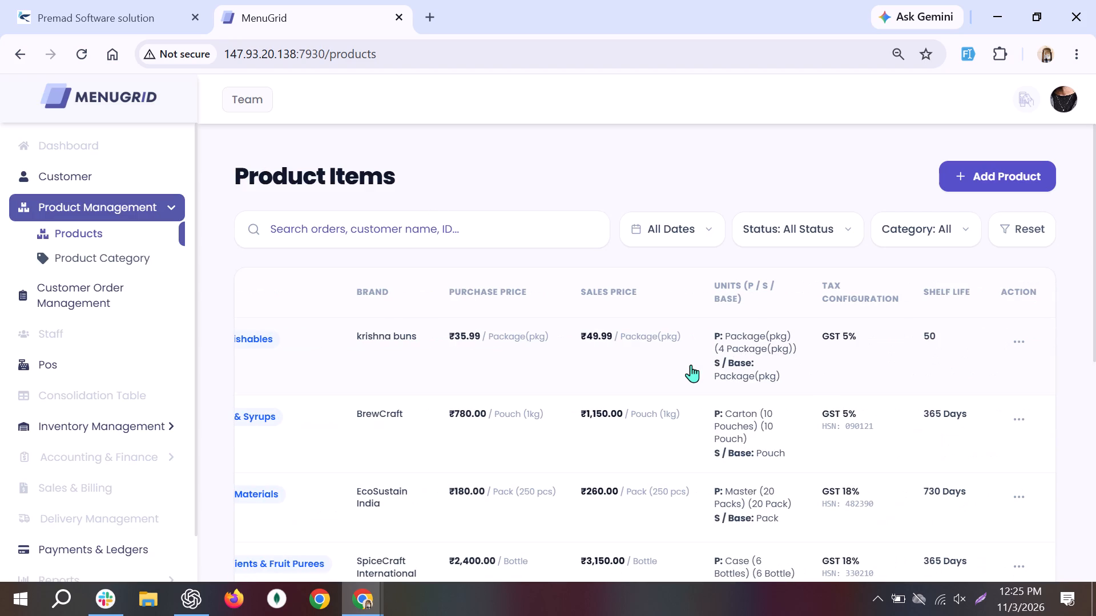
pyautogui.click(1015, 342)
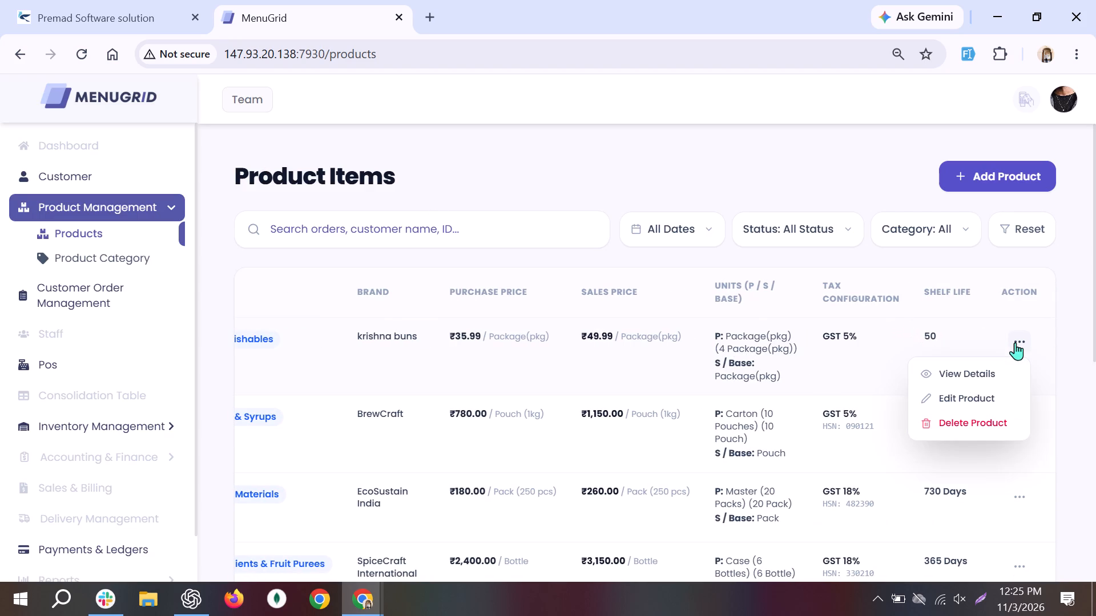
pyautogui.click(958, 404)
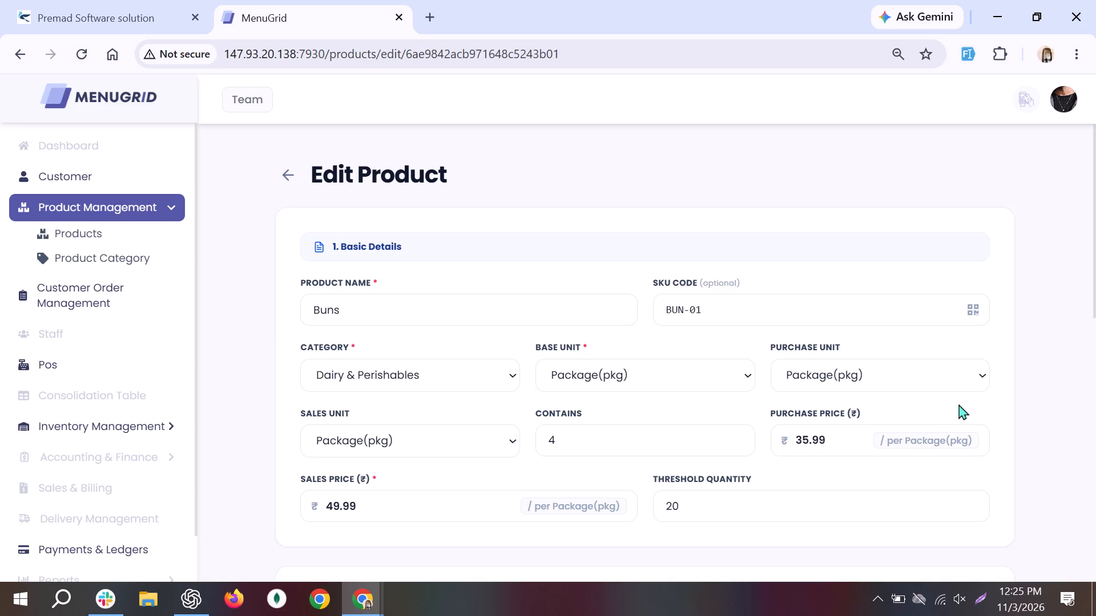
pyautogui.hscroll(-1, 958, 404)
pyautogui.scroll(-7, 958, 404)
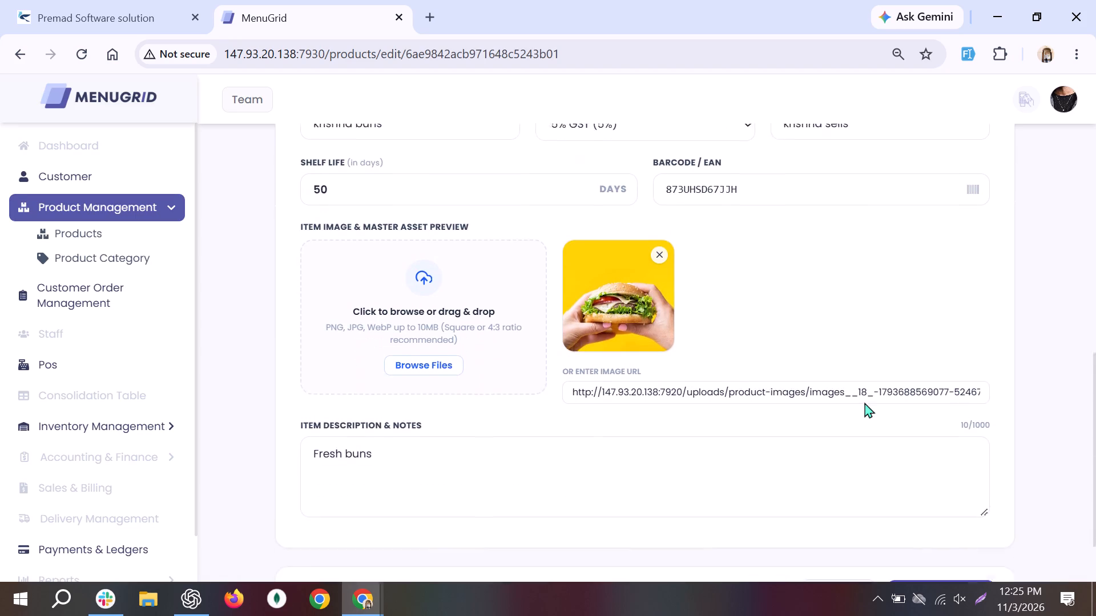
pyautogui.scroll(-7, 357, 490)
pyautogui.scroll(2, 357, 490)
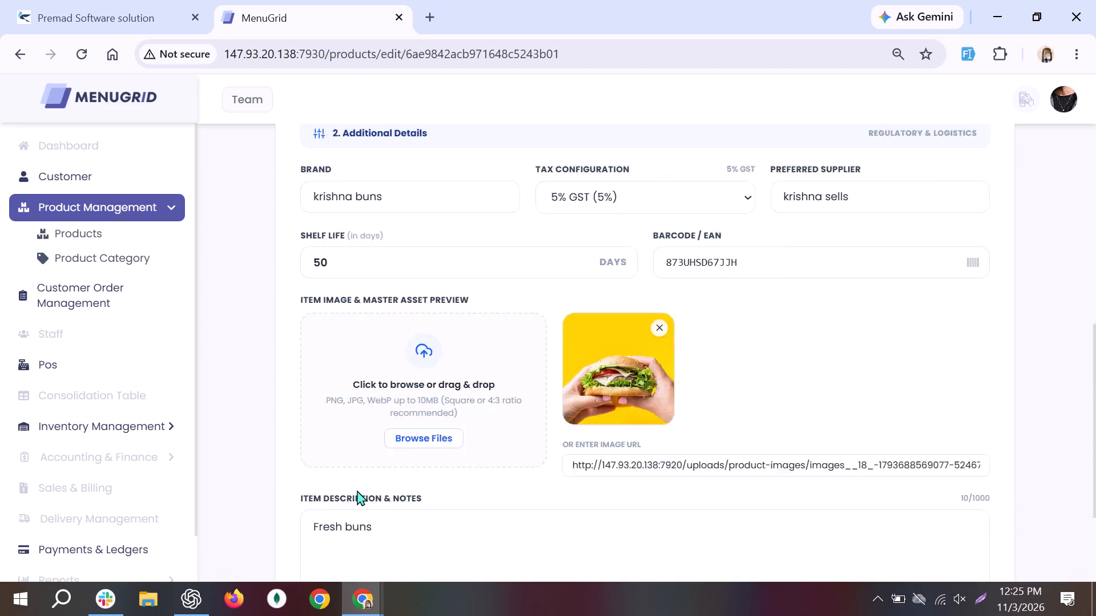
pyautogui.scroll(1, 357, 490)
pyautogui.click(380, 329)
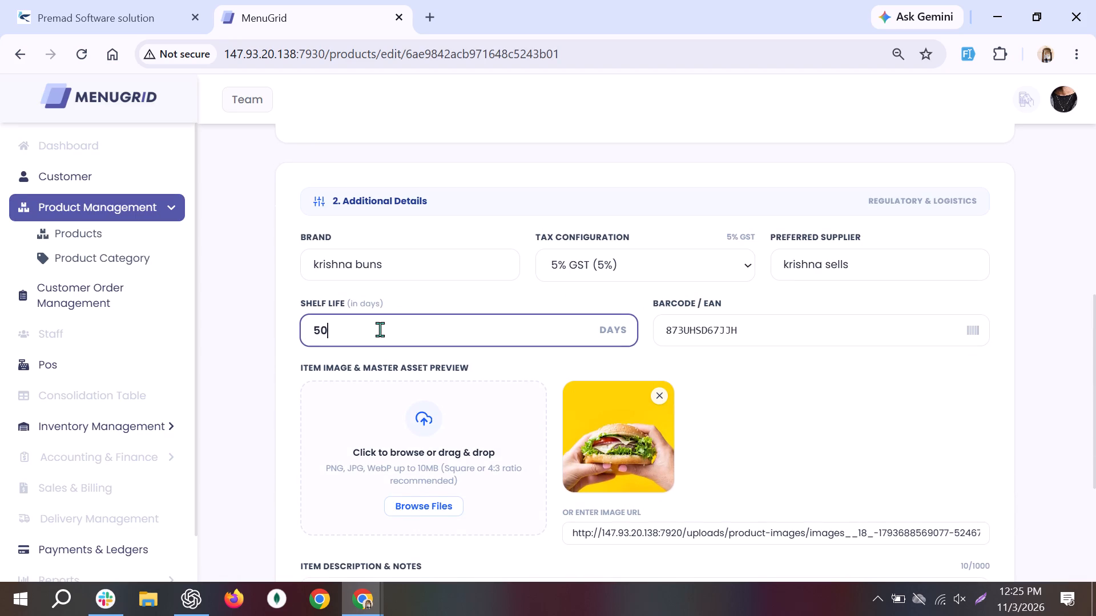
pyautogui.press('0')
pyautogui.click(737, 384)
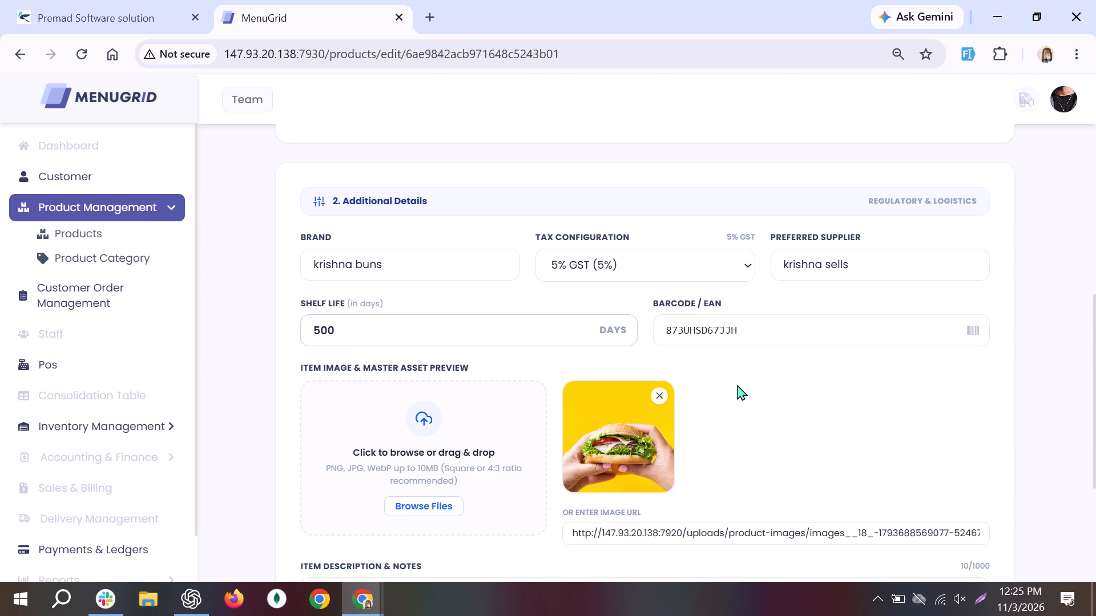
pyautogui.scroll(-13, 737, 384)
pyautogui.click(992, 521)
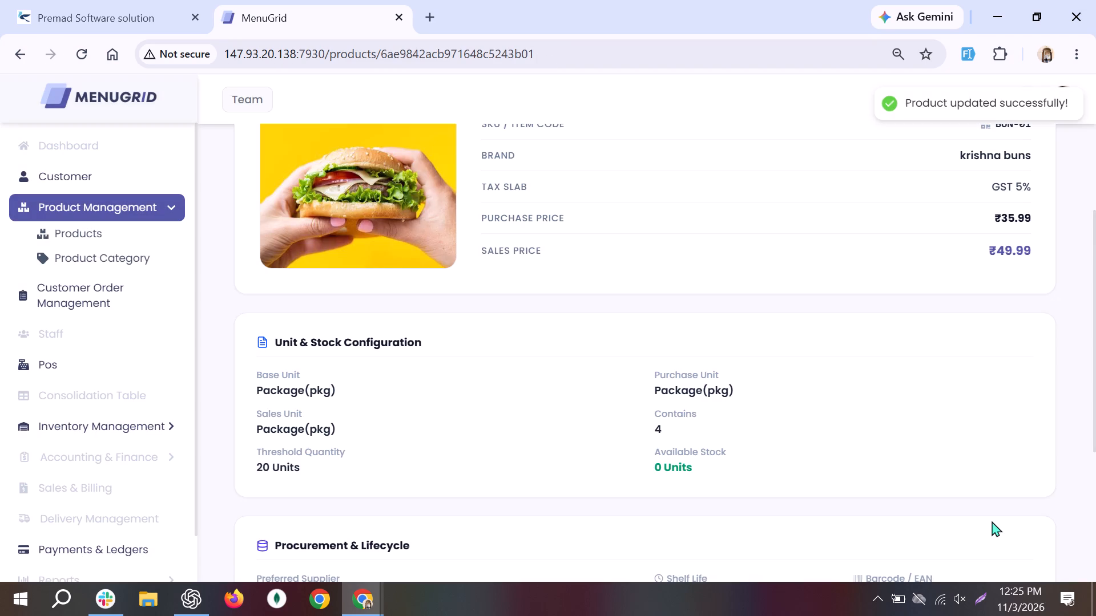
# Check the saved Buns details, return to the product list and examine the shelf life shown for Buns.
pyautogui.scroll(2, 992, 521)
pyautogui.scroll(-3, 992, 521)
pyautogui.scroll(4, 992, 521)
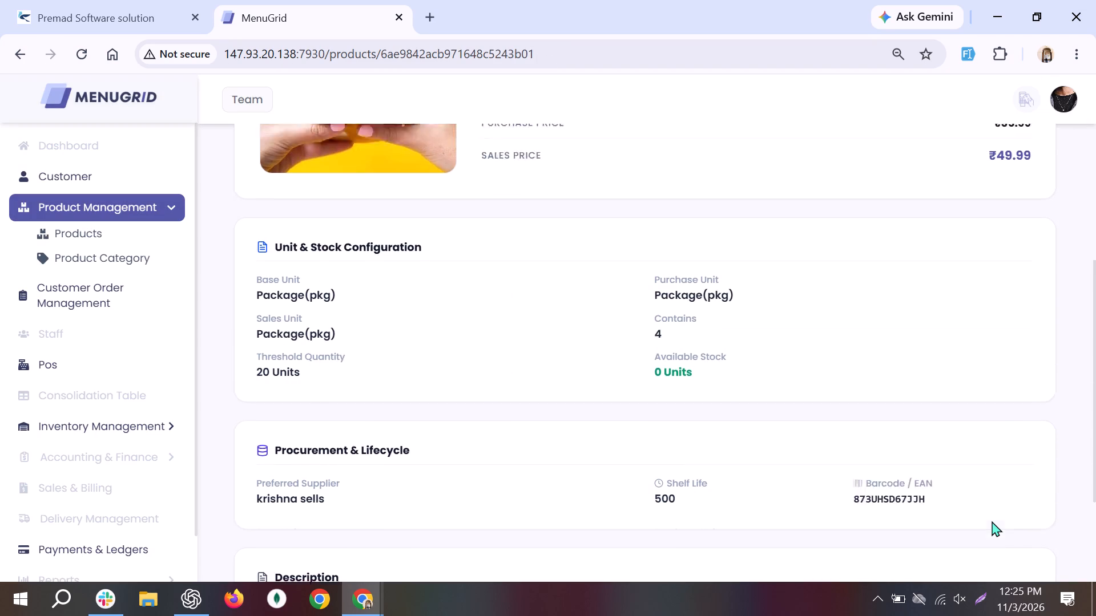
pyautogui.scroll(9, 992, 521)
pyautogui.click(245, 180)
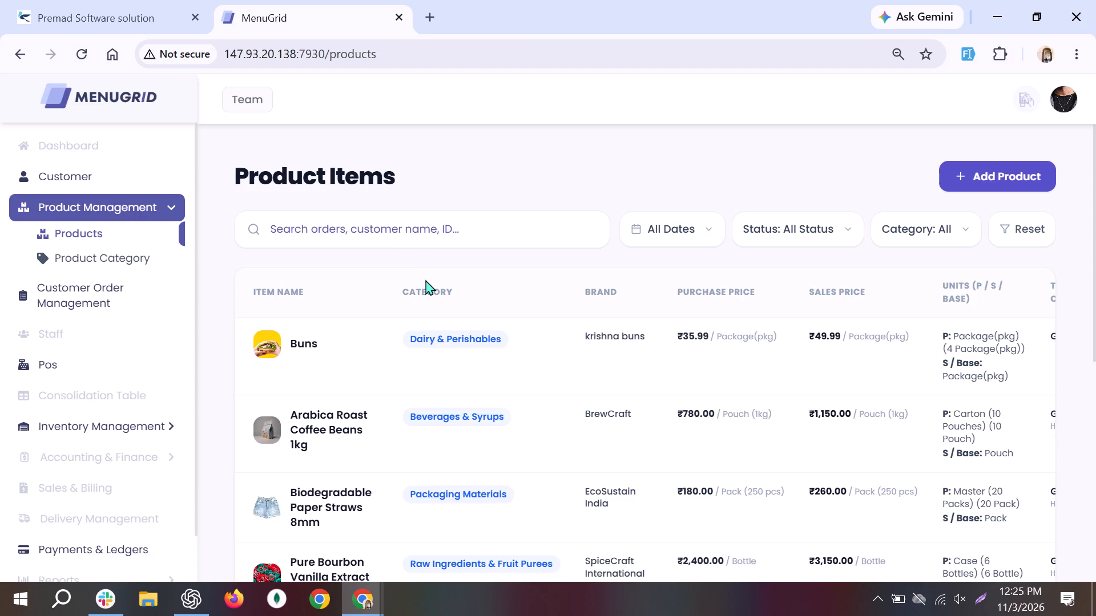
pyautogui.hscroll(-2, 727, 381)
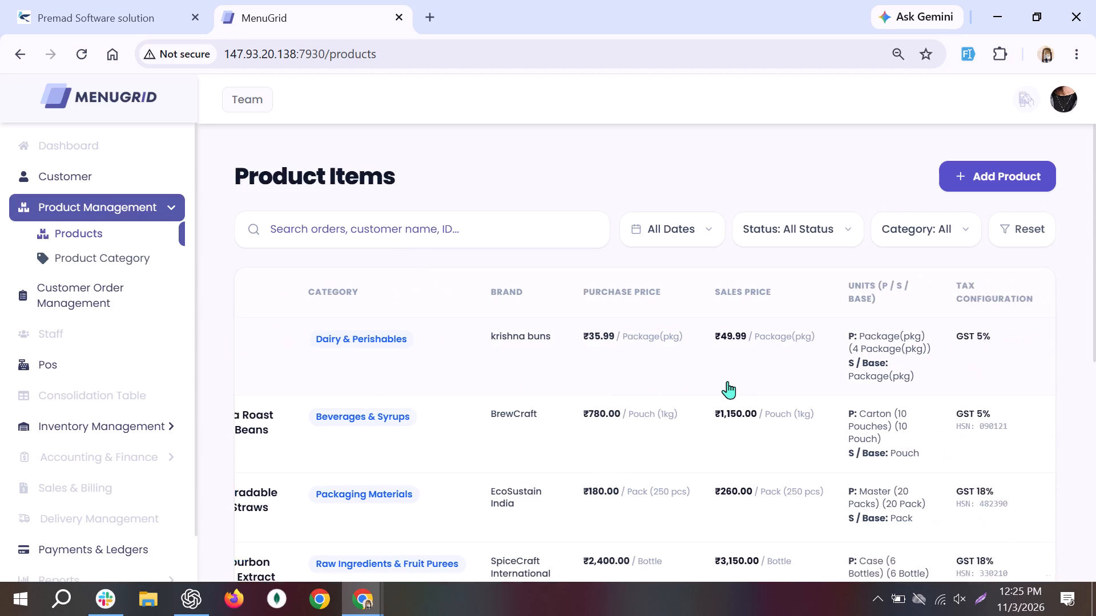
pyautogui.hscroll(-3, 727, 381)
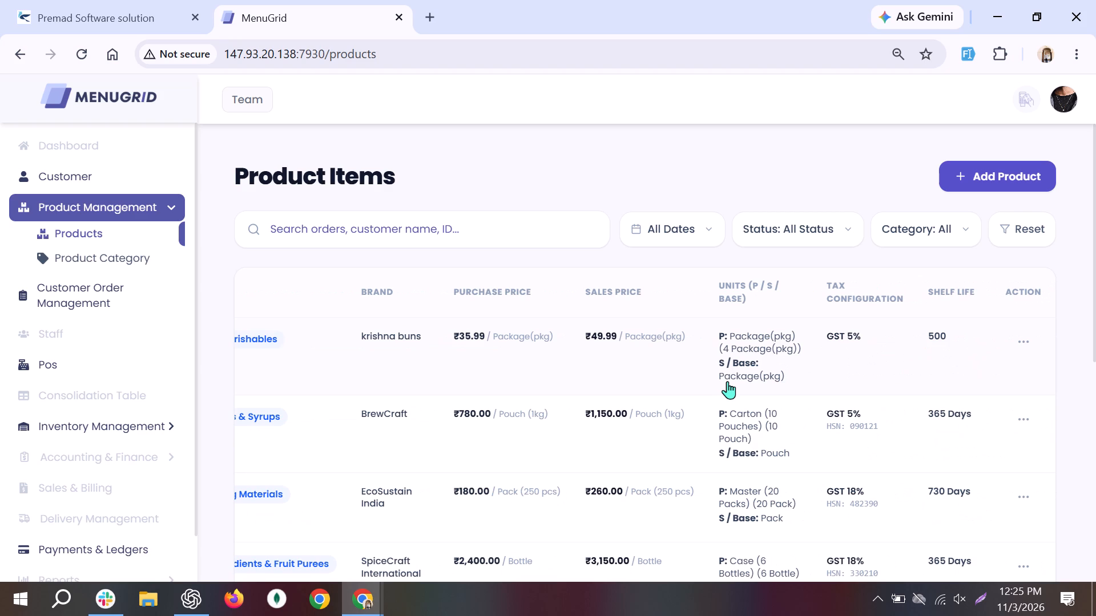
# Open the Buns product details, review them from pricing and units down to the description, and close the page.
pyautogui.click(1018, 339)
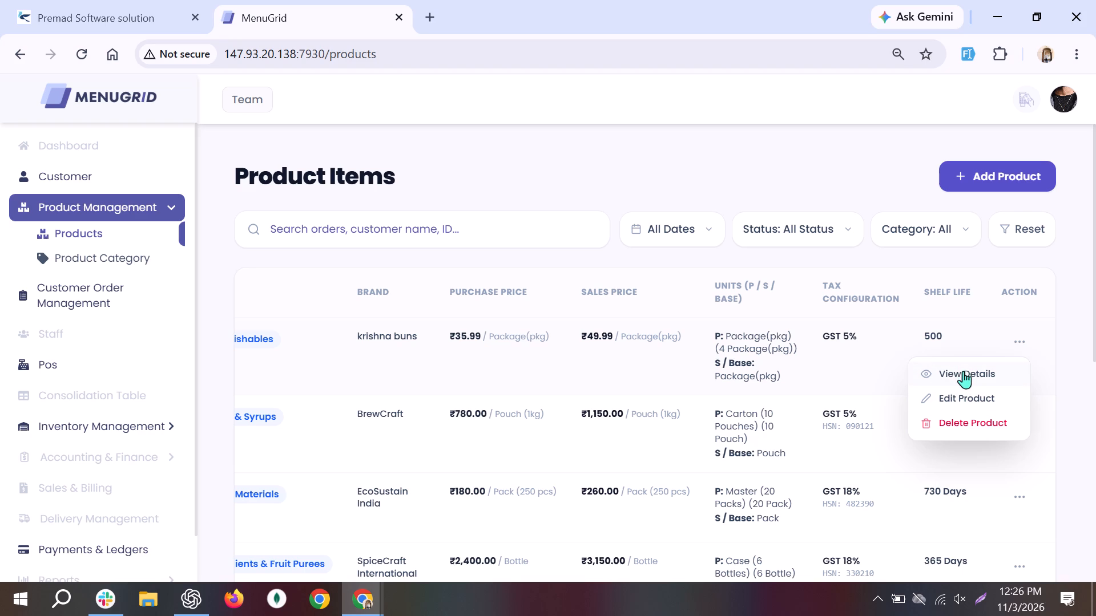
pyautogui.click(963, 371)
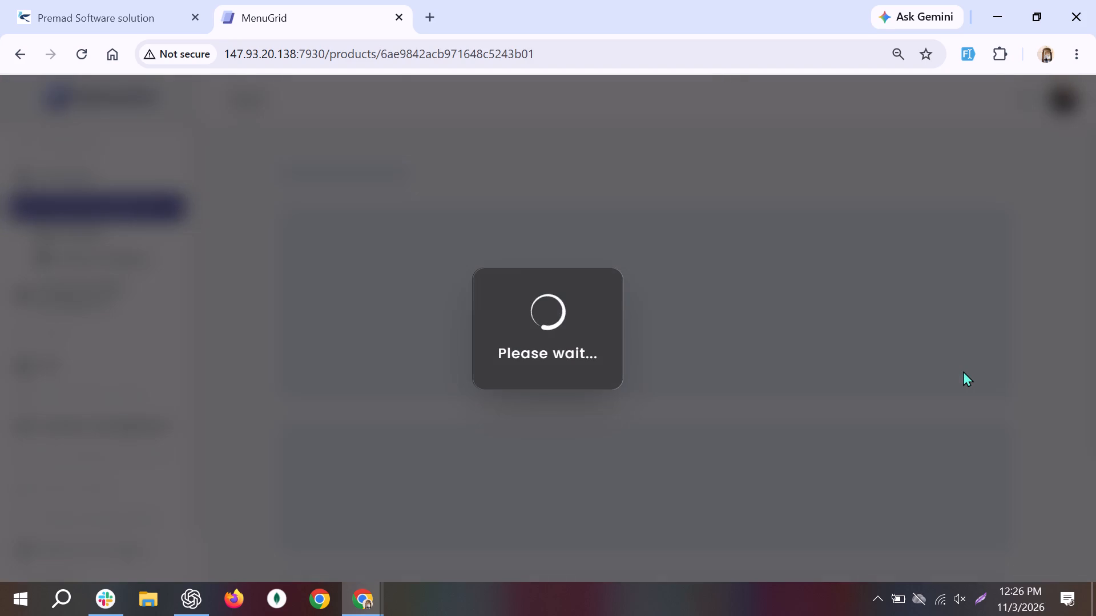
pyautogui.scroll(-1, 963, 371)
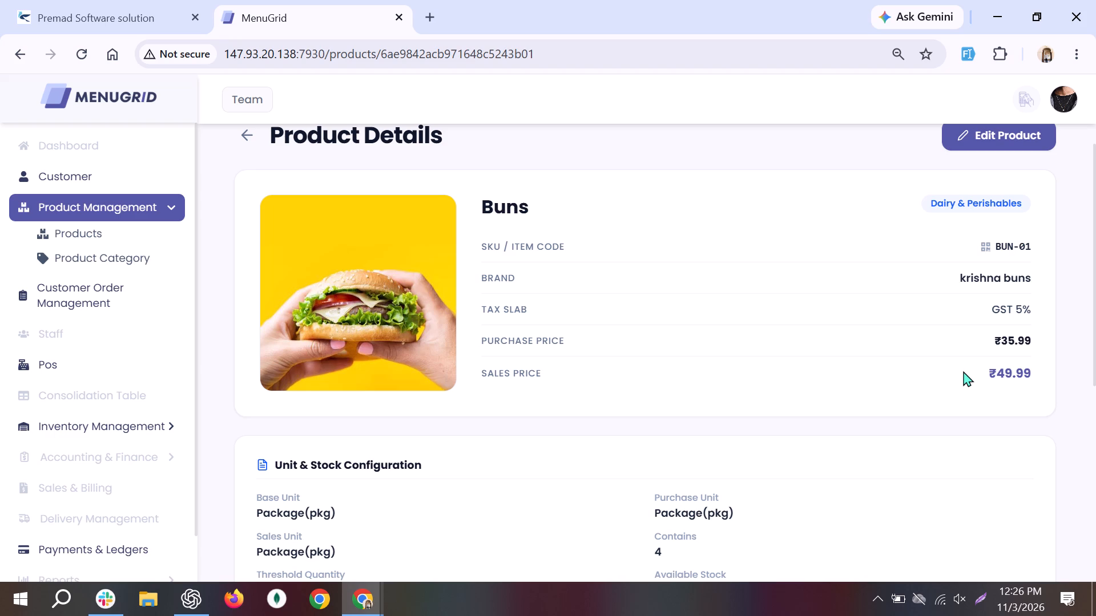
pyautogui.scroll(-1, 963, 371)
pyautogui.scroll(1, 963, 371)
pyautogui.scroll(-5, 963, 371)
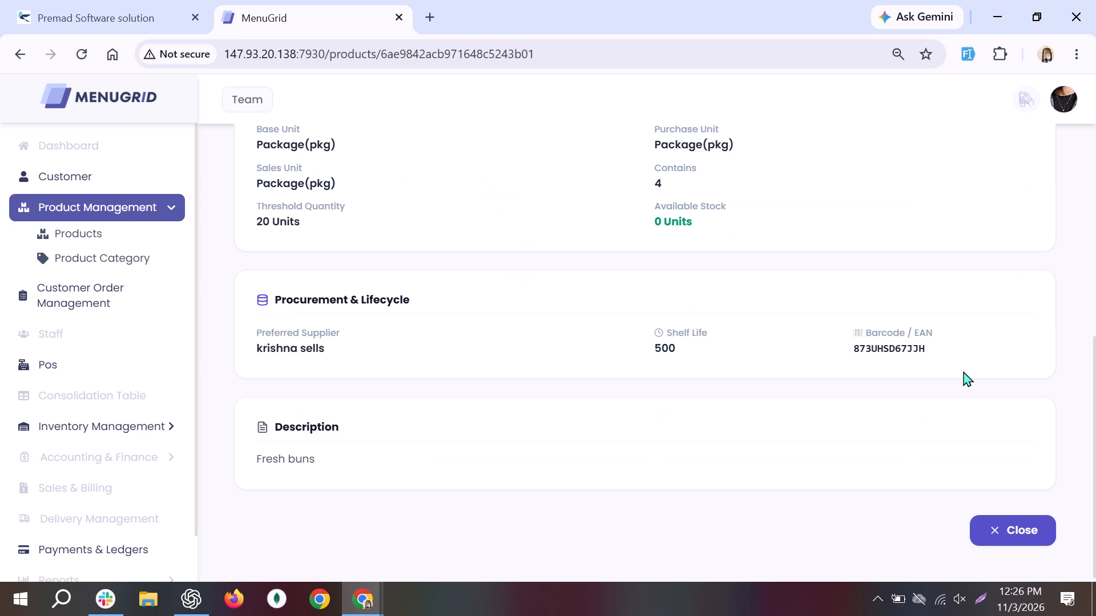
pyautogui.scroll(4, 963, 371)
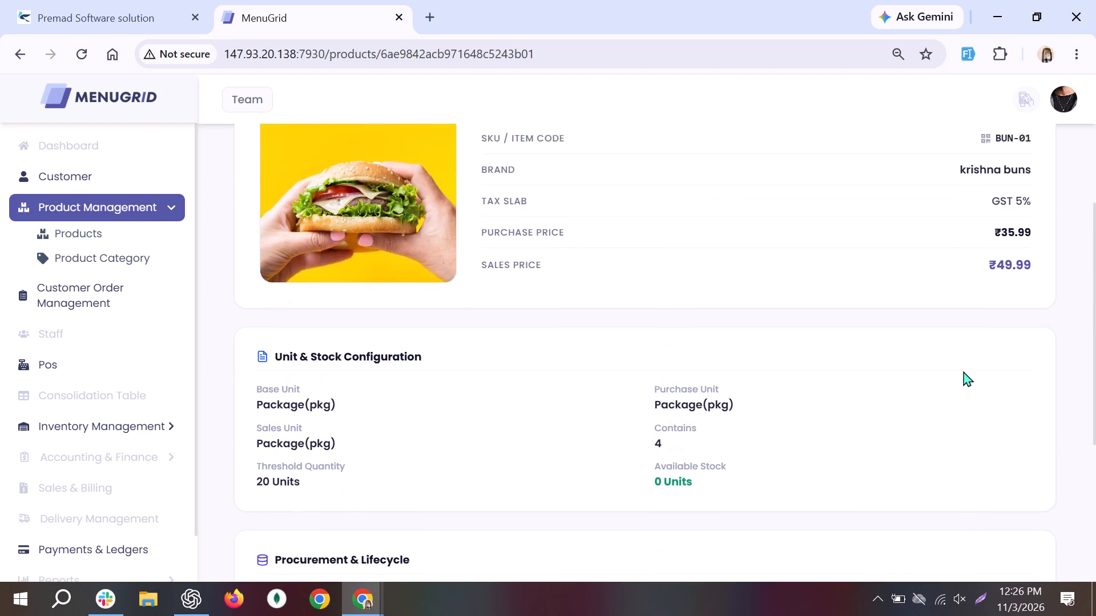
pyautogui.scroll(1, 963, 371)
pyautogui.scroll(-2, 963, 371)
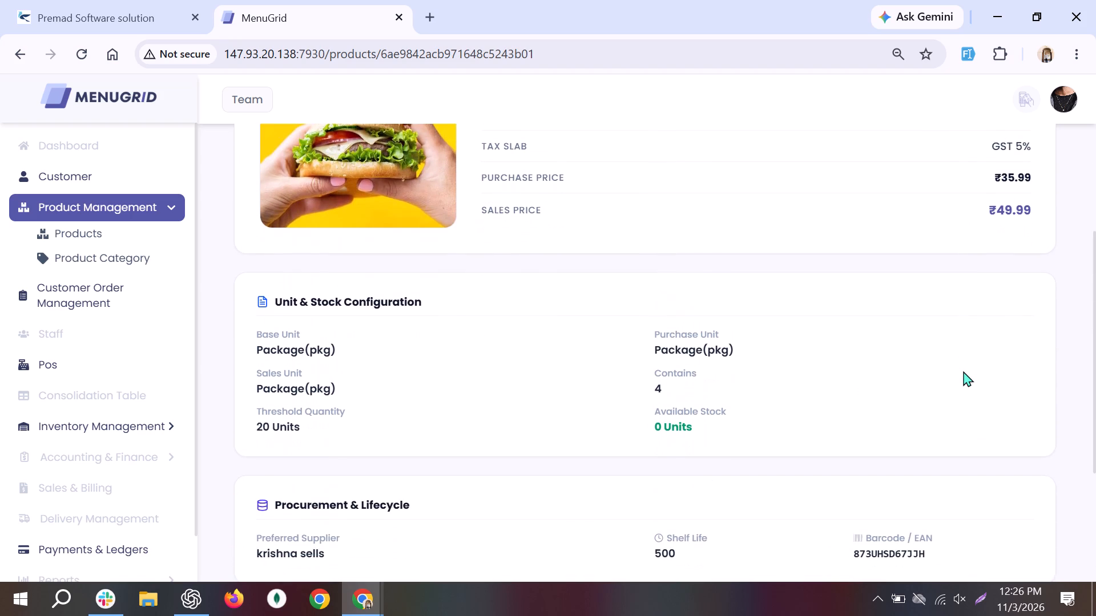
pyautogui.scroll(-5, 963, 371)
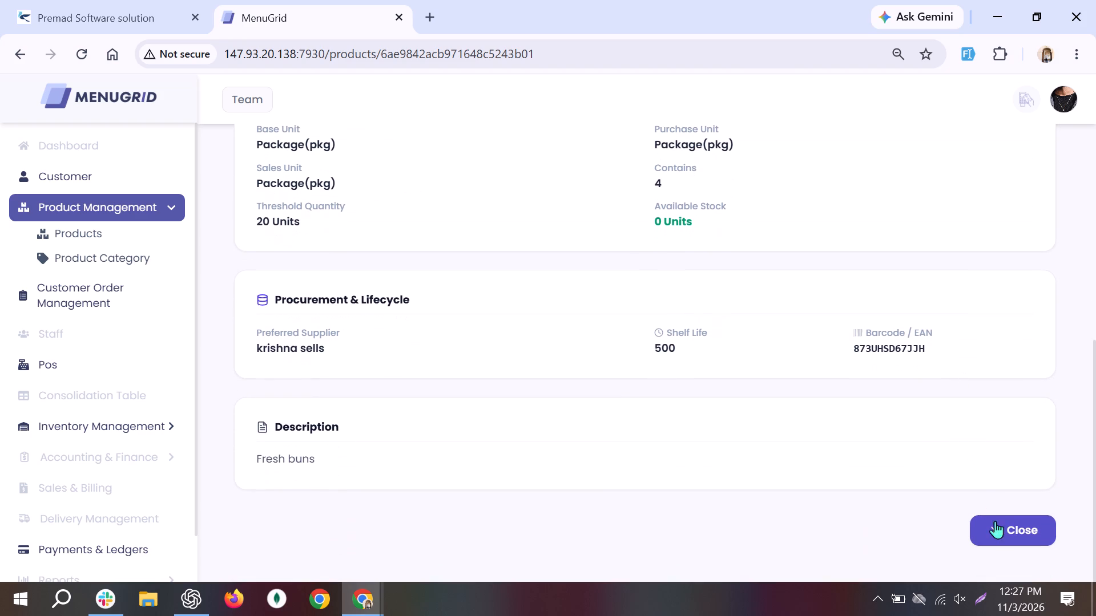
pyautogui.click(997, 530)
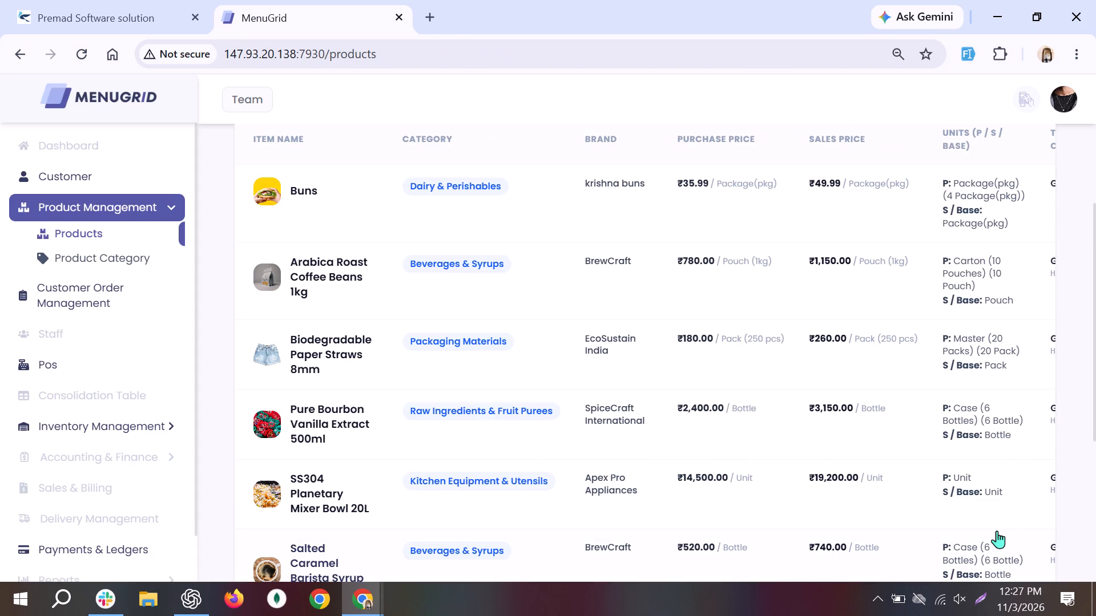
# Open the Buns product for editing, review its fields from basic details to the description, and leave the form without saving.
pyautogui.hscroll(-6, 789, 331)
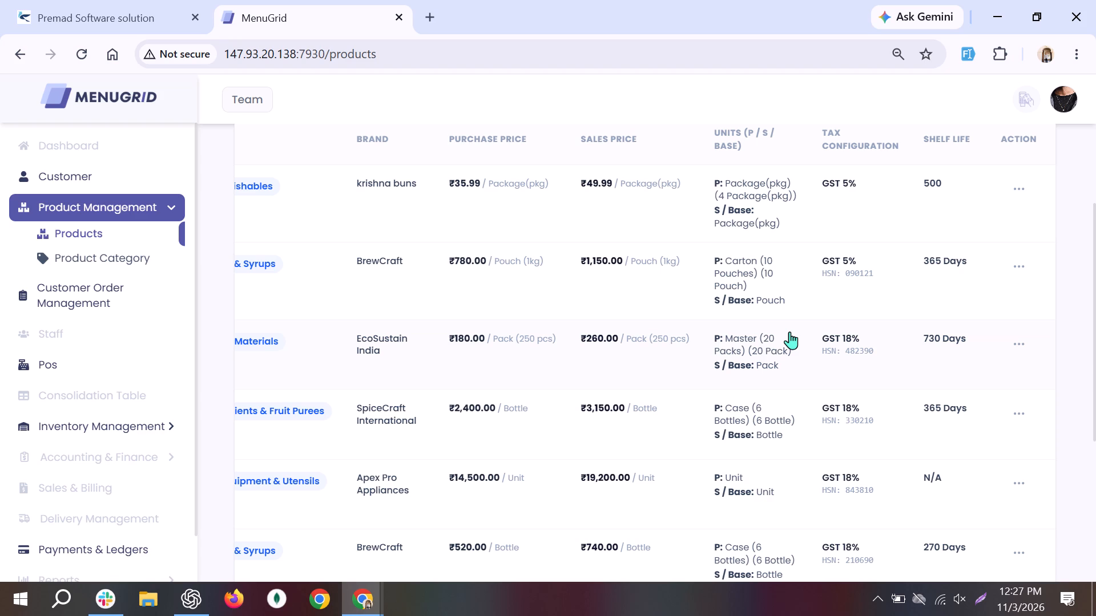
pyautogui.hscroll(-4, 789, 331)
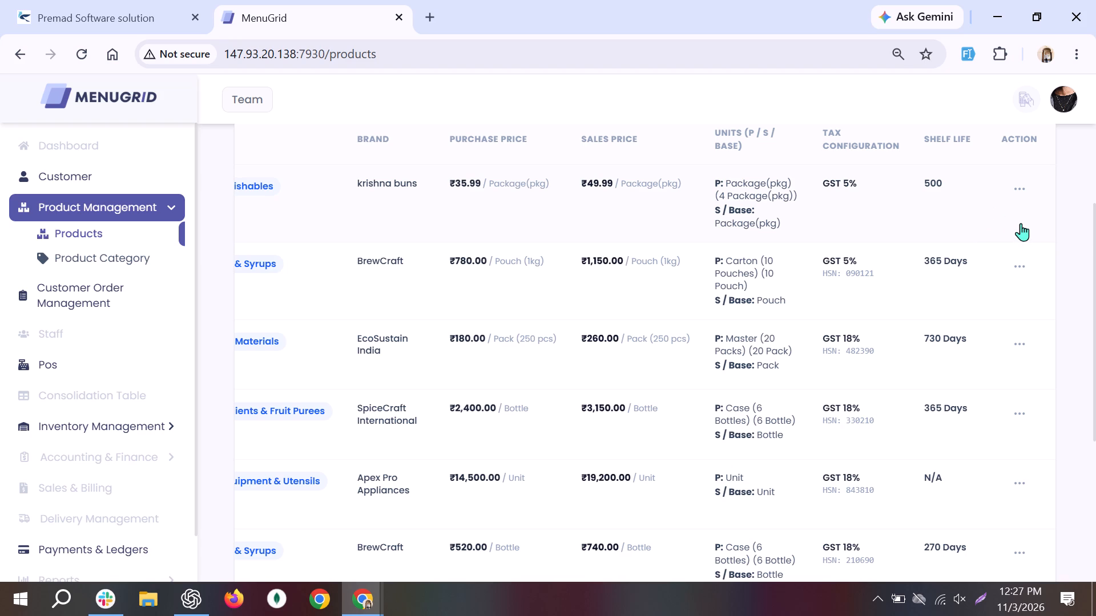
pyautogui.click(1016, 189)
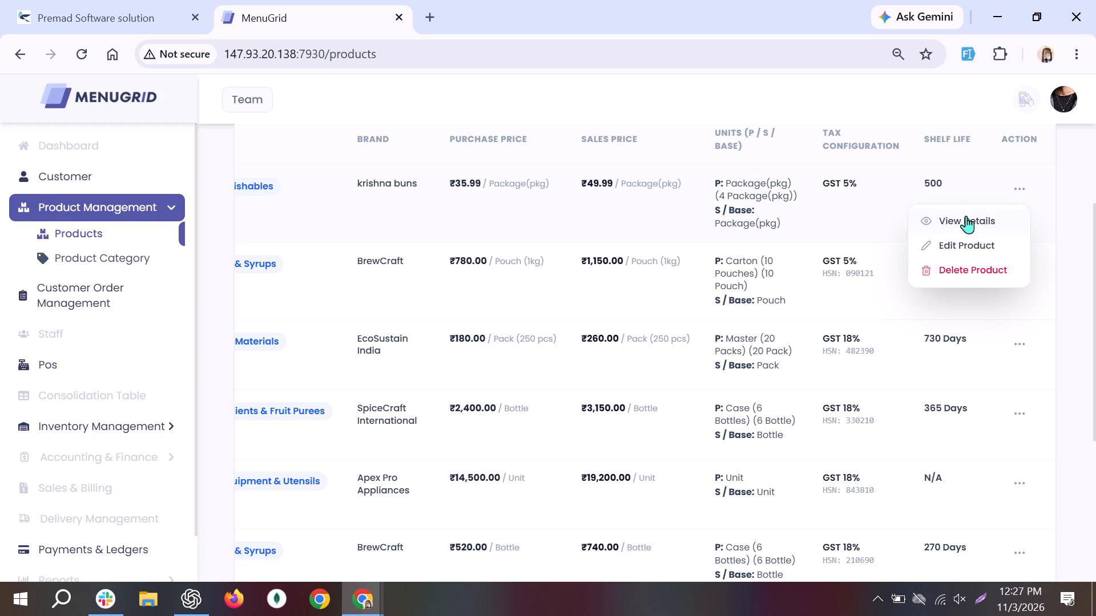
pyautogui.click(957, 250)
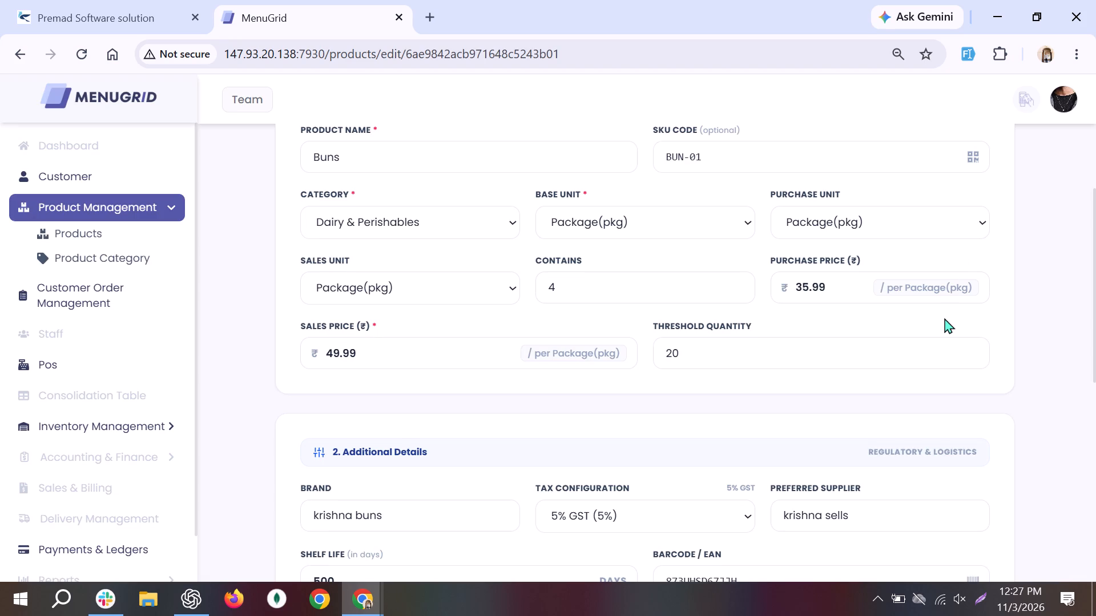
pyautogui.scroll(-2, 942, 325)
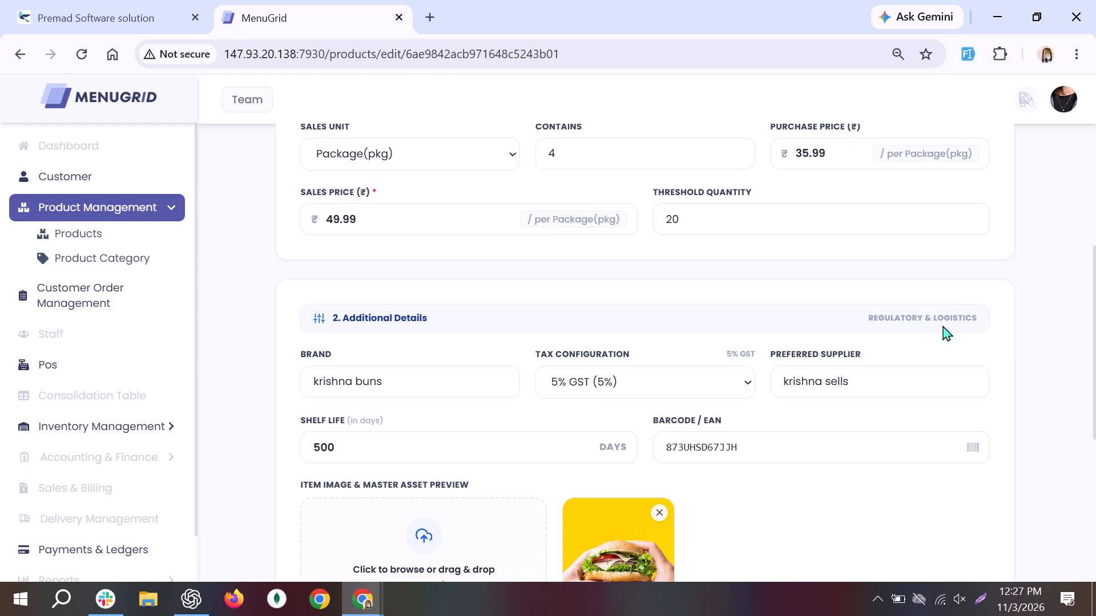
pyautogui.scroll(-4, 942, 325)
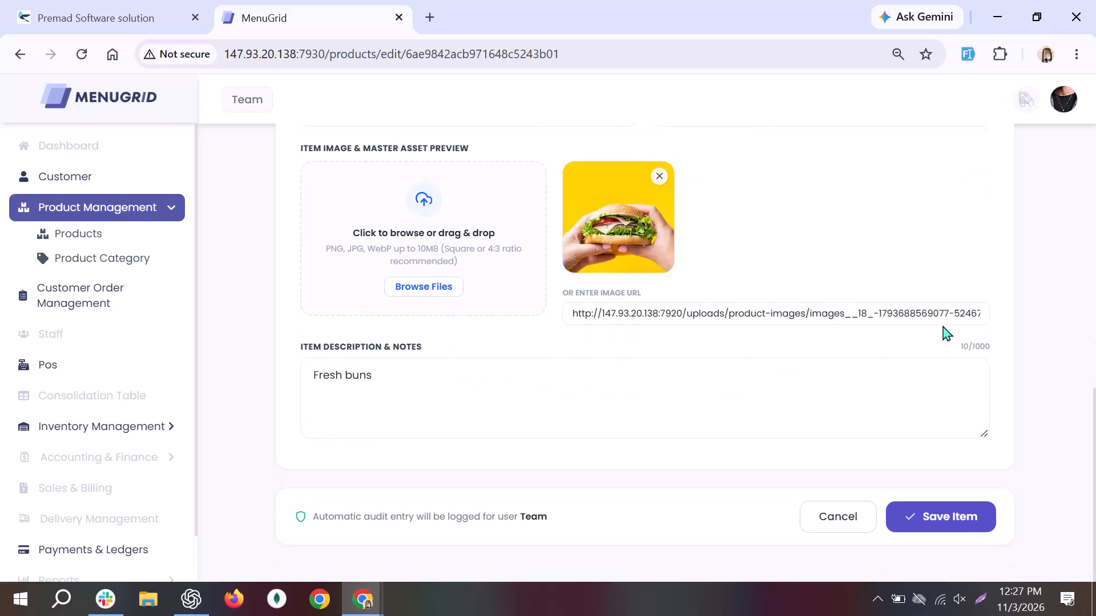
pyautogui.scroll(-2, 942, 325)
pyautogui.scroll(17, 942, 325)
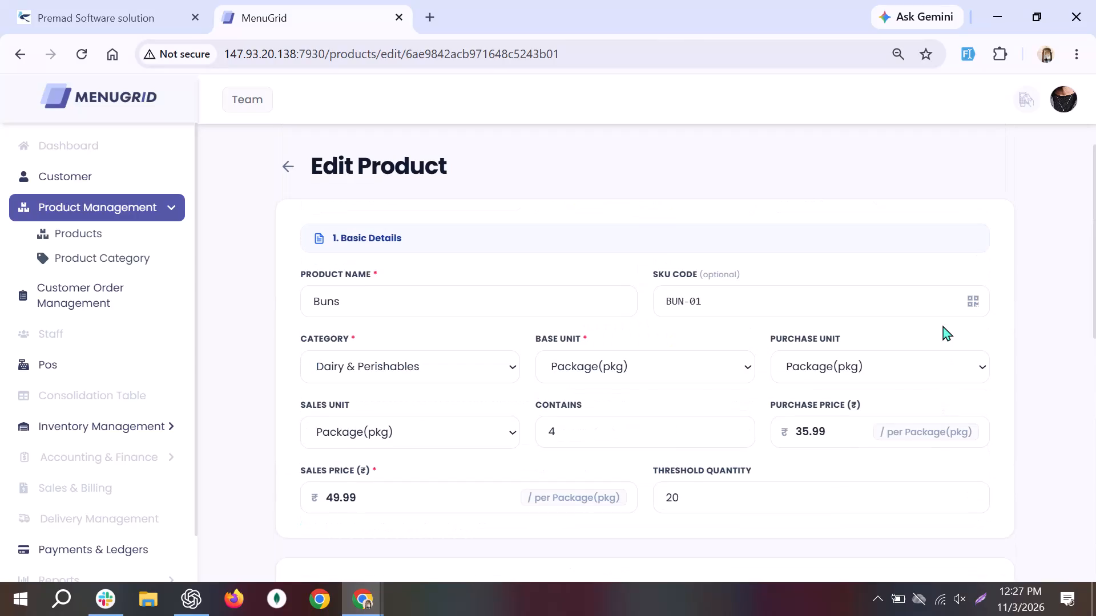
pyautogui.scroll(3, 942, 325)
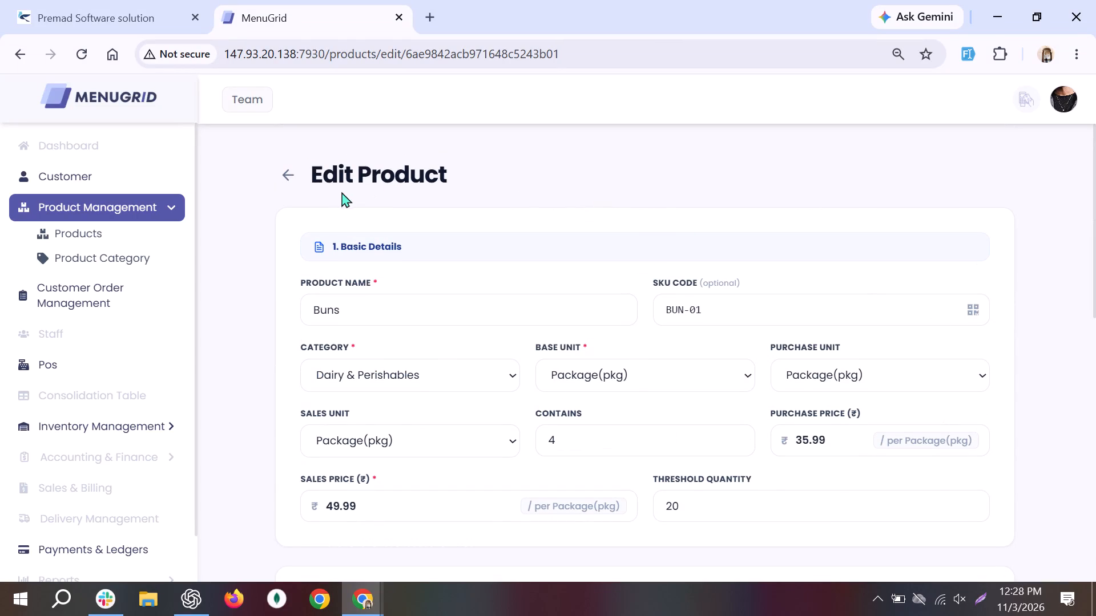
pyautogui.click(283, 174)
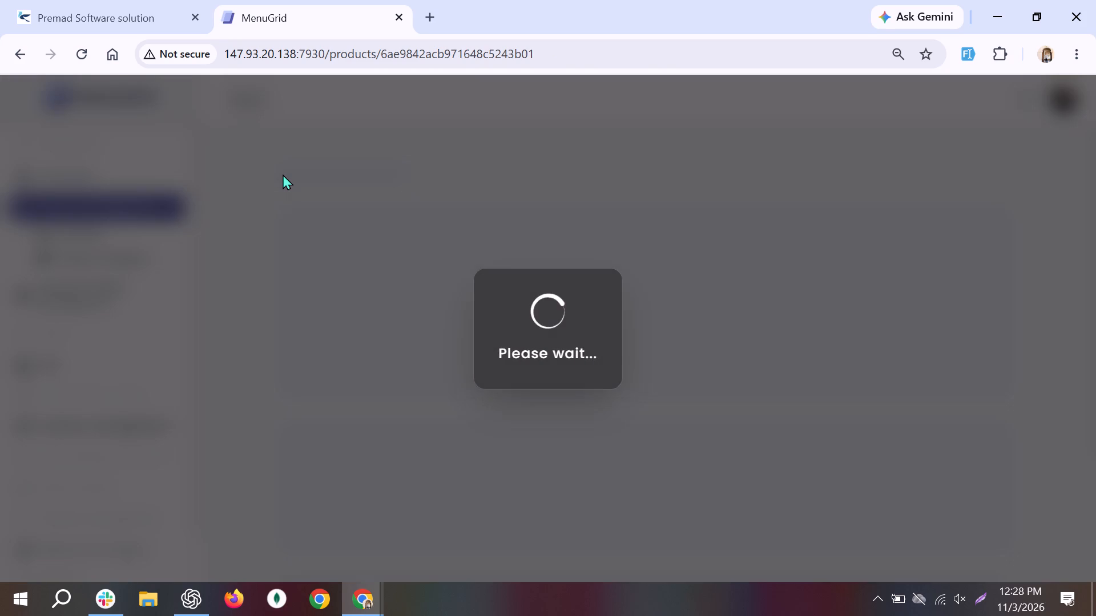
# Review the Buns details page down to the description, return to the product list and examine its columns, including shelf life.
pyautogui.scroll(-2, 283, 174)
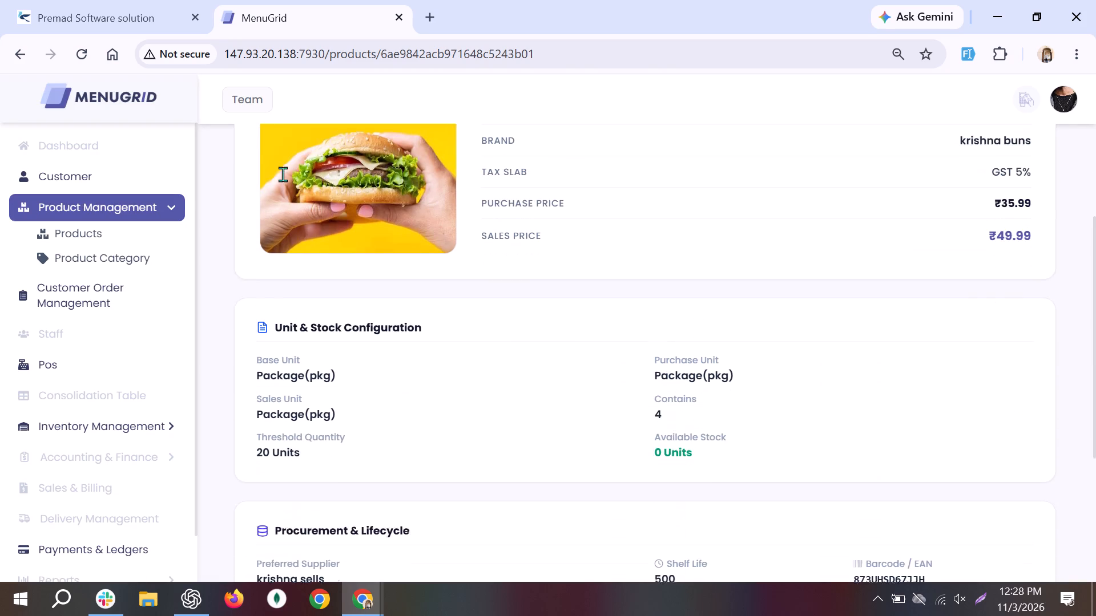
pyautogui.scroll(-1, 283, 174)
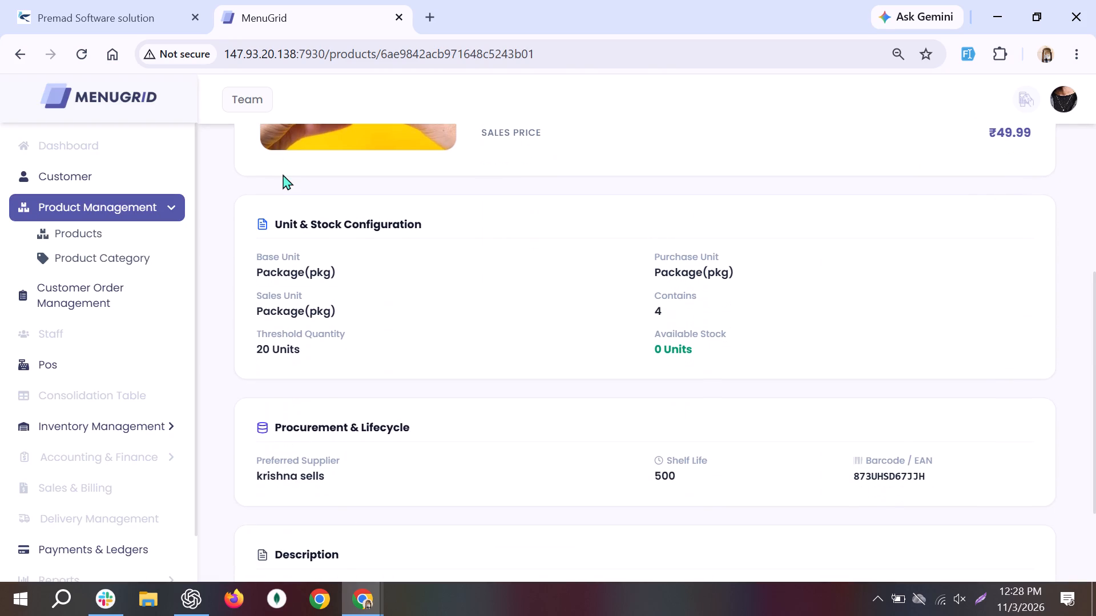
pyautogui.scroll(-6, 283, 174)
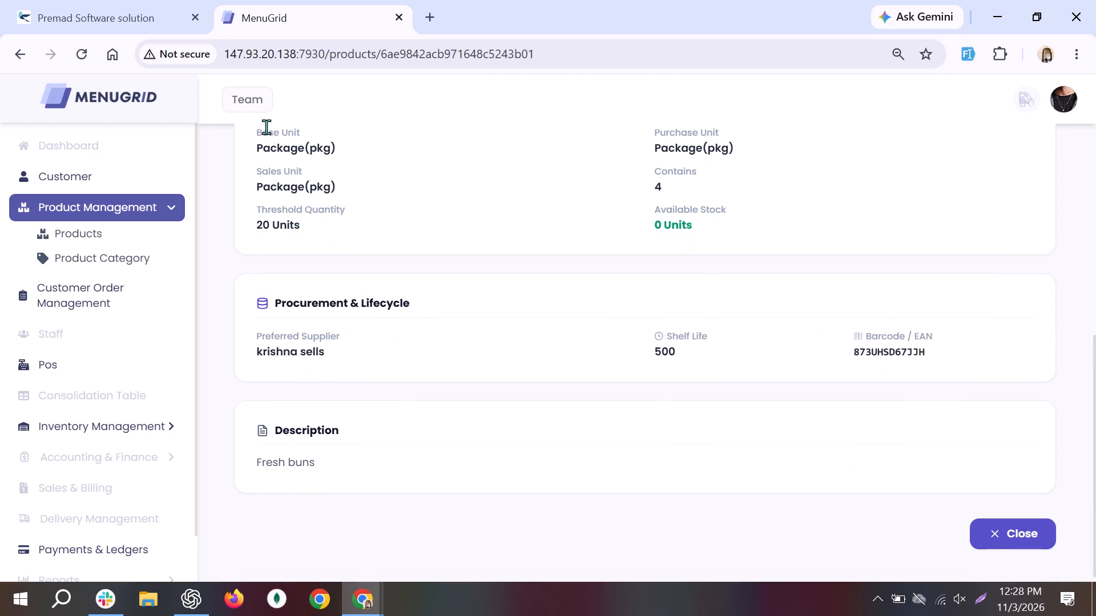
pyautogui.scroll(17, 266, 127)
pyautogui.click(243, 175)
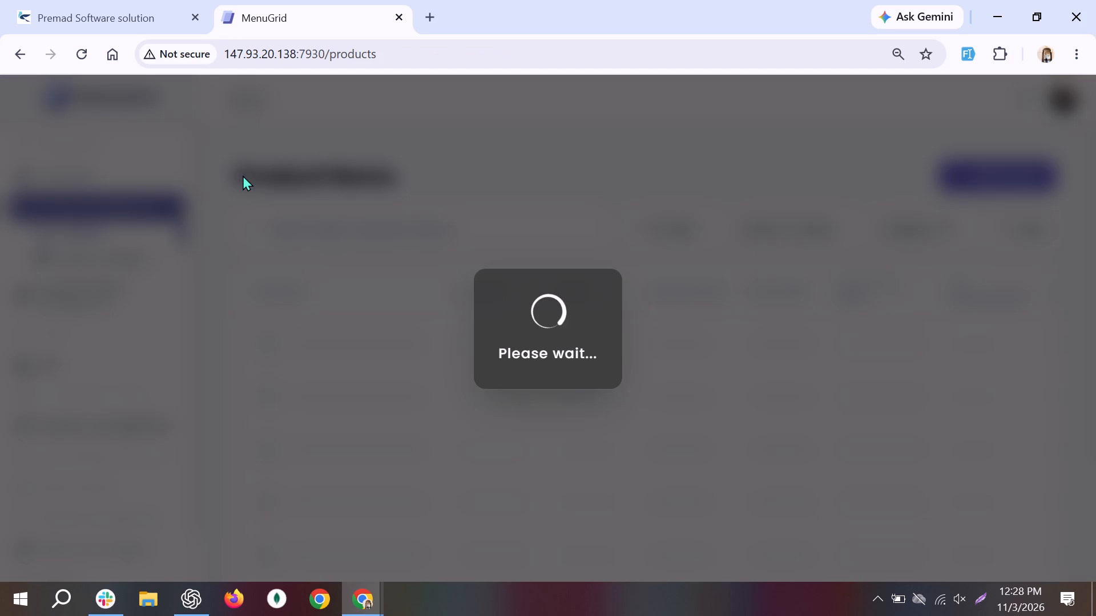
pyautogui.hscroll(-3, 581, 355)
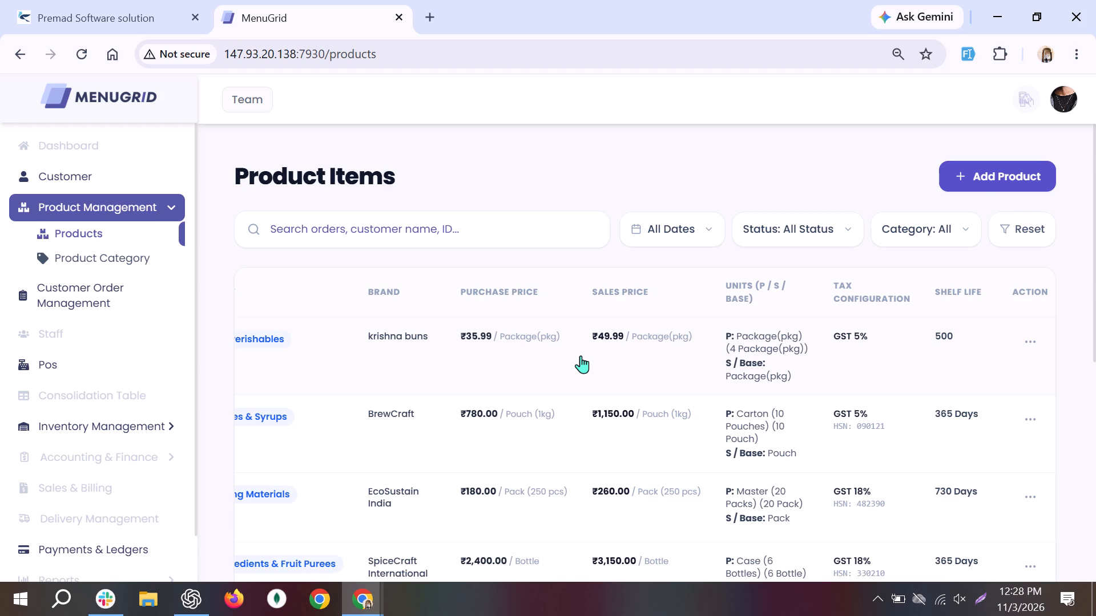
pyautogui.hscroll(8, 581, 355)
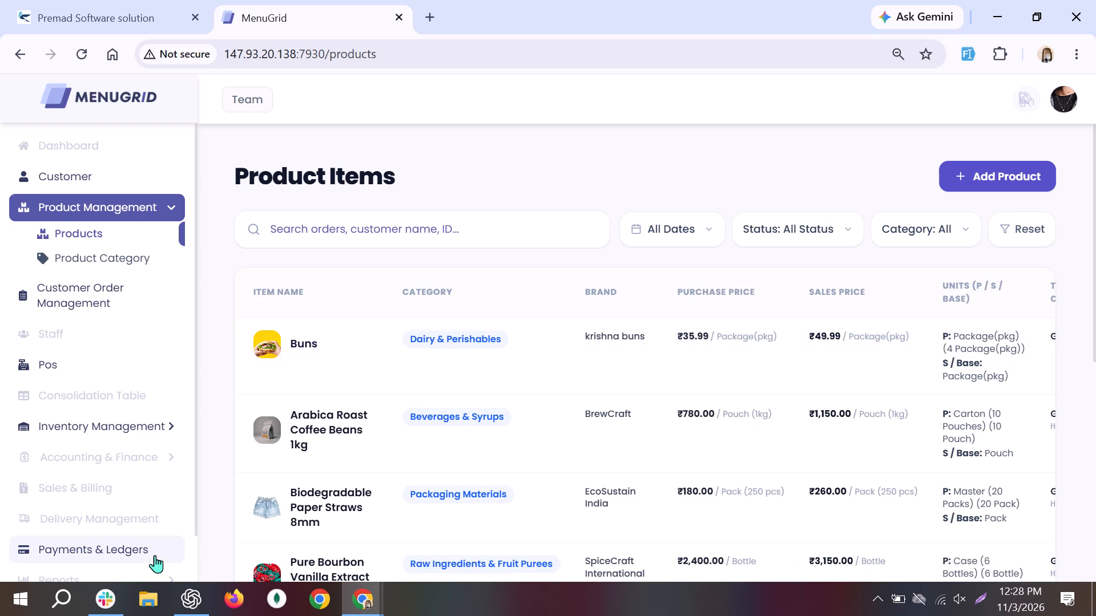
# Open the Settings page and look over the Business Profile details.
pyautogui.scroll(-8, 155, 555)
pyautogui.click(98, 551)
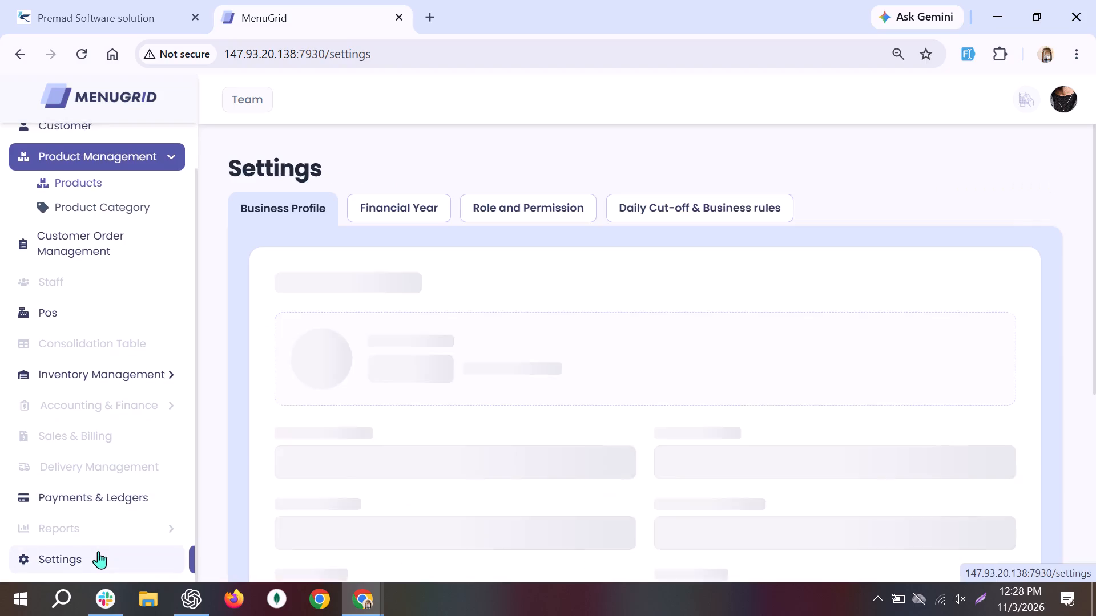
pyautogui.scroll(-1, 566, 390)
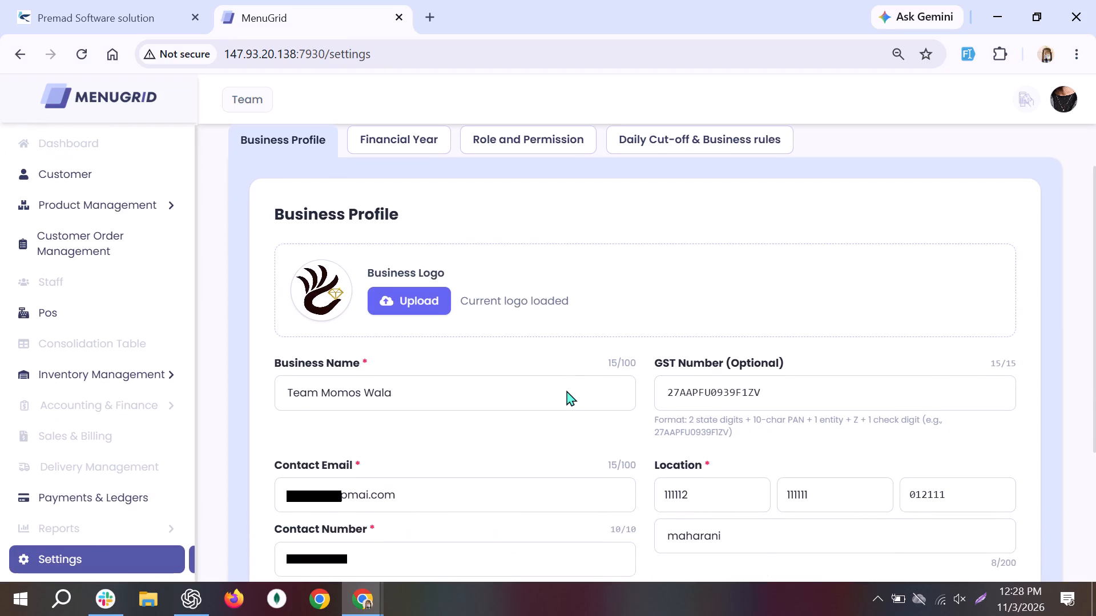
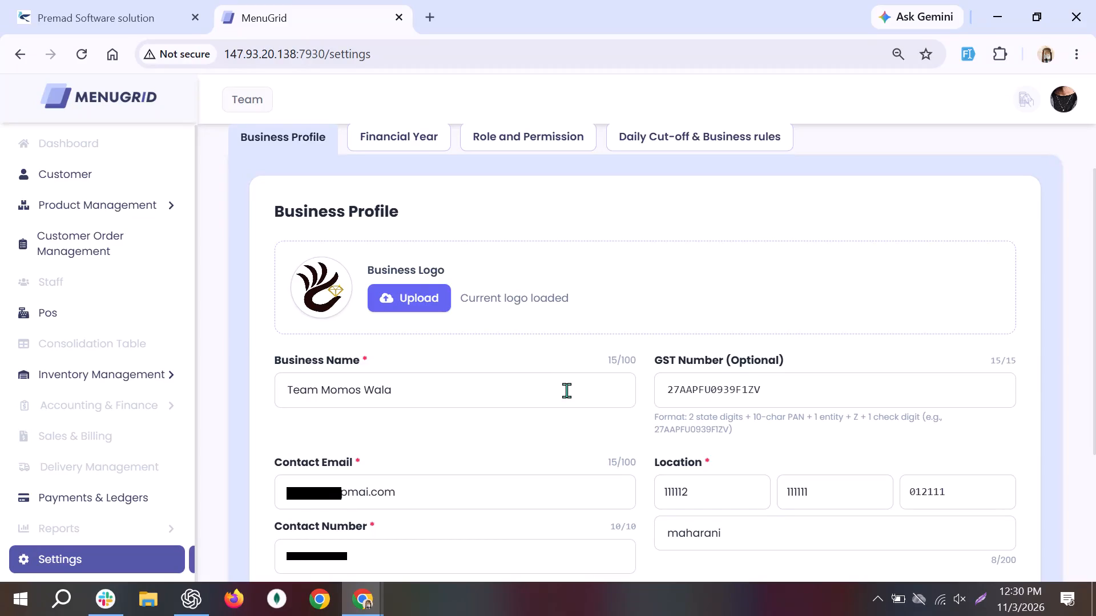
# Review the rest of the Business Profile, from the logo and contact details down to the open and close times.
pyautogui.scroll(2, 566, 390)
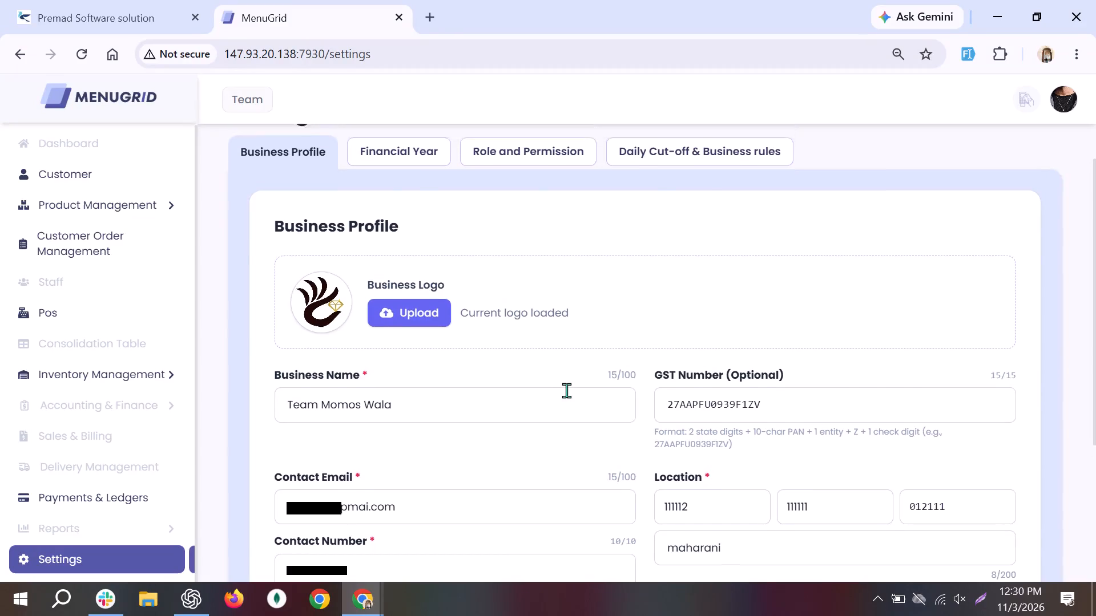
pyautogui.scroll(-7, 566, 390)
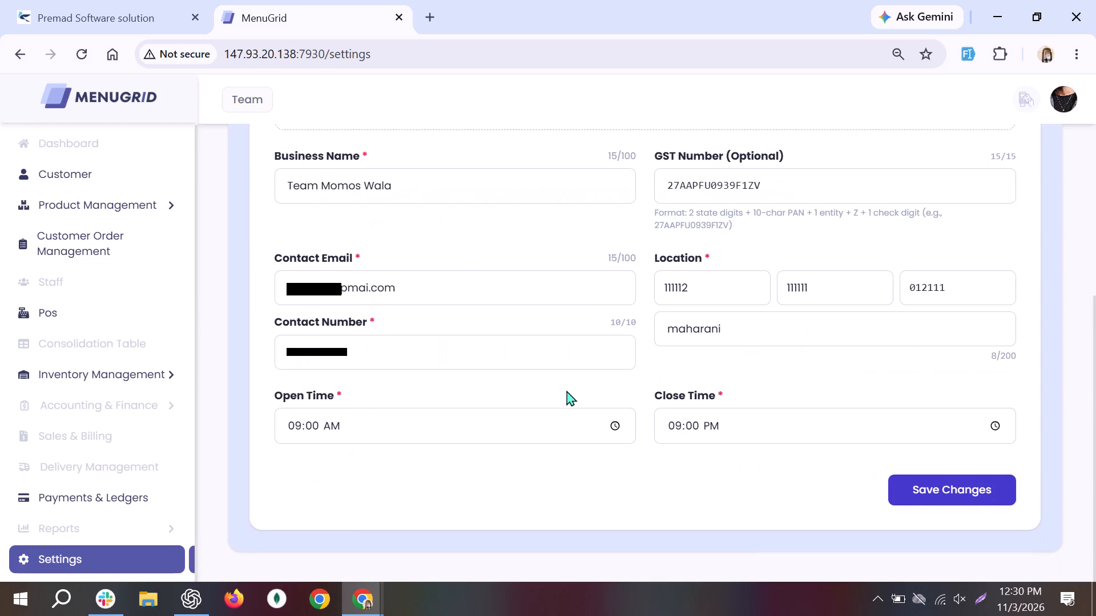
pyautogui.scroll(16, 566, 390)
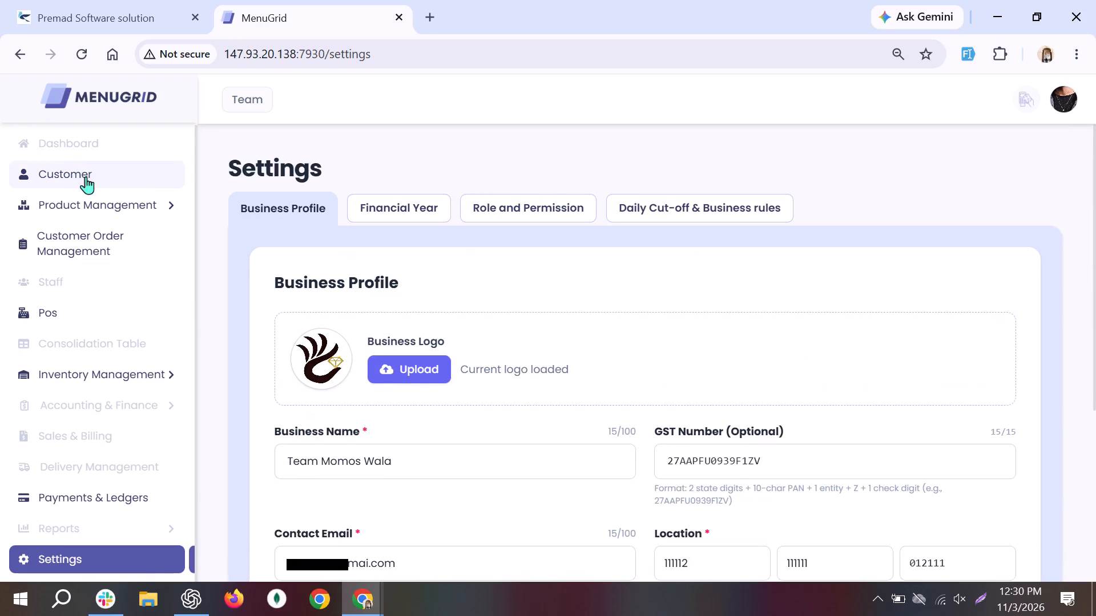
# Open the Products list and examine all rows and columns, including units, tax configuration and shelf life.
pyautogui.click(115, 208)
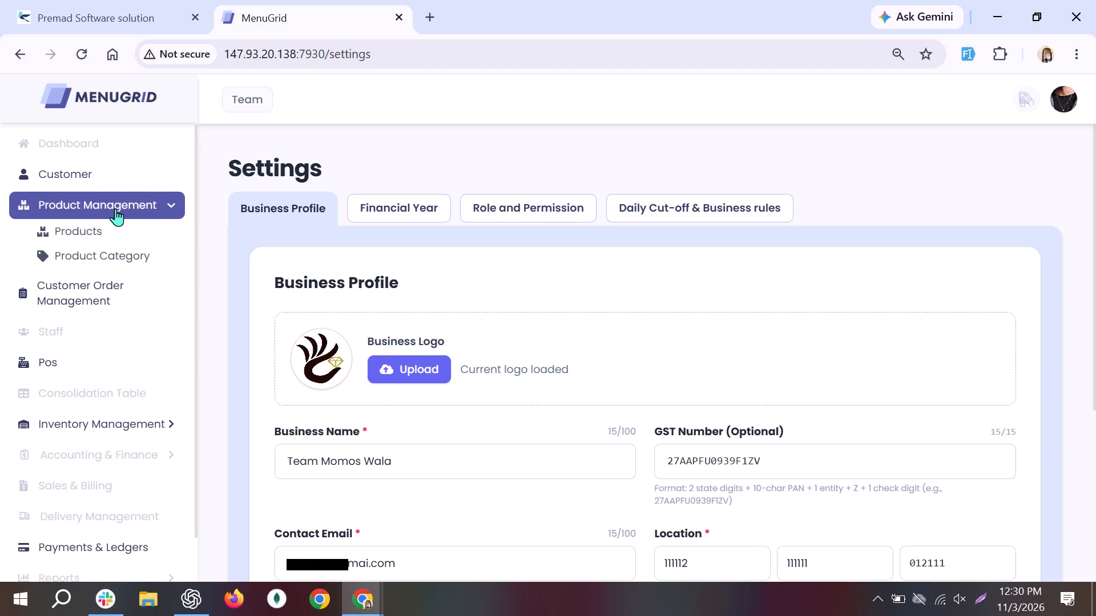
pyautogui.click(103, 229)
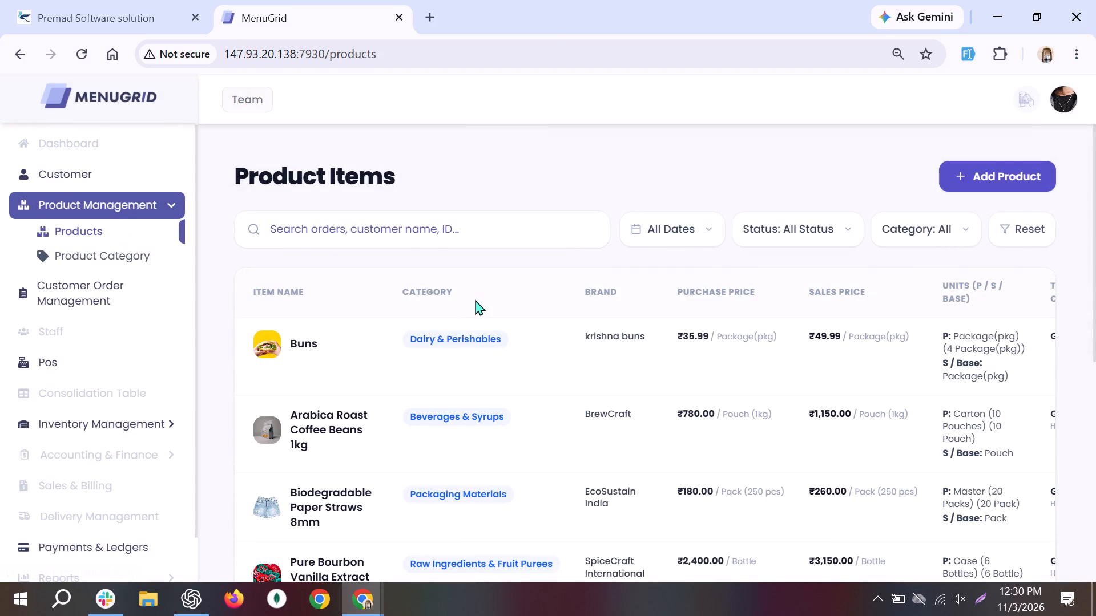
pyautogui.hscroll(-2, 600, 360)
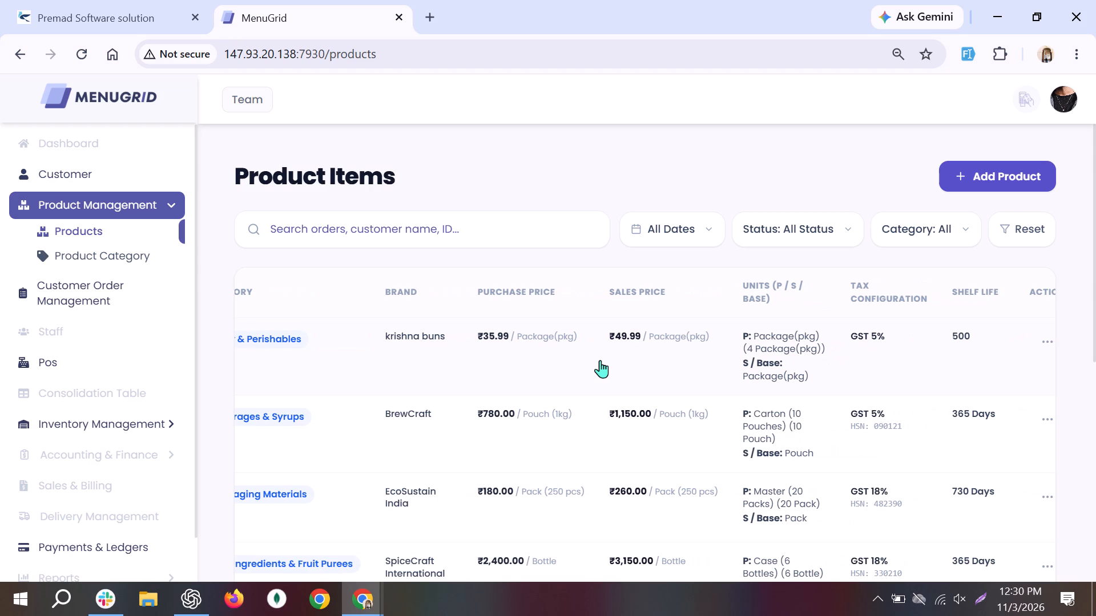
pyautogui.scroll(-5, 600, 360)
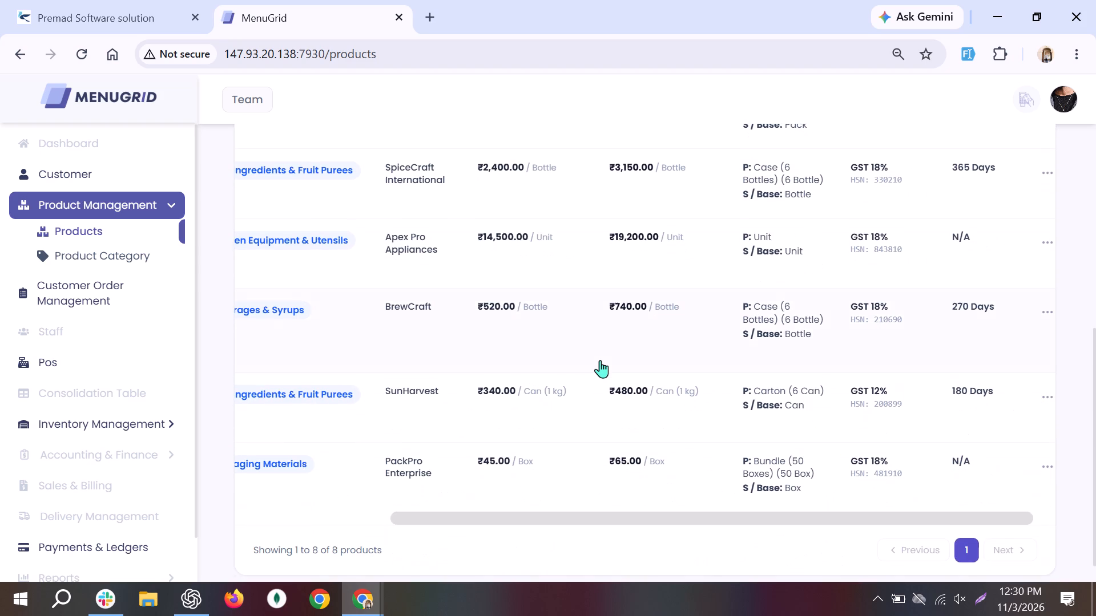
pyautogui.hscroll(3, 600, 360)
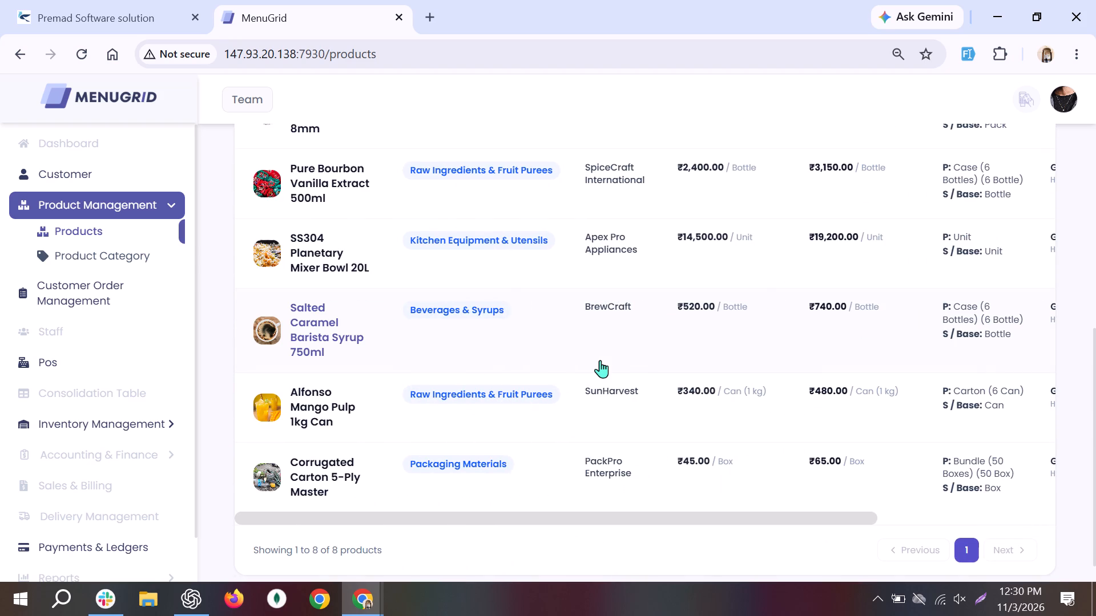
pyautogui.hscroll(-3, 600, 360)
pyautogui.scroll(5, 600, 360)
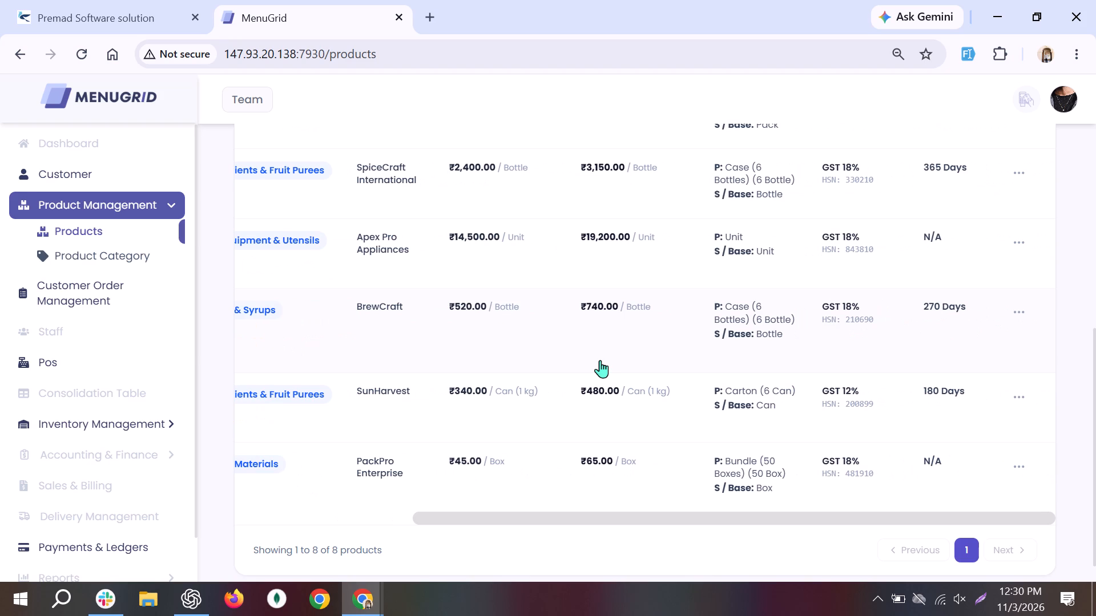
pyautogui.scroll(5, 815, 309)
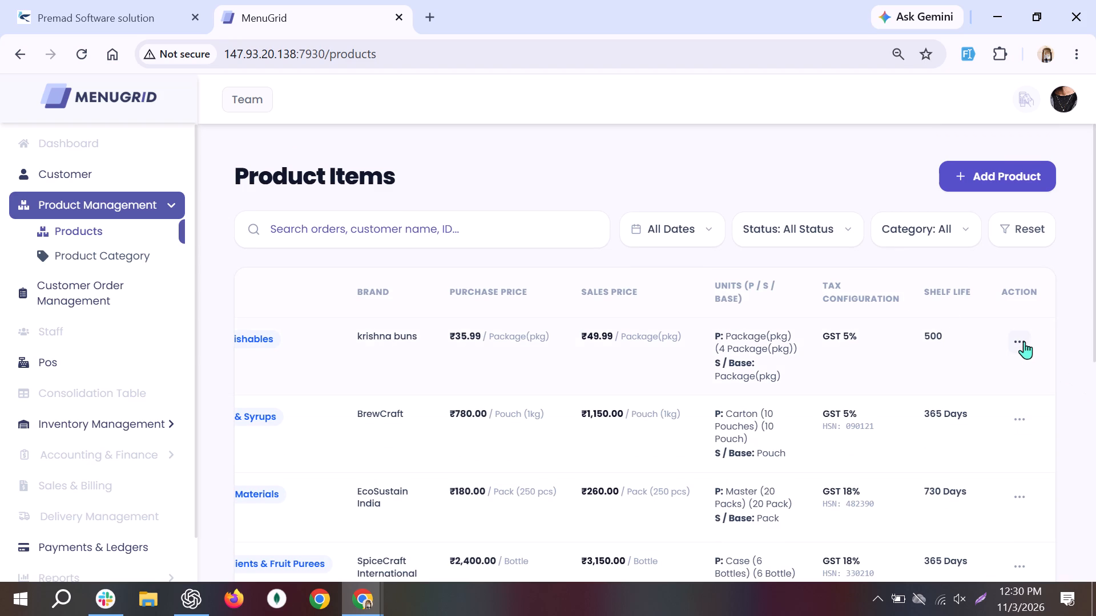
# Filter the product list to Today and examine the columns of the filtered list.
pyautogui.click(699, 239)
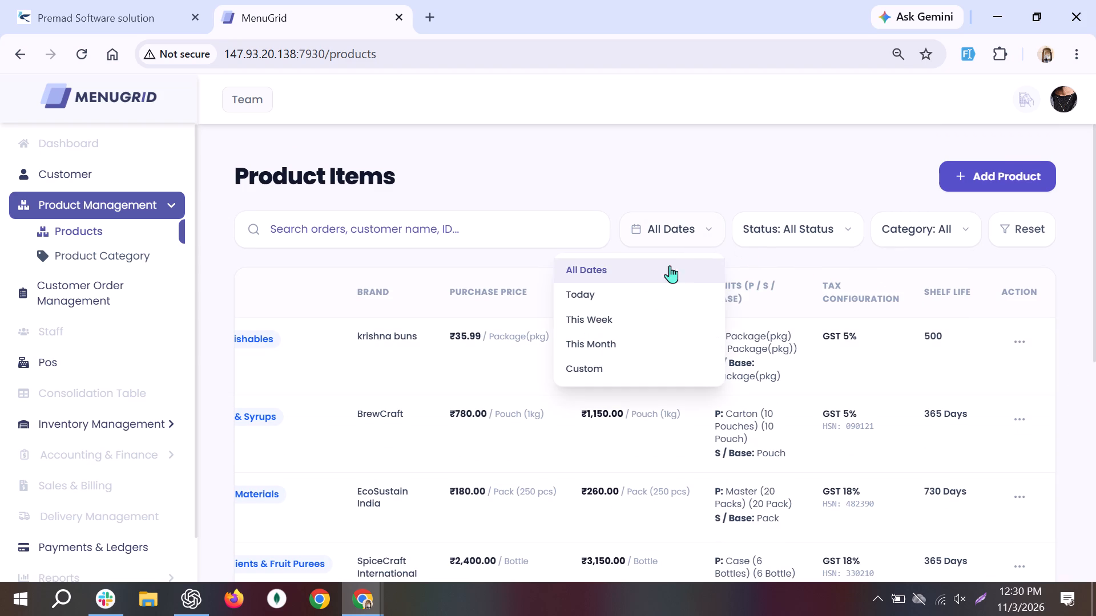
pyautogui.click(645, 298)
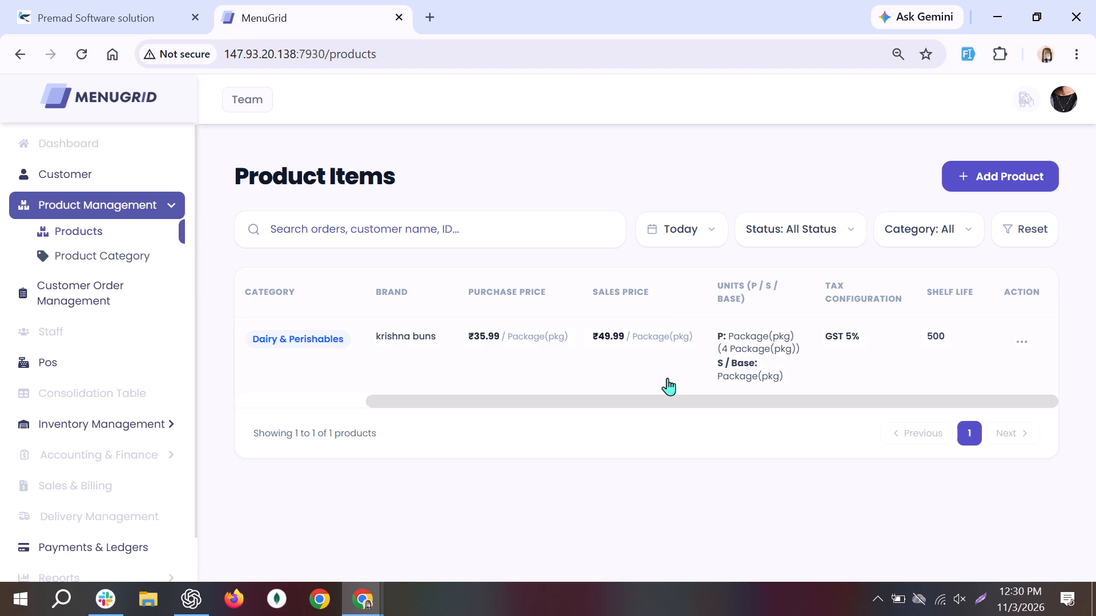
pyautogui.hscroll(-4, 667, 378)
pyautogui.hscroll(7, 667, 378)
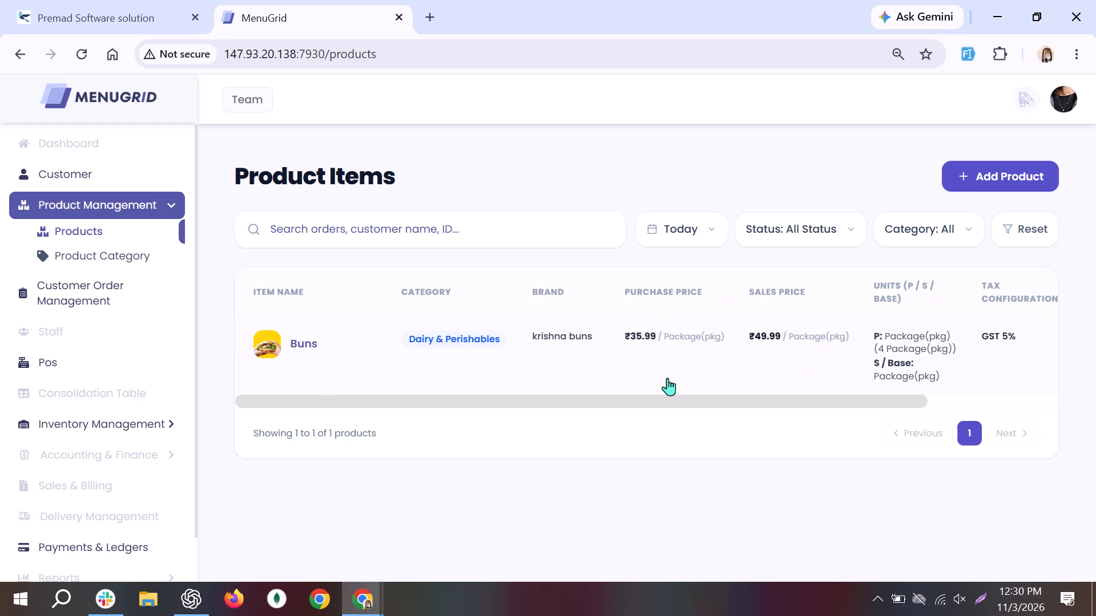
pyautogui.hscroll(2, 667, 378)
pyautogui.hscroll(-5, 667, 378)
# Filter today's products by Active status, check the columns, and switch the status filter to Inactive.
pyautogui.click(828, 222)
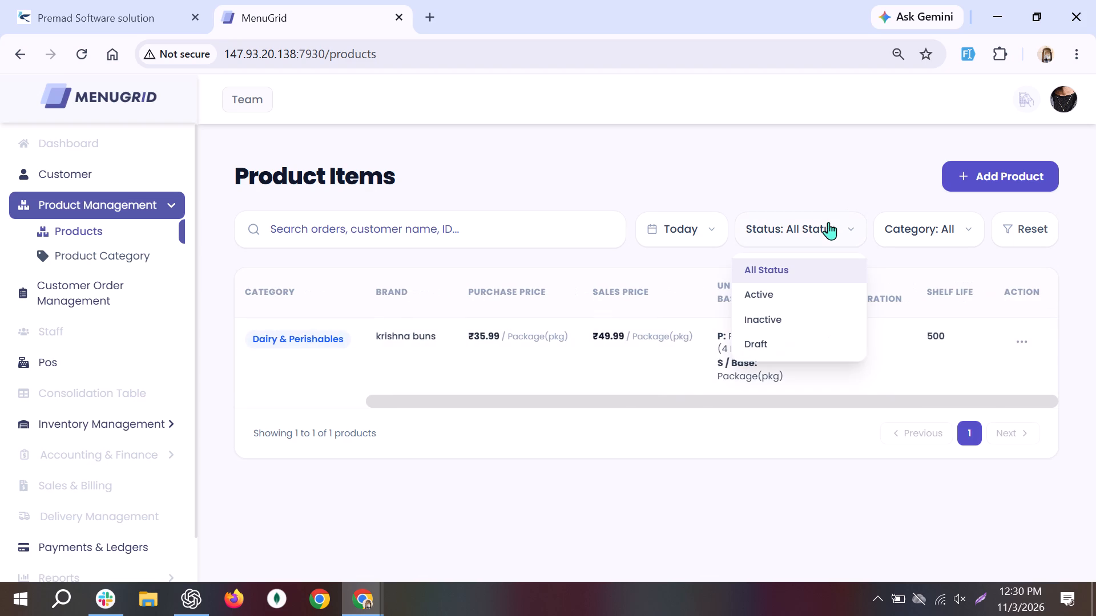
pyautogui.click(779, 297)
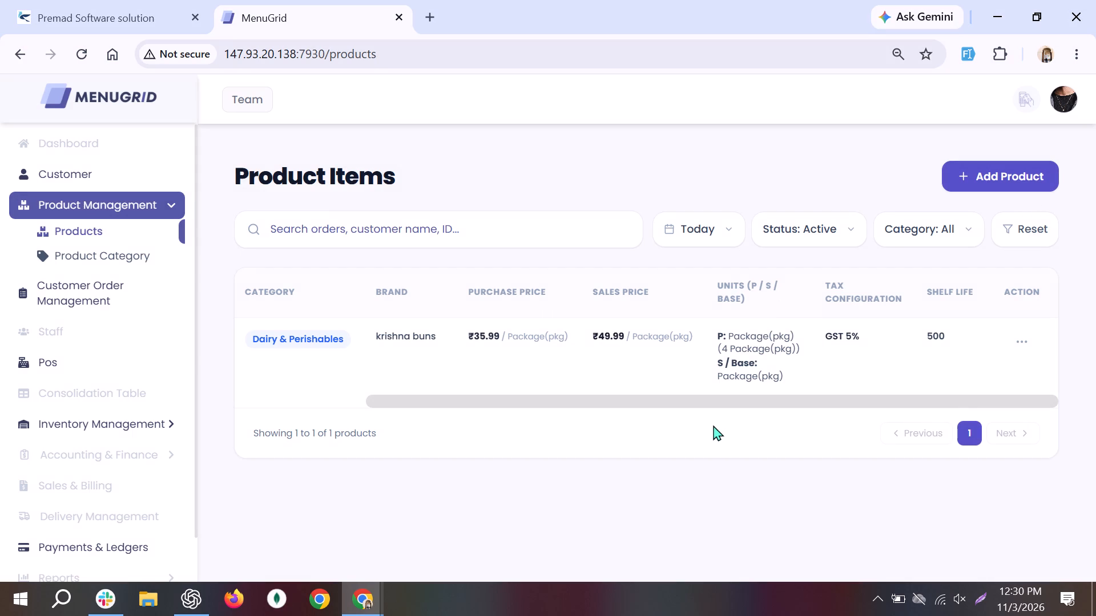
pyautogui.hscroll(9, 714, 315)
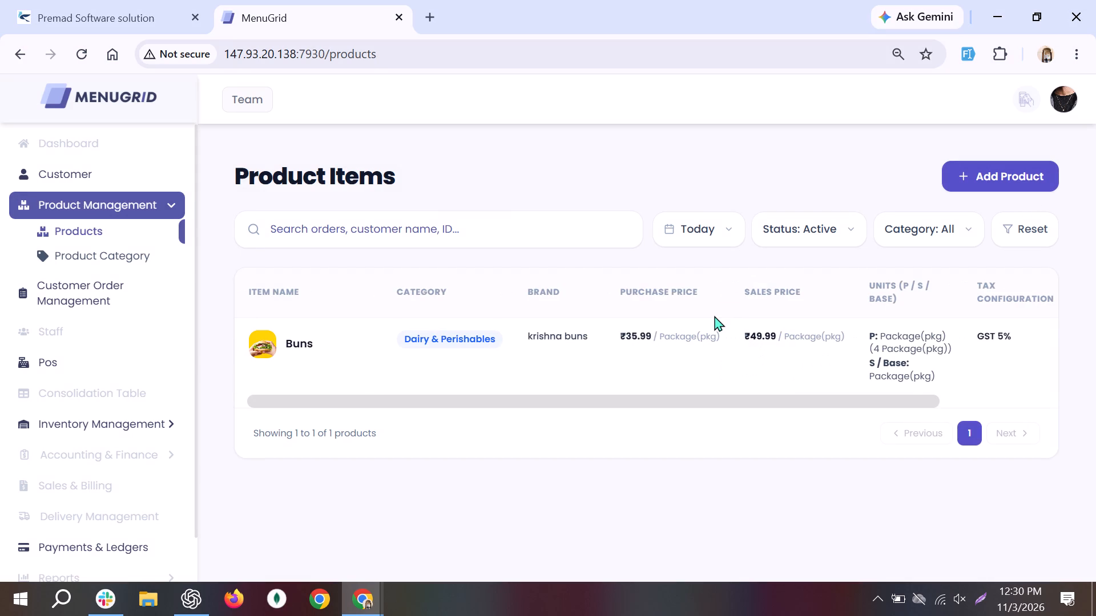
pyautogui.hscroll(-5, 714, 315)
pyautogui.click(843, 217)
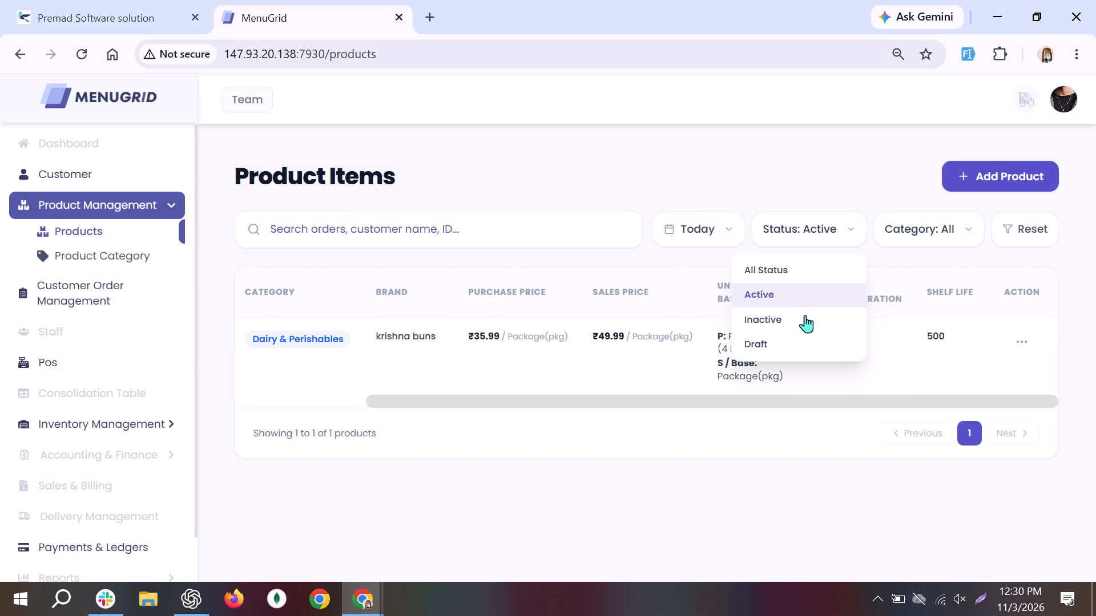
pyautogui.click(800, 330)
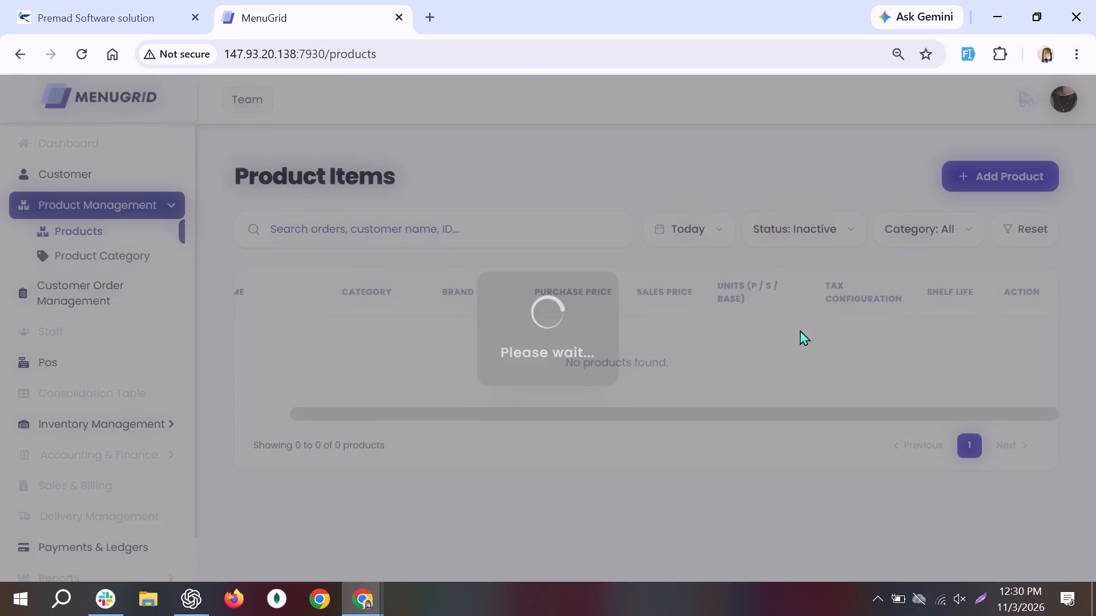
# Set the product list's date filter back to All Dates and its status filter to All Status.
pyautogui.click(684, 228)
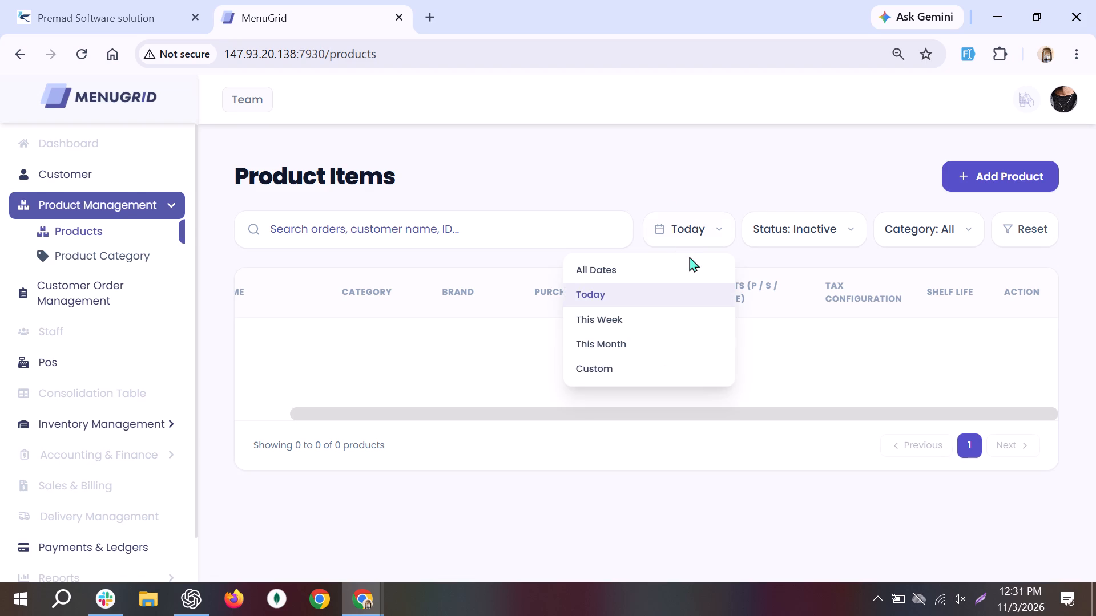
pyautogui.click(689, 258)
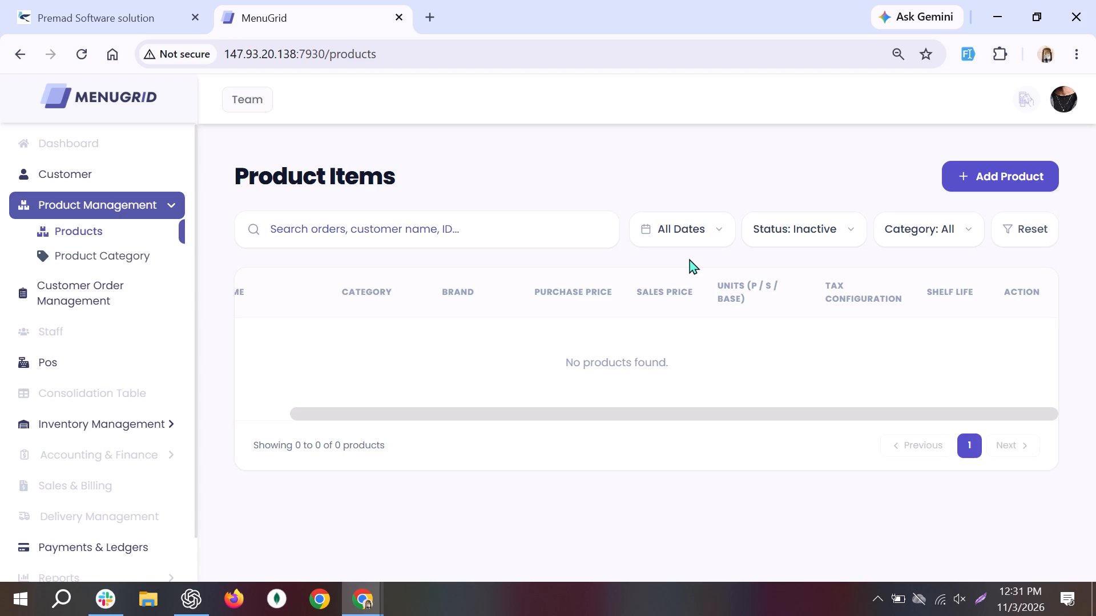
pyautogui.click(797, 234)
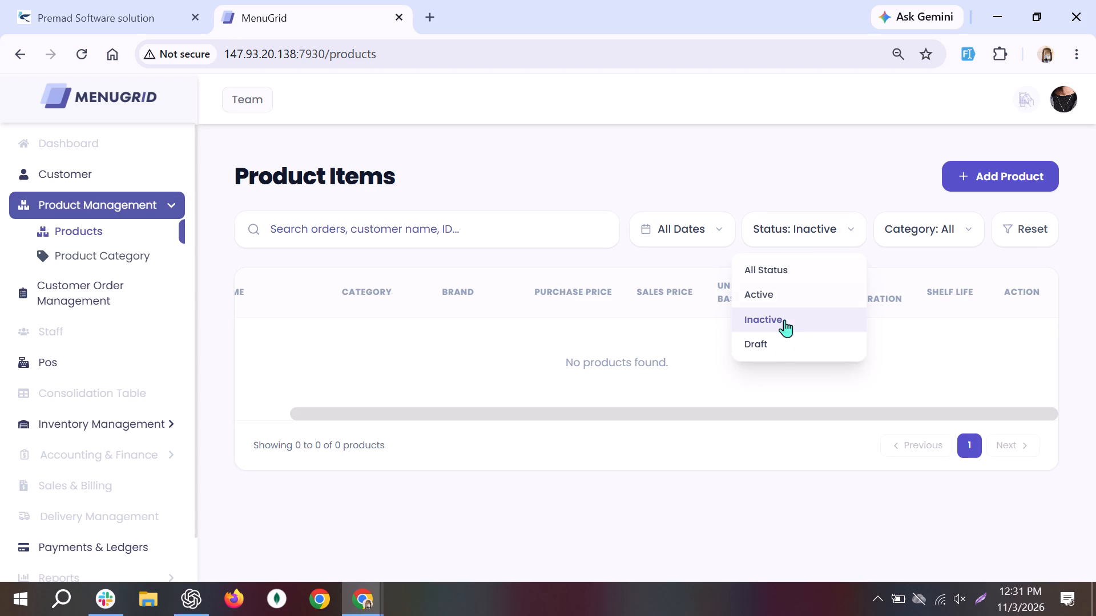
pyautogui.click(791, 273)
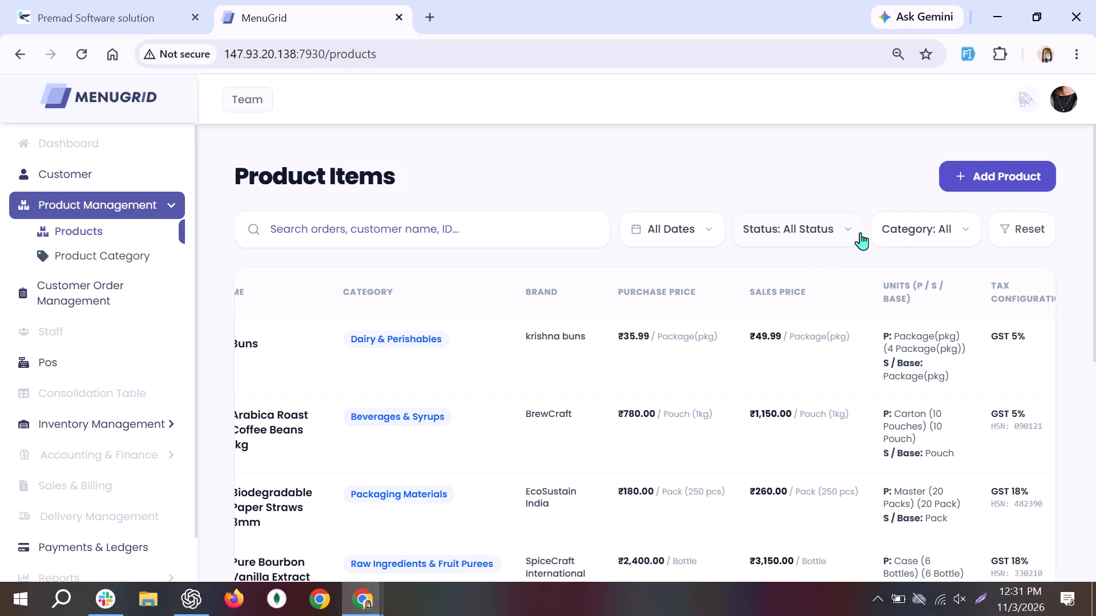
# Filter the product list by the Bakery Premixes category and reset all filters.
pyautogui.click(897, 232)
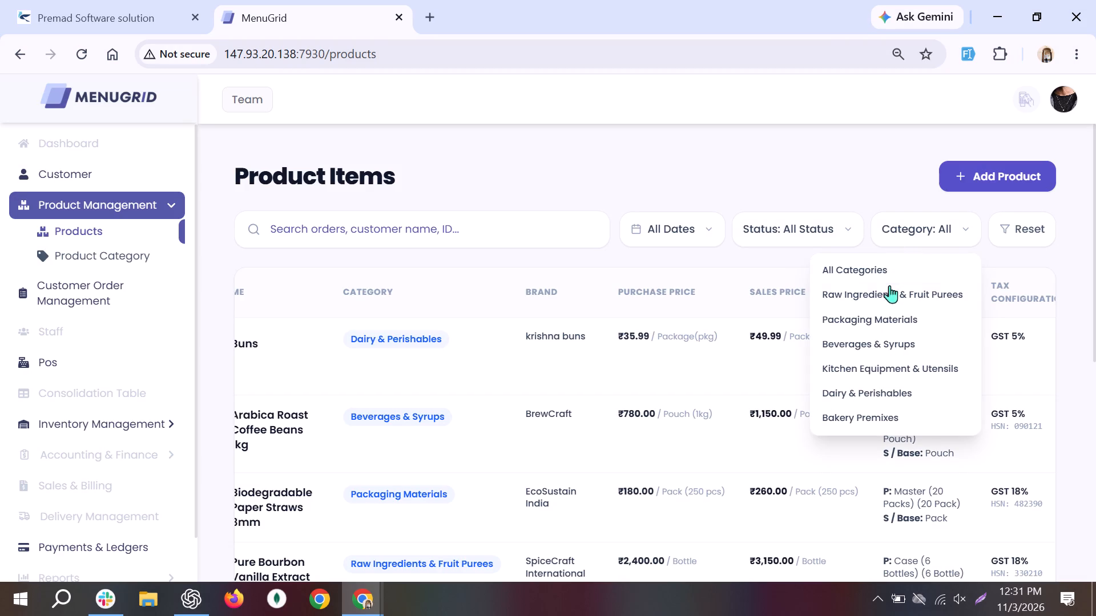
pyautogui.click(873, 416)
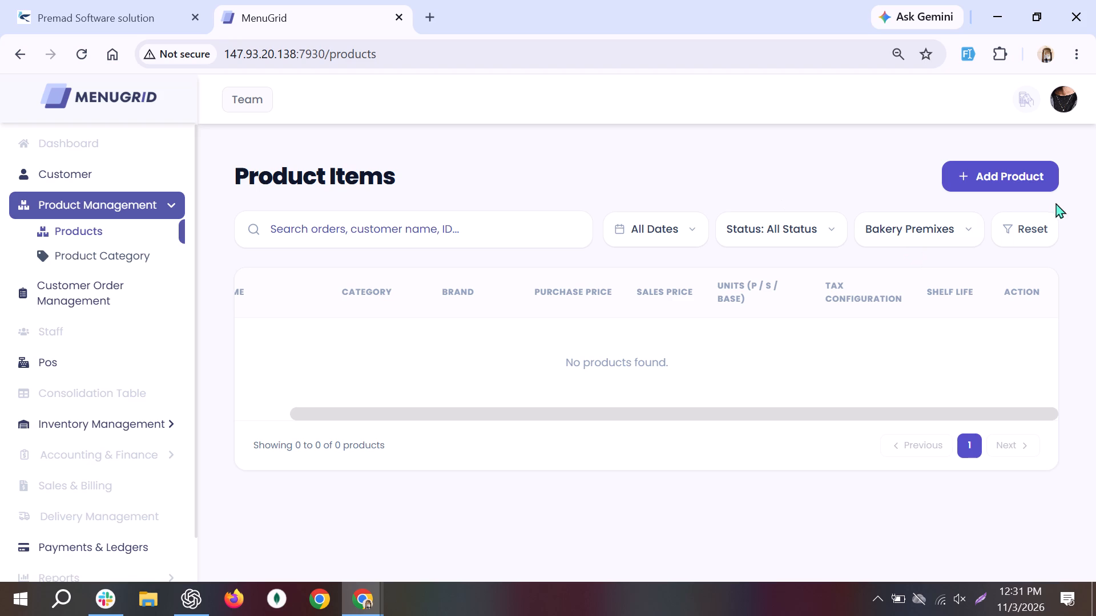
pyautogui.click(1035, 229)
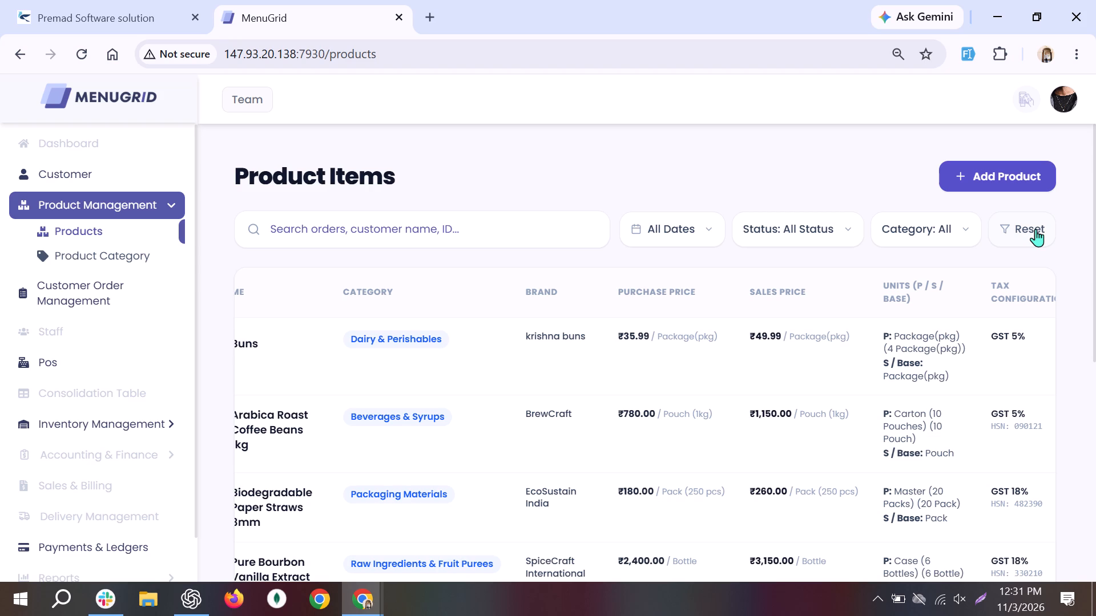
# Open the Buns product details and review them from pricing and stock configuration down to shelf life and description.
pyautogui.hscroll(-4, 848, 459)
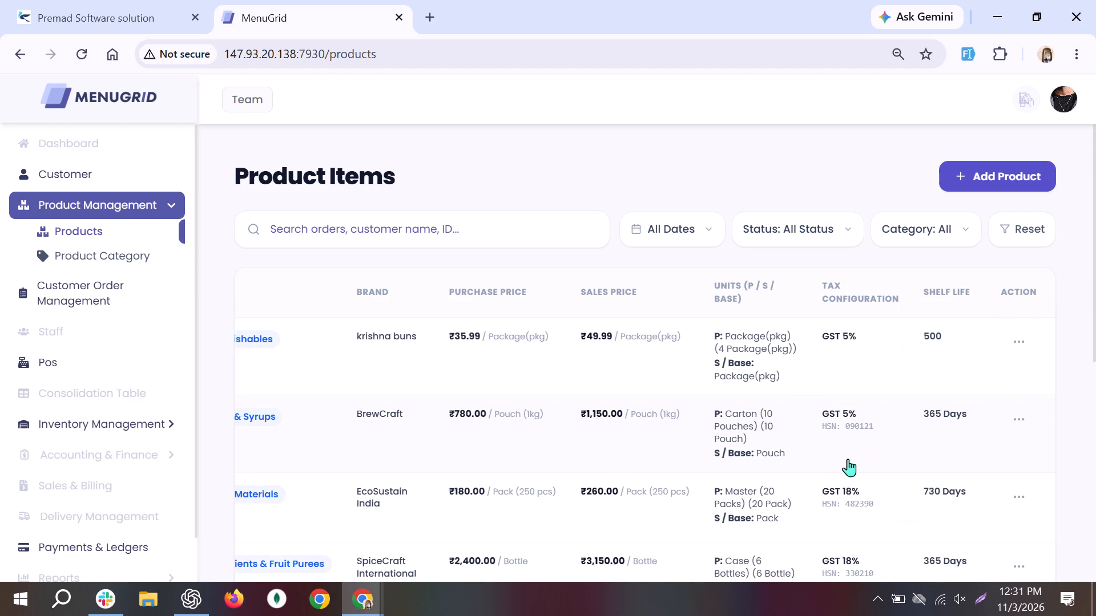
pyautogui.click(1014, 338)
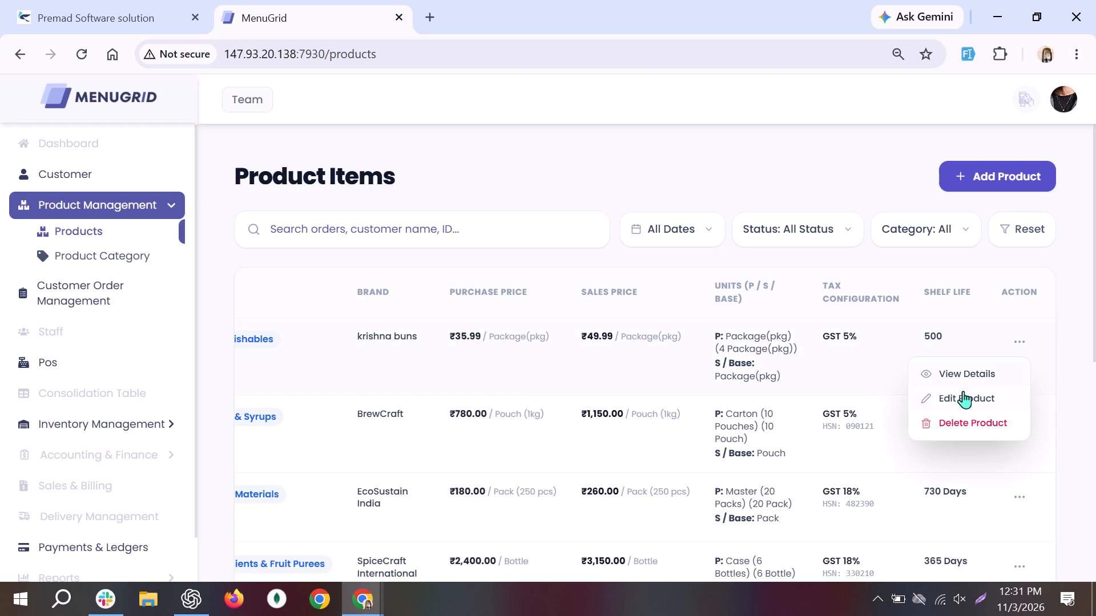
pyautogui.click(957, 375)
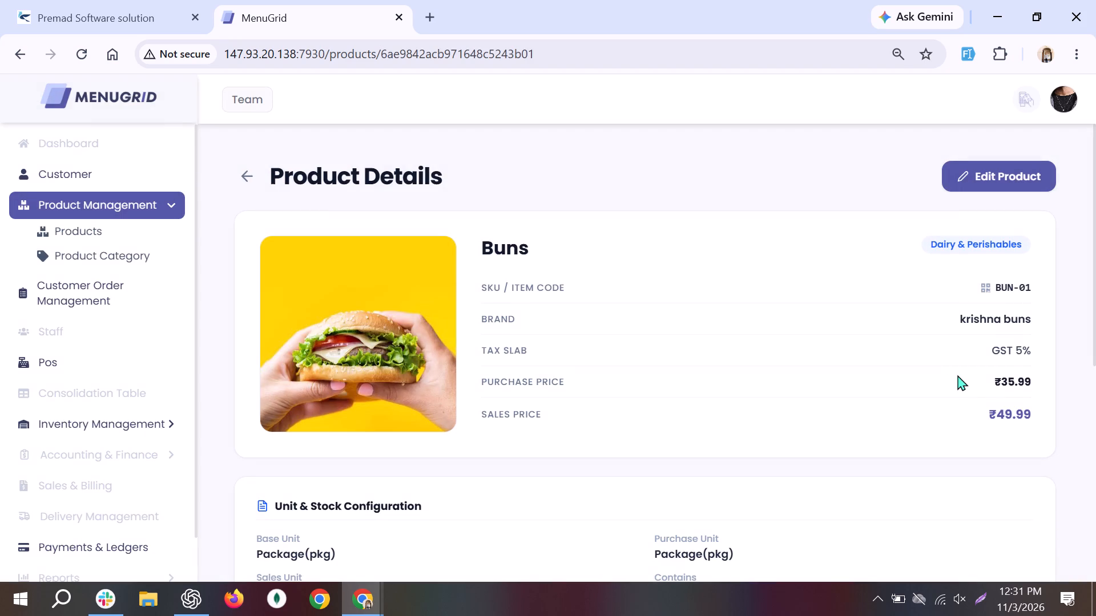
pyautogui.scroll(-4, 957, 375)
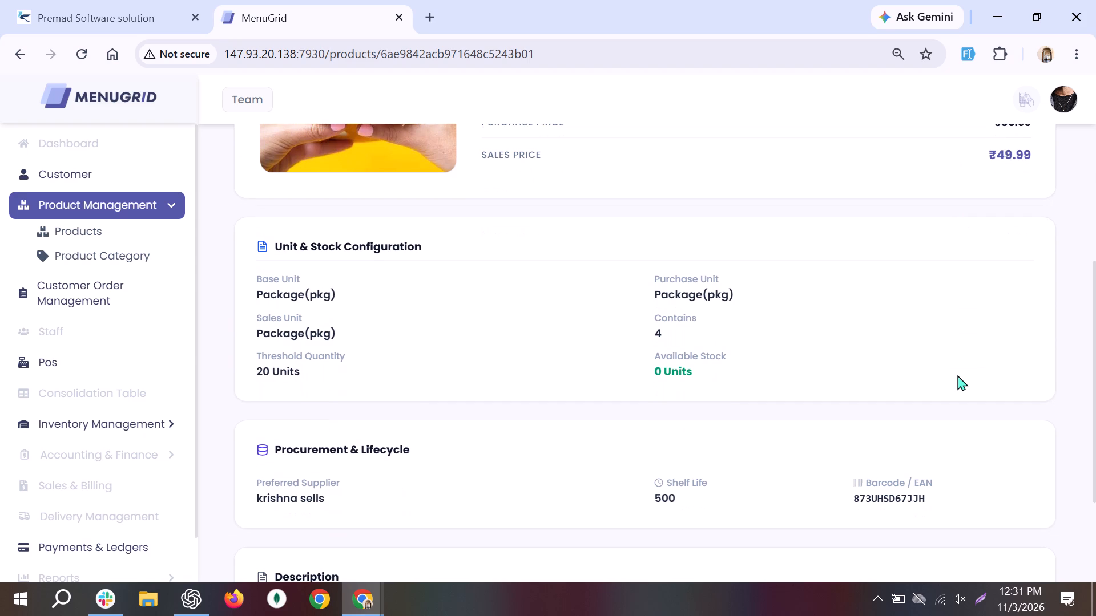
pyautogui.scroll(-3, 957, 375)
pyautogui.scroll(1, 957, 375)
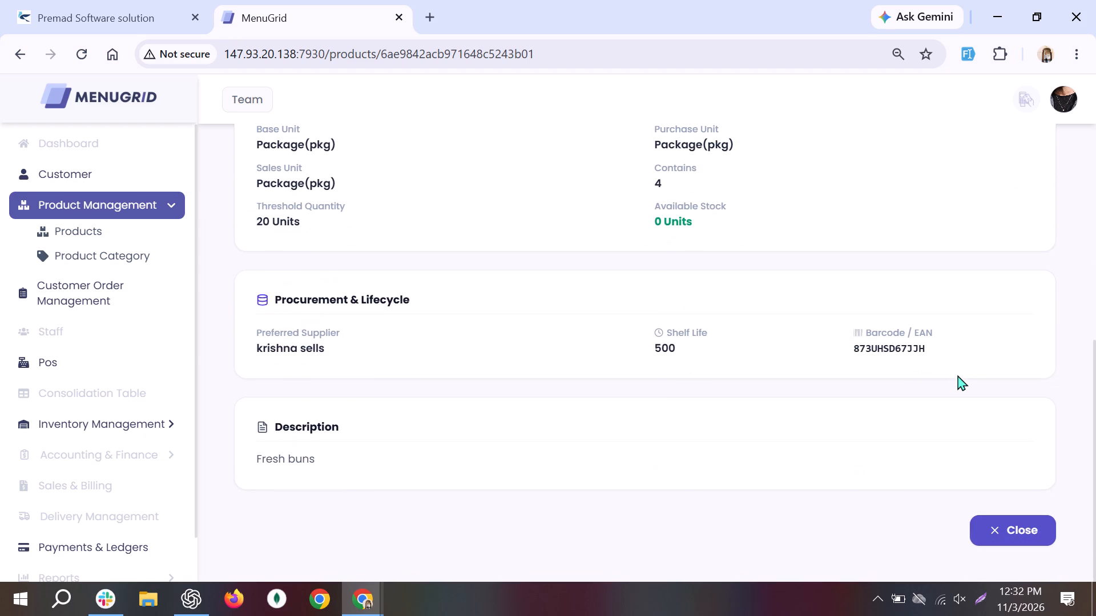
pyautogui.scroll(4, 957, 375)
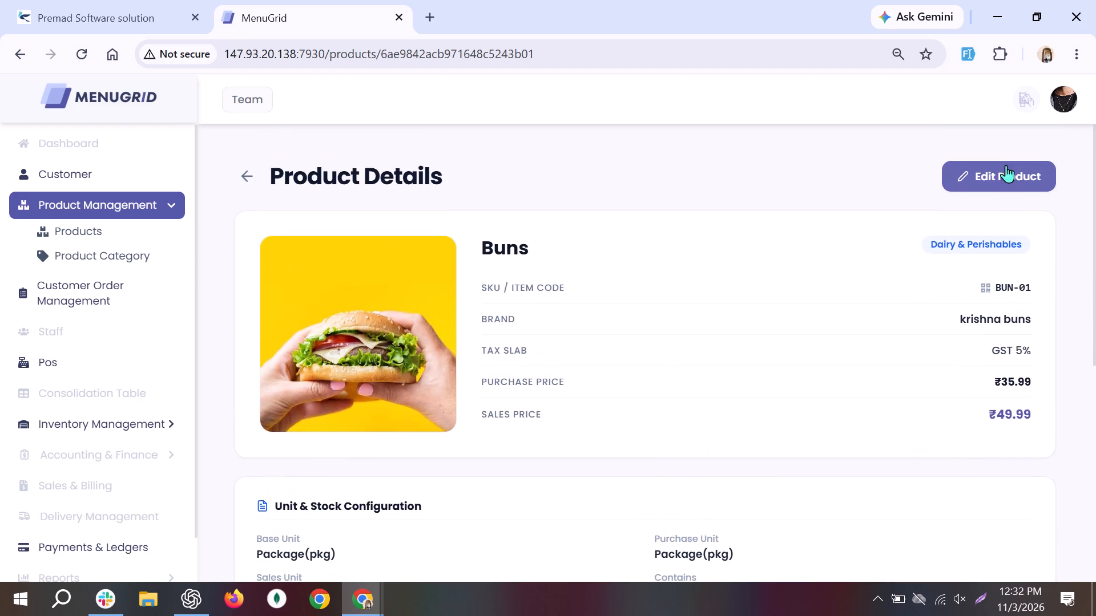
# Open the Buns product for editing, leave the form without changes, and return to the product list.
pyautogui.click(1007, 181)
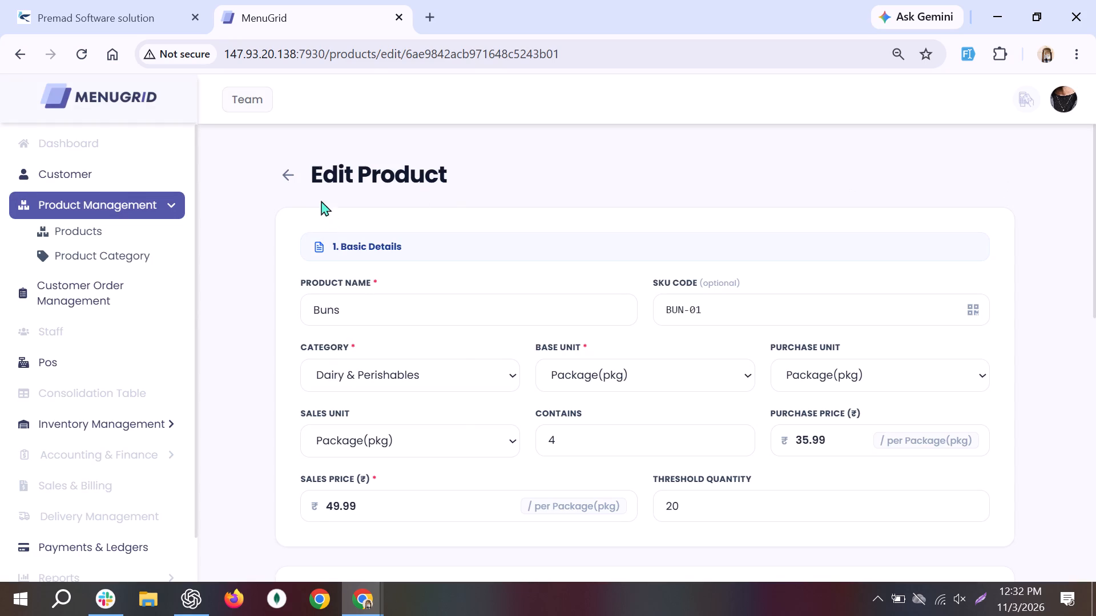
pyautogui.click(288, 177)
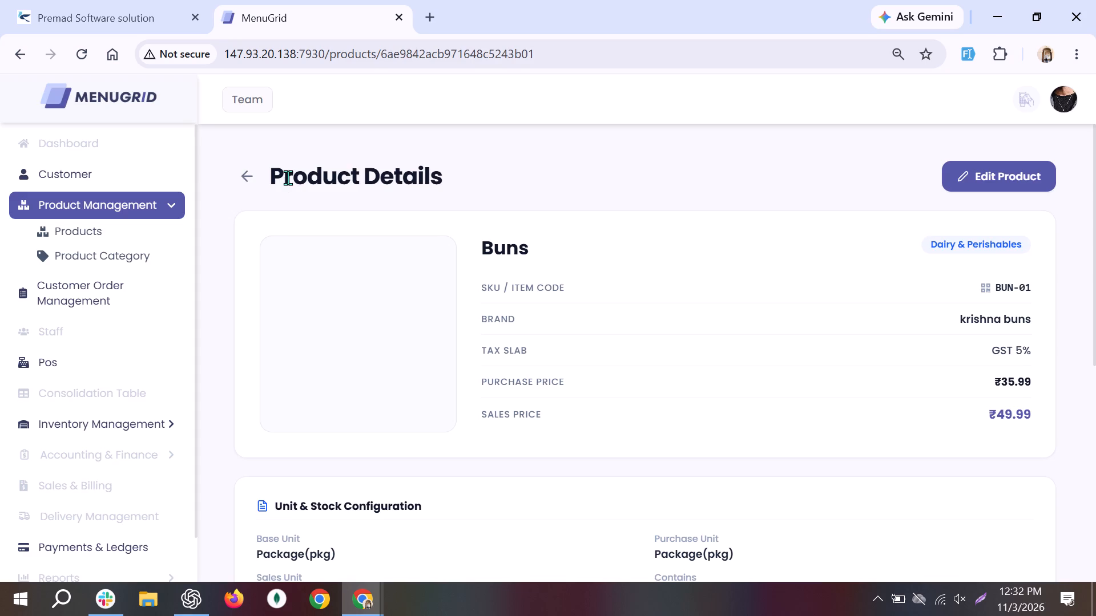
pyautogui.click(246, 174)
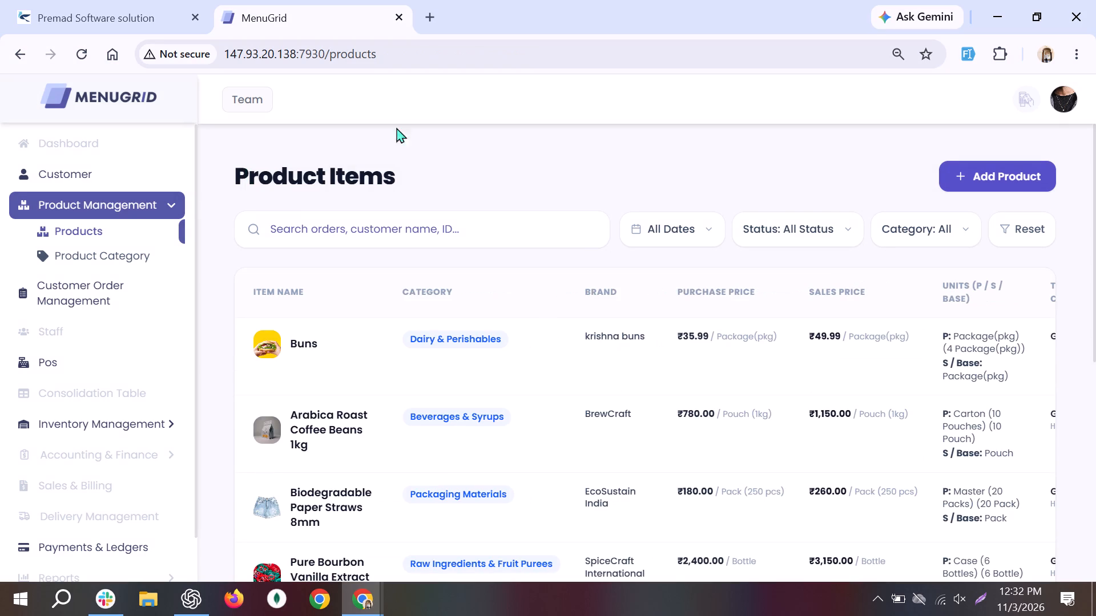
# Start adding another product and enter Momos as its product name.
pyautogui.click(968, 189)
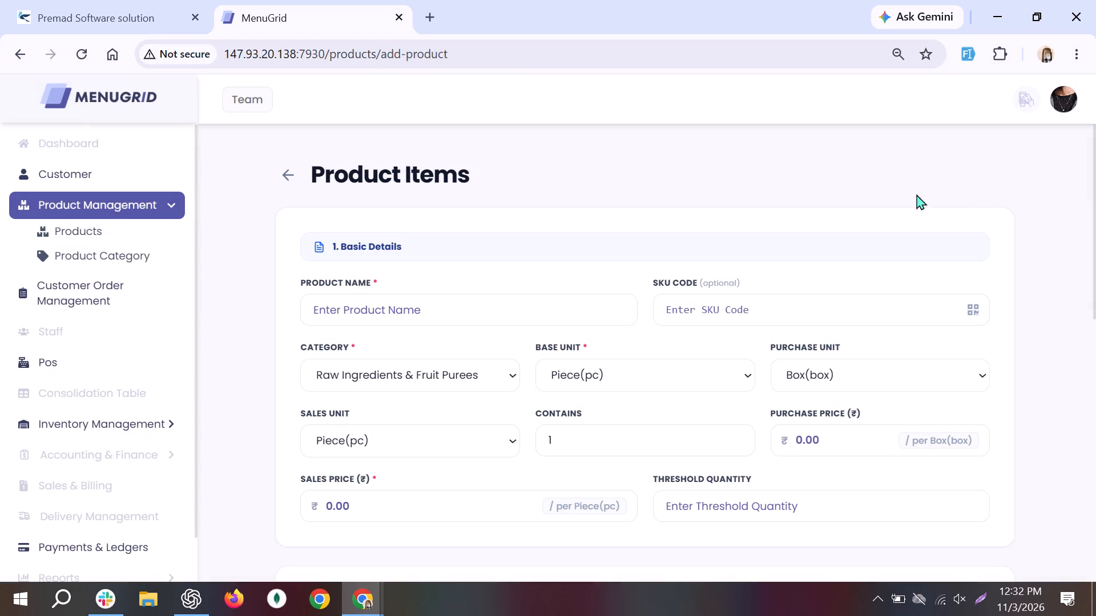
pyautogui.click(514, 321)
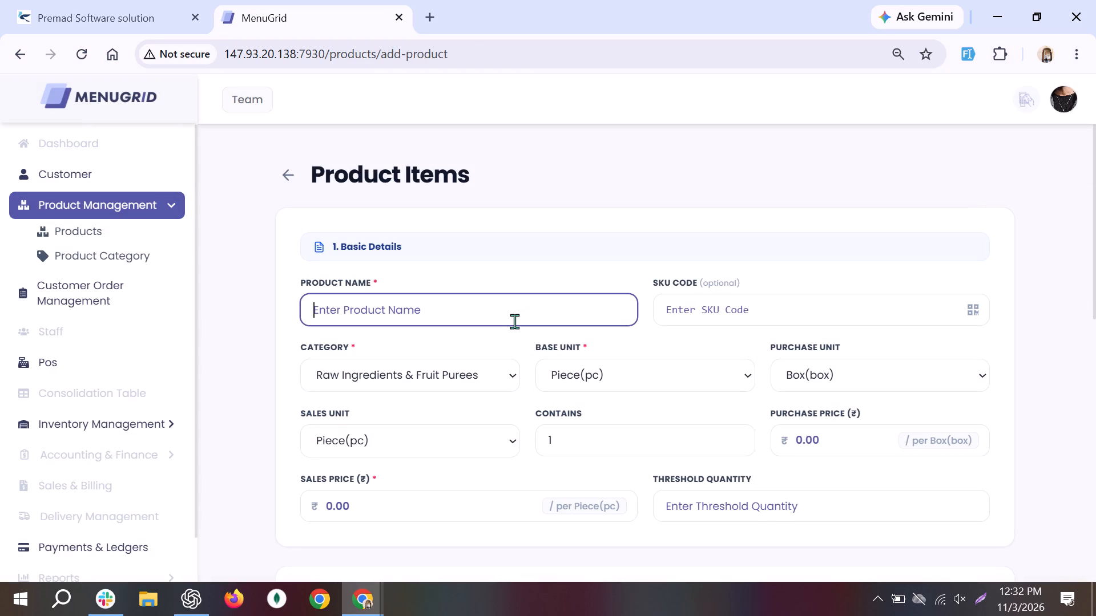
pyautogui.write('MOM')
pyautogui.press('BackSpace')
pyautogui.press('BackSpace')
pyautogui.write('omis')
pyautogui.press('BackSpace')
pyautogui.press('BackSpace')
pyautogui.write('os')
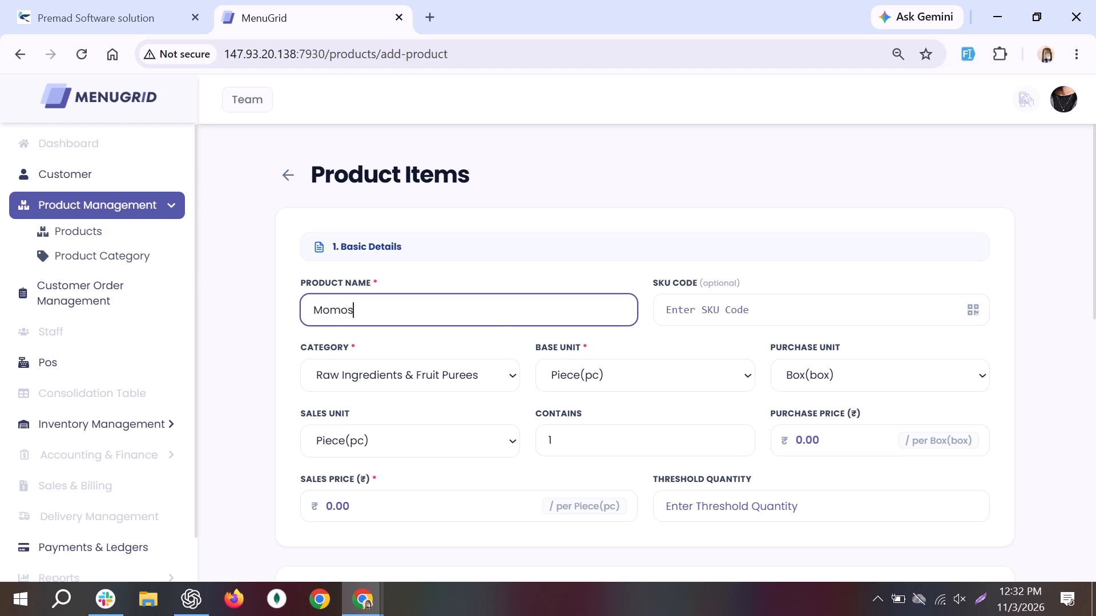
pyautogui.press('BackSpace')
pyautogui.press('s')
# Enter MOMOS-02 as the SKU code of the Momos product.
pyautogui.click(758, 293)
pyautogui.click(758, 293)
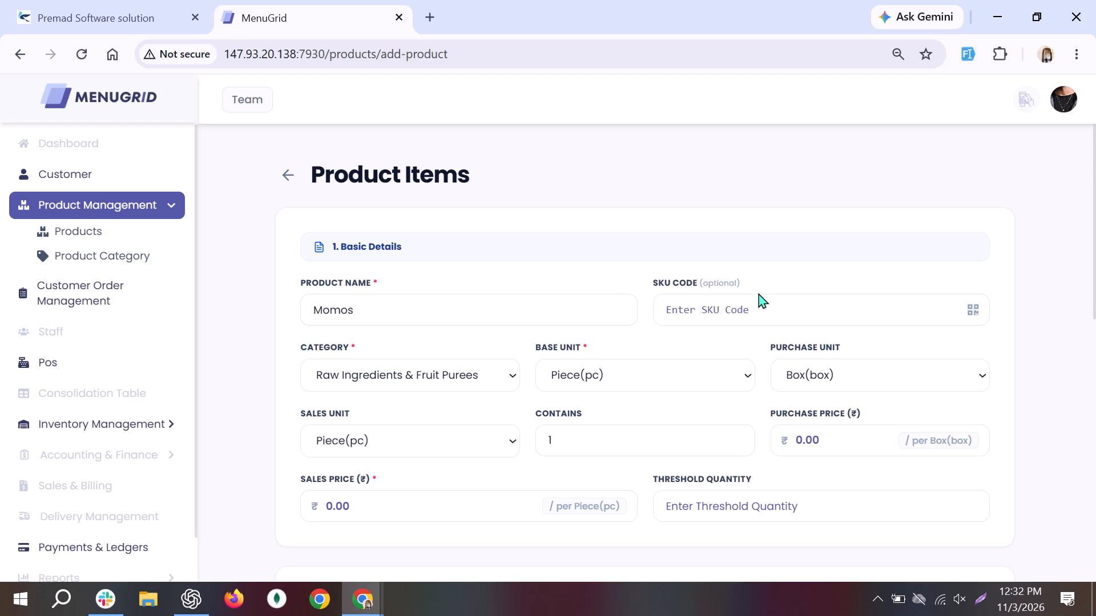
pyautogui.click(735, 345)
pyautogui.click(745, 310)
pyautogui.write('omo')
pyautogui.press('BackSpace')
pyautogui.press('BackSpace')
pyautogui.press('BackSpace')
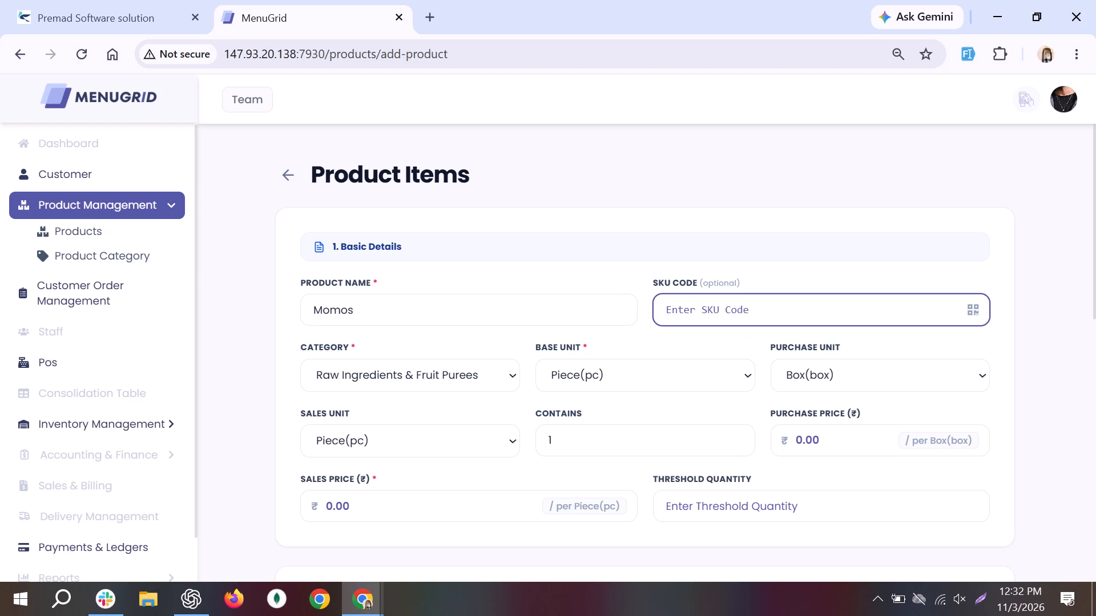
pyautogui.write('momos')
pyautogui.press('-')
pyautogui.write('02')
# Assign the Momos product to the Packaging Materials category.
pyautogui.click(332, 373)
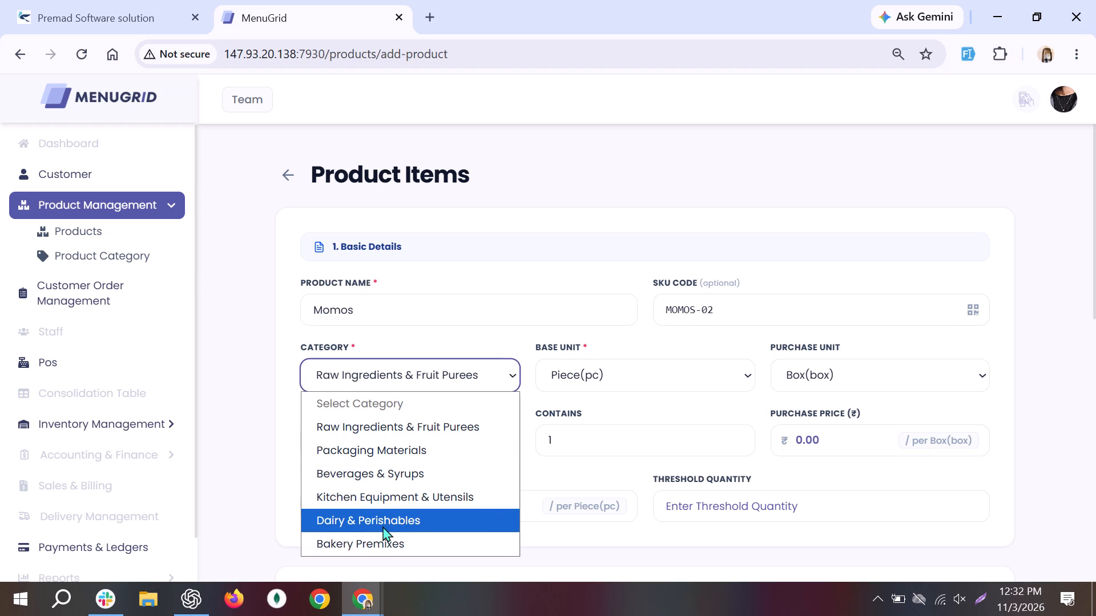
pyautogui.click(373, 458)
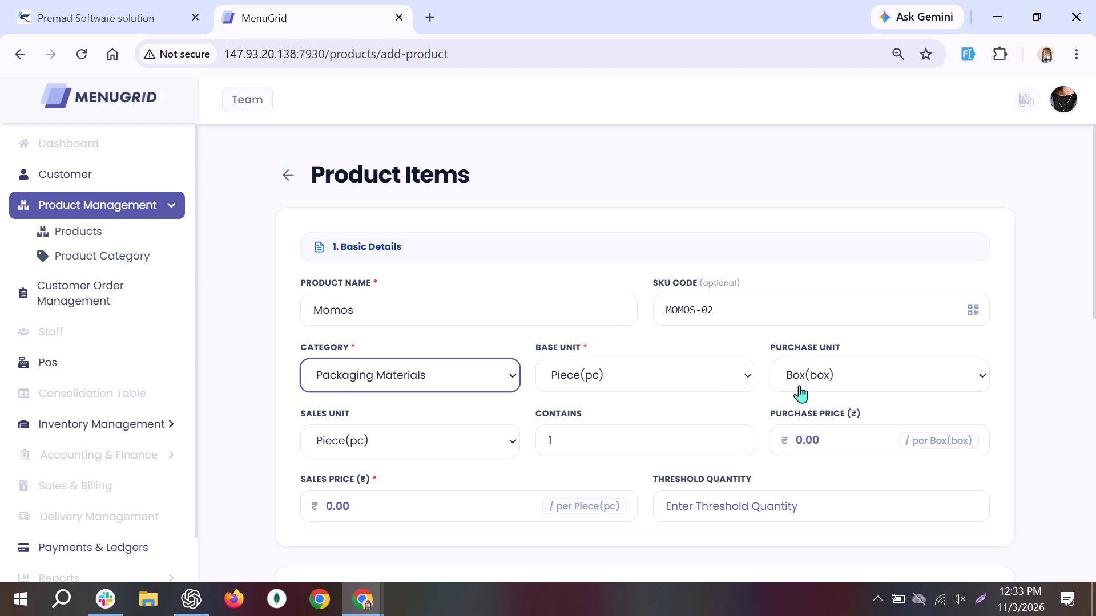
# Choose Box(box) as the purchase unit and Piece(pc) as the base unit for the Momos product.
pyautogui.scroll(-1, 799, 385)
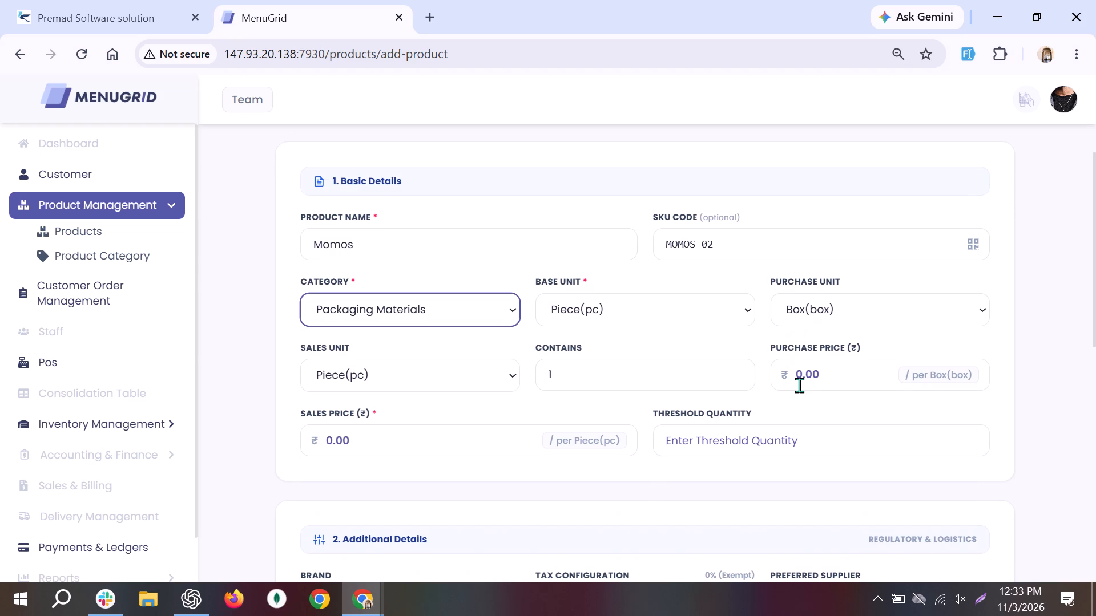
pyautogui.click(876, 301)
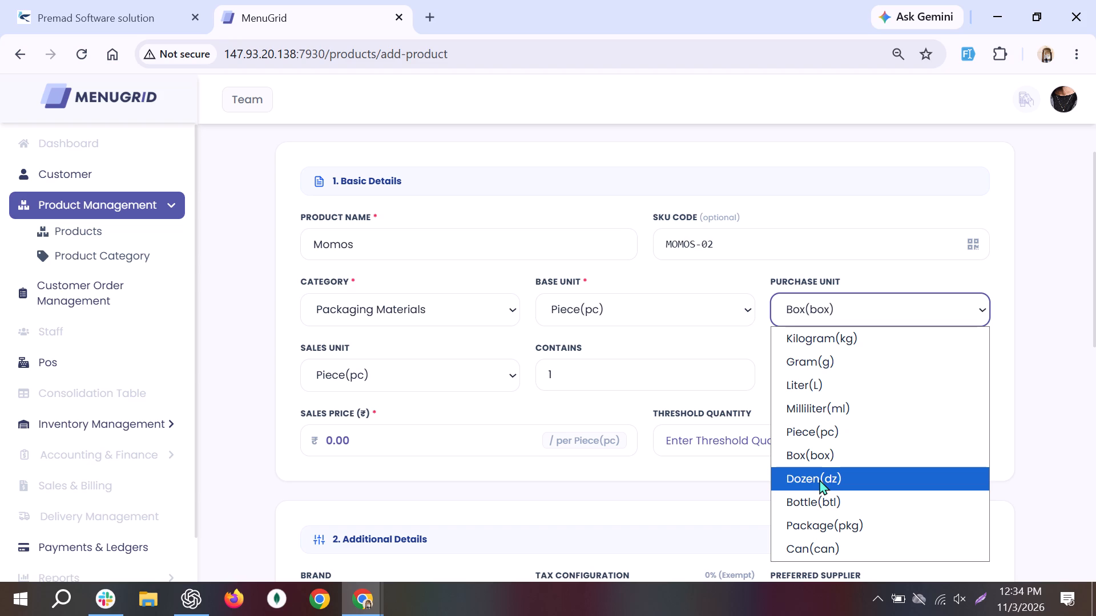
pyautogui.click(811, 461)
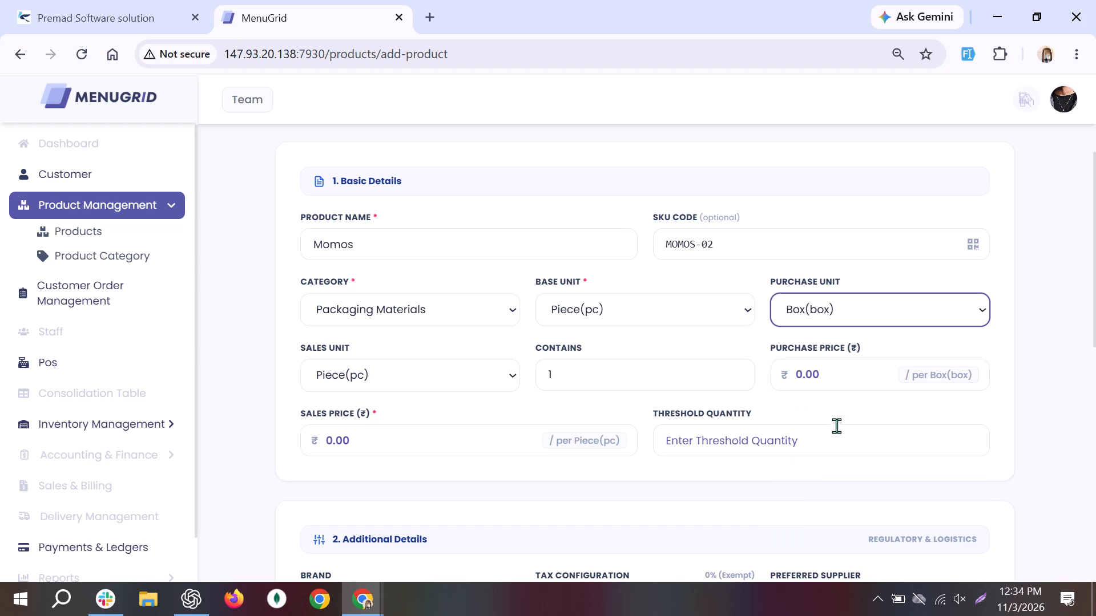
pyautogui.click(443, 368)
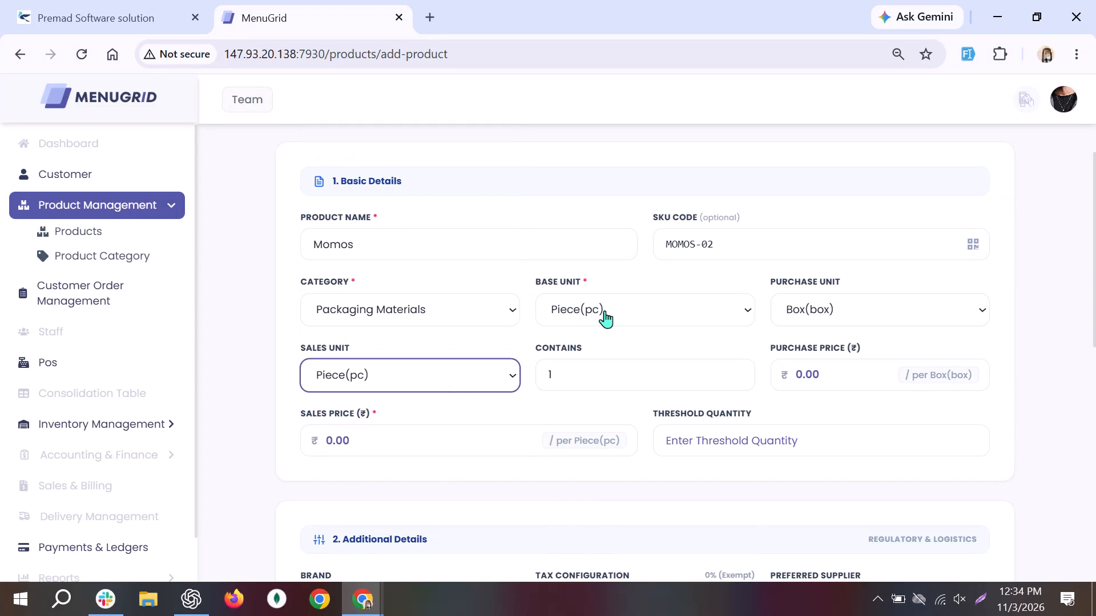
pyautogui.click(605, 310)
pyautogui.click(602, 365)
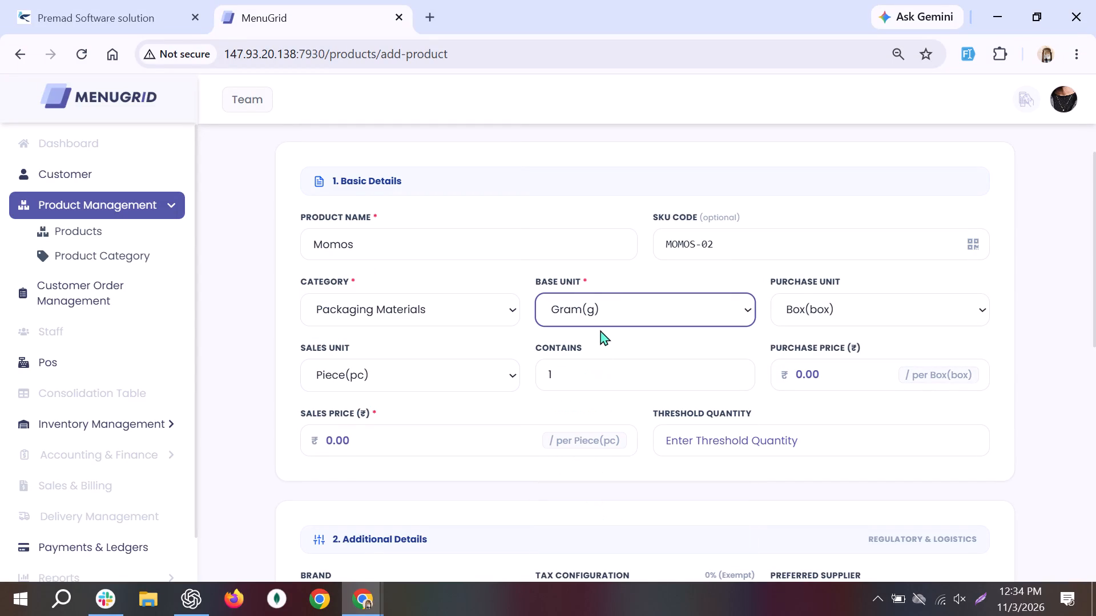
pyautogui.click(611, 306)
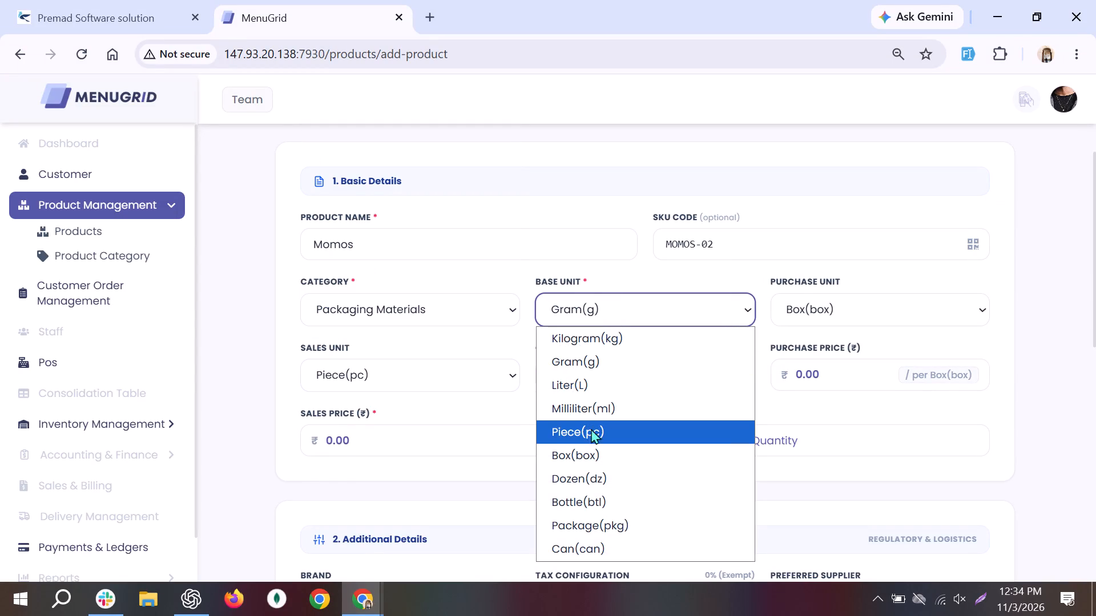
pyautogui.click(605, 441)
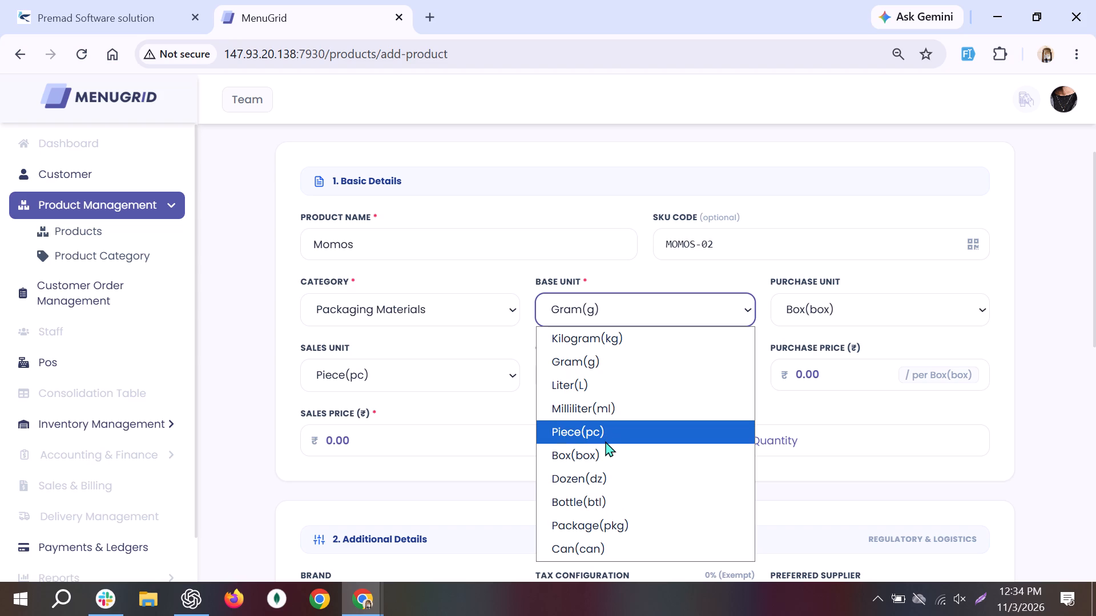
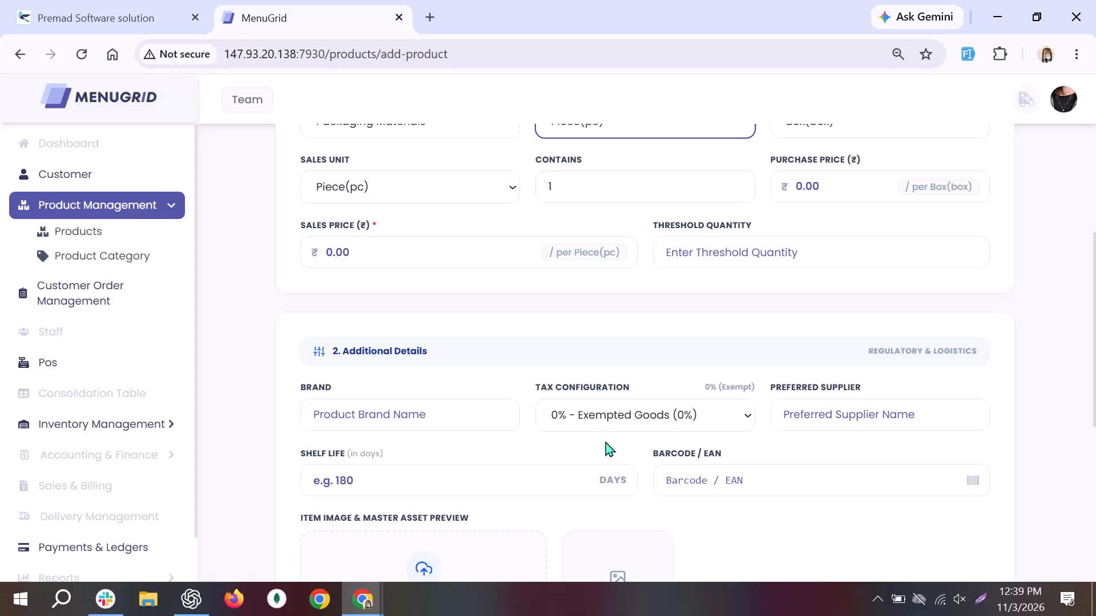
# Leave the unsaved Momos form, start a new product category and enter testing category as its name.
pyautogui.scroll(5, 605, 441)
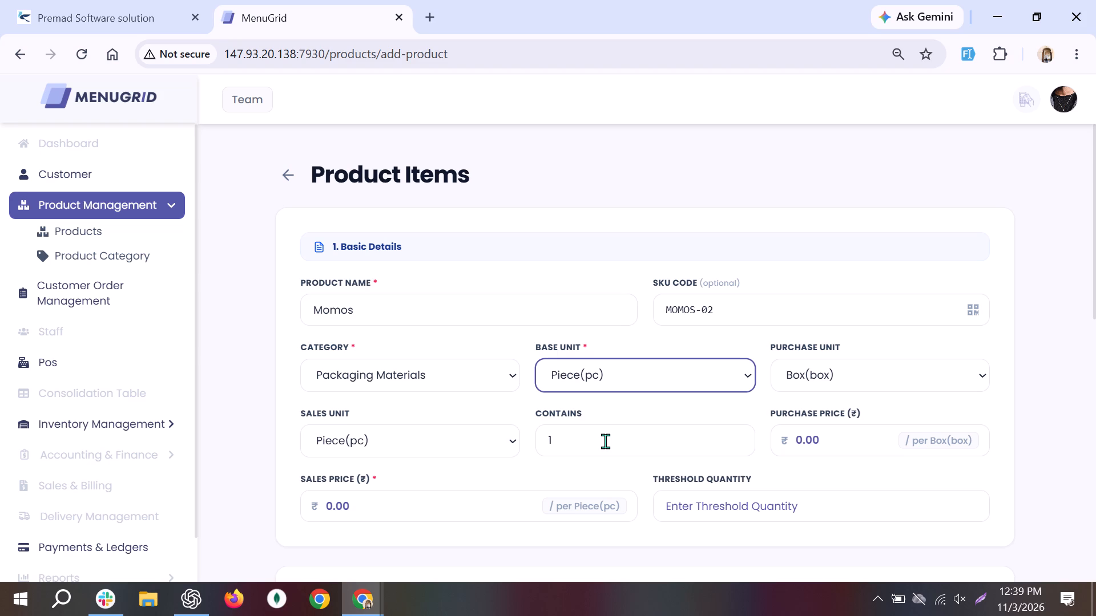
pyautogui.click(79, 260)
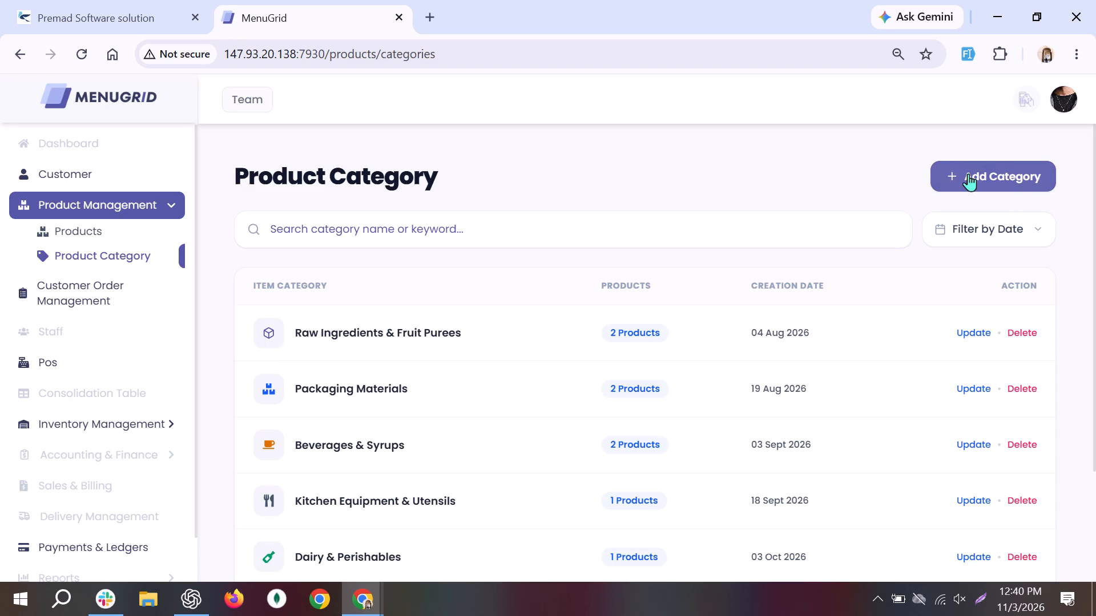
pyautogui.click(968, 173)
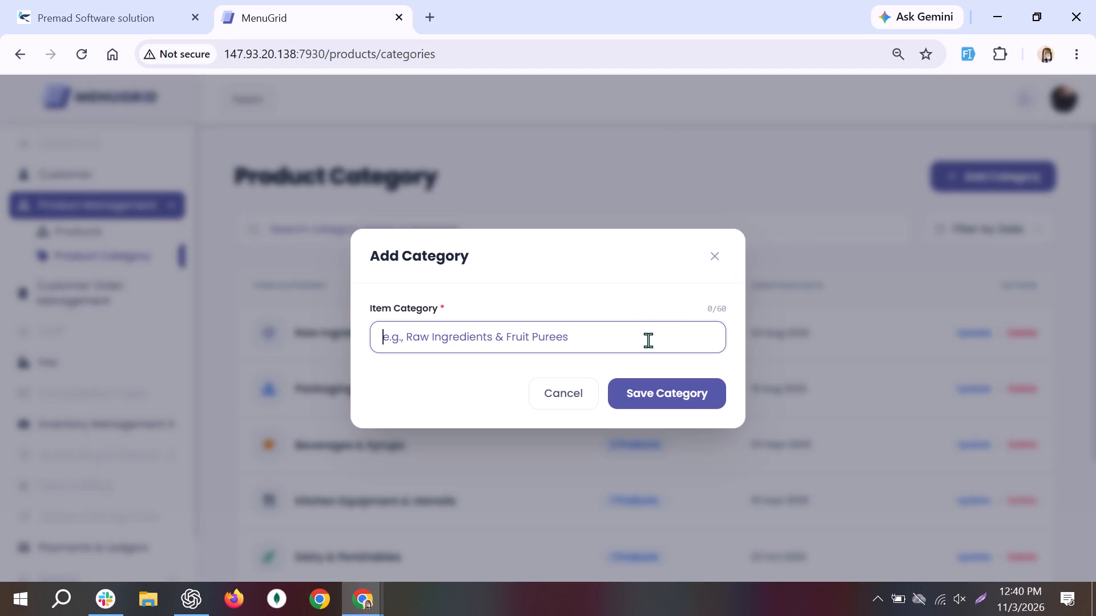
pyautogui.click(647, 341)
pyautogui.press('space')
pyautogui.press('space')
pyautogui.press('space')
pyautogui.press('space')
pyautogui.write('testing cate')
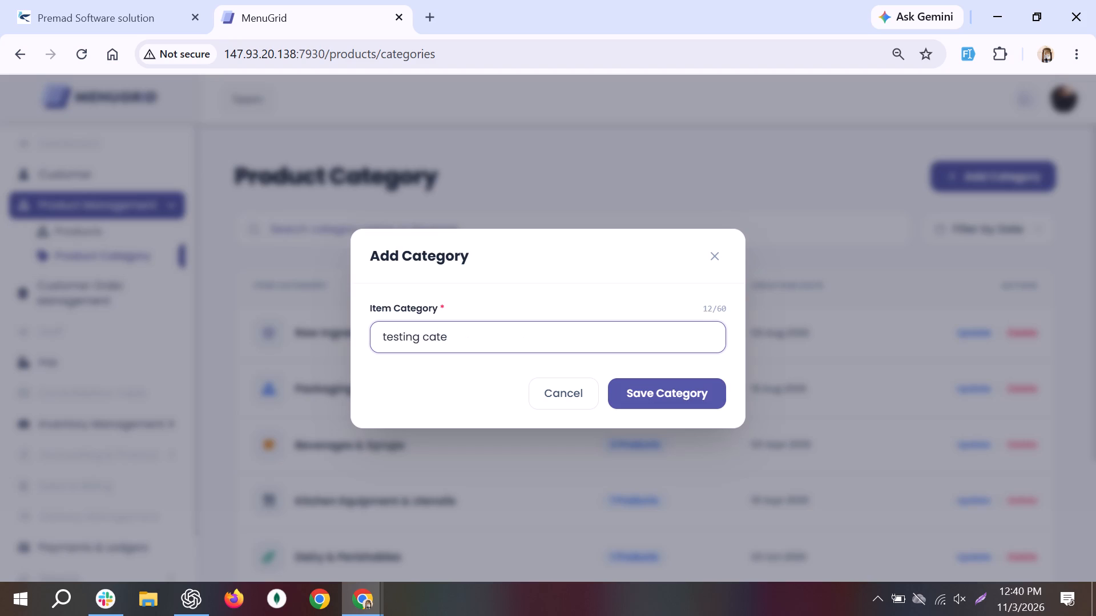
pyautogui.write('gory')
pyautogui.press('space')
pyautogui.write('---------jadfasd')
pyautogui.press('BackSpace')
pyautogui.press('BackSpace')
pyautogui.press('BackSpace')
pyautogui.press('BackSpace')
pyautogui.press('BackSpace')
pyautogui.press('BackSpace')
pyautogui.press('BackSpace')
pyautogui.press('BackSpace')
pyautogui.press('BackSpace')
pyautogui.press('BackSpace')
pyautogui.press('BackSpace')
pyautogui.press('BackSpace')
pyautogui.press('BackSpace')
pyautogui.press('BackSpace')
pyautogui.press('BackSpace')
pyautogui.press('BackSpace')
# Save the new testing category.
pyautogui.click(660, 392)
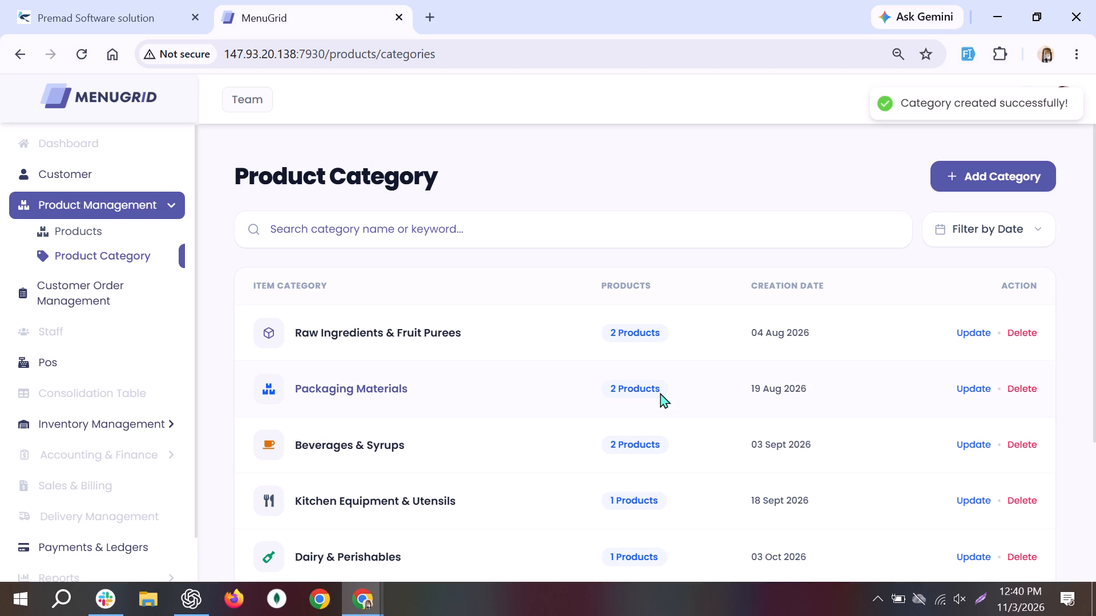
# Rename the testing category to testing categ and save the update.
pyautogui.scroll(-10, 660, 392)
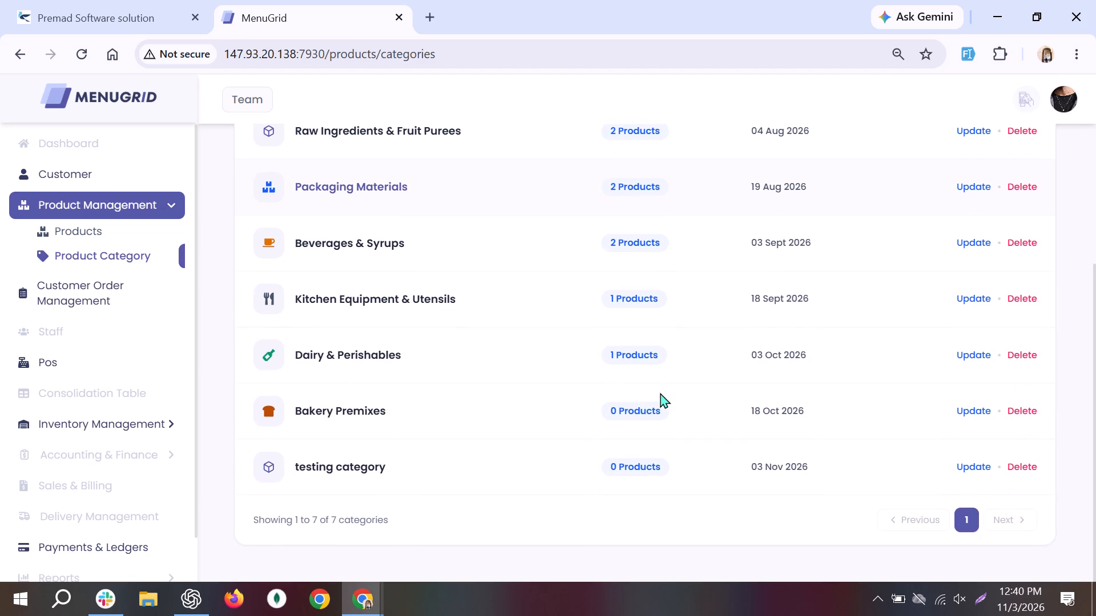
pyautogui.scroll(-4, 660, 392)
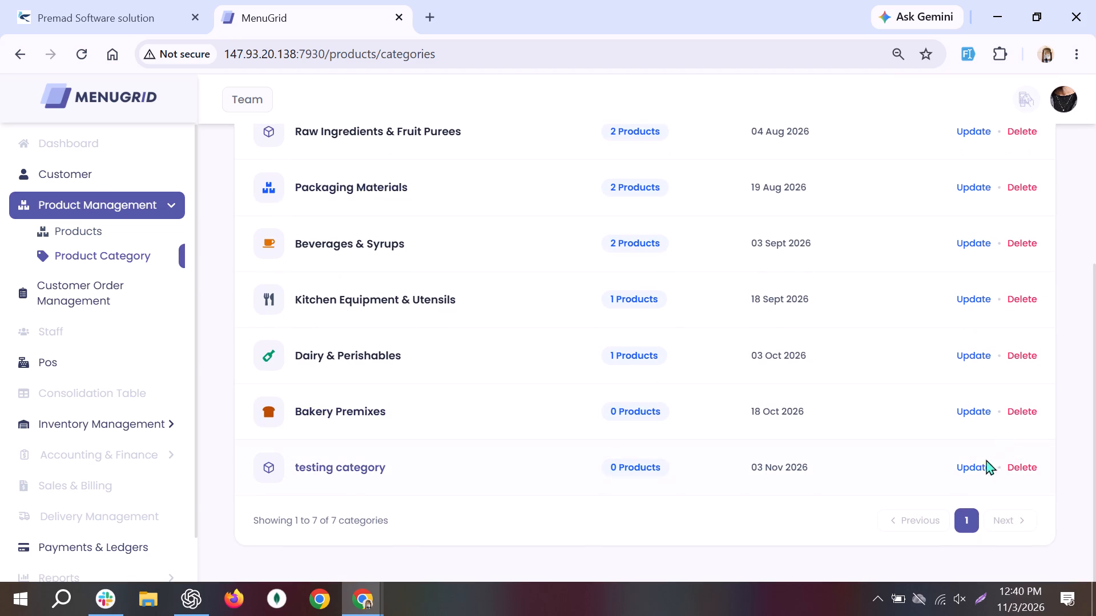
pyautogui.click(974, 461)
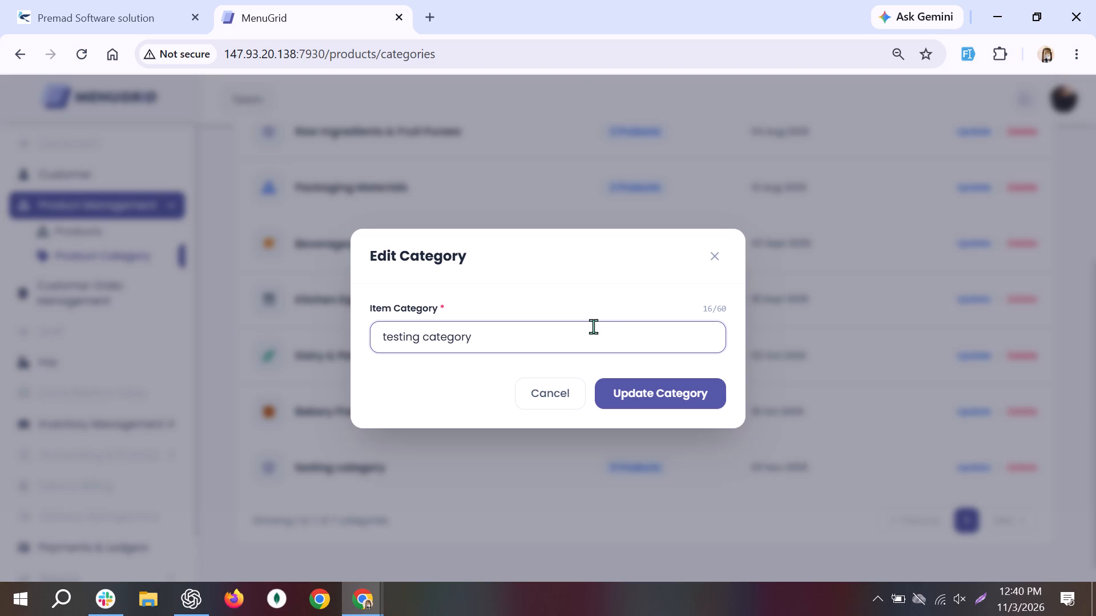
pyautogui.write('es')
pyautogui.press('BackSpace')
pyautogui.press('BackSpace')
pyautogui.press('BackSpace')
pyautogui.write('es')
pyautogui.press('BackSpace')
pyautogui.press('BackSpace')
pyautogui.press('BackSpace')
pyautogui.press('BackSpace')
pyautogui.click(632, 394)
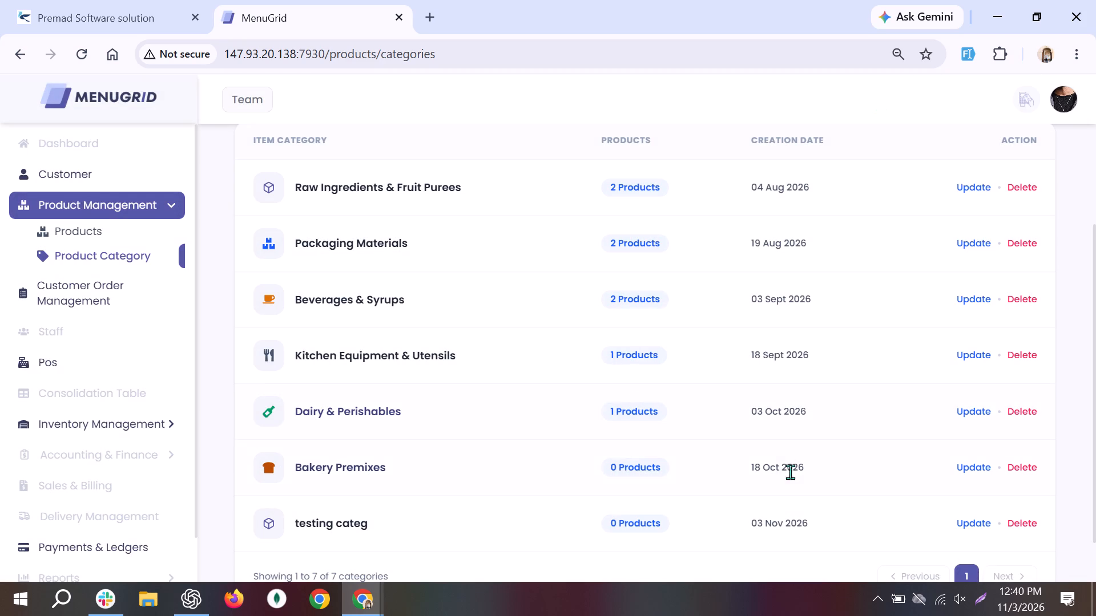
# Rename the testing categ category to testing category and save the update.
pyautogui.click(965, 521)
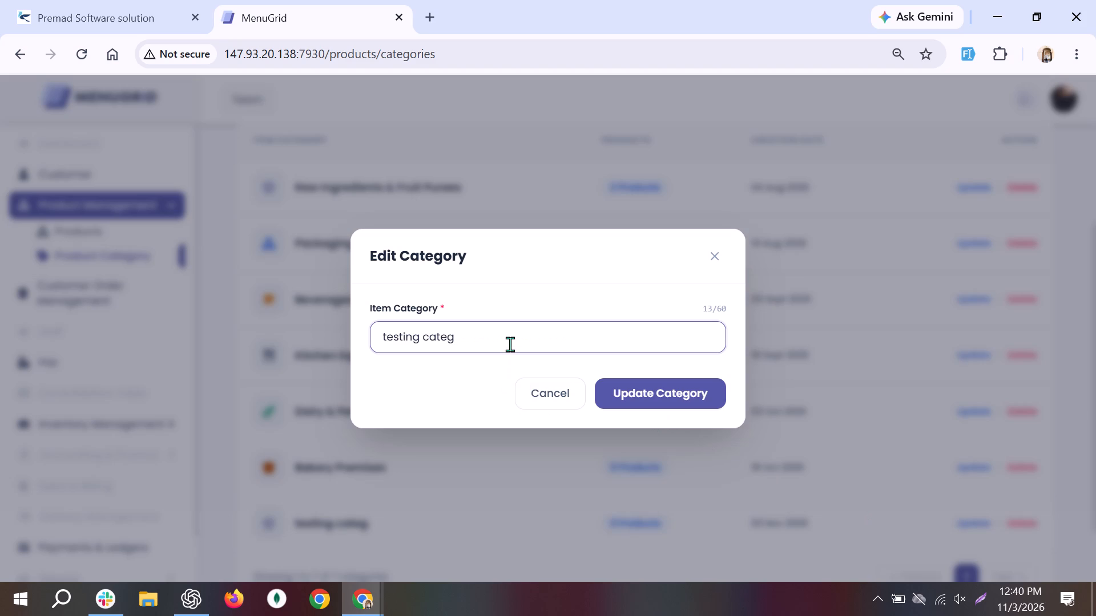
pyautogui.press('p')
pyautogui.press('BackSpace')
pyautogui.write('ory')
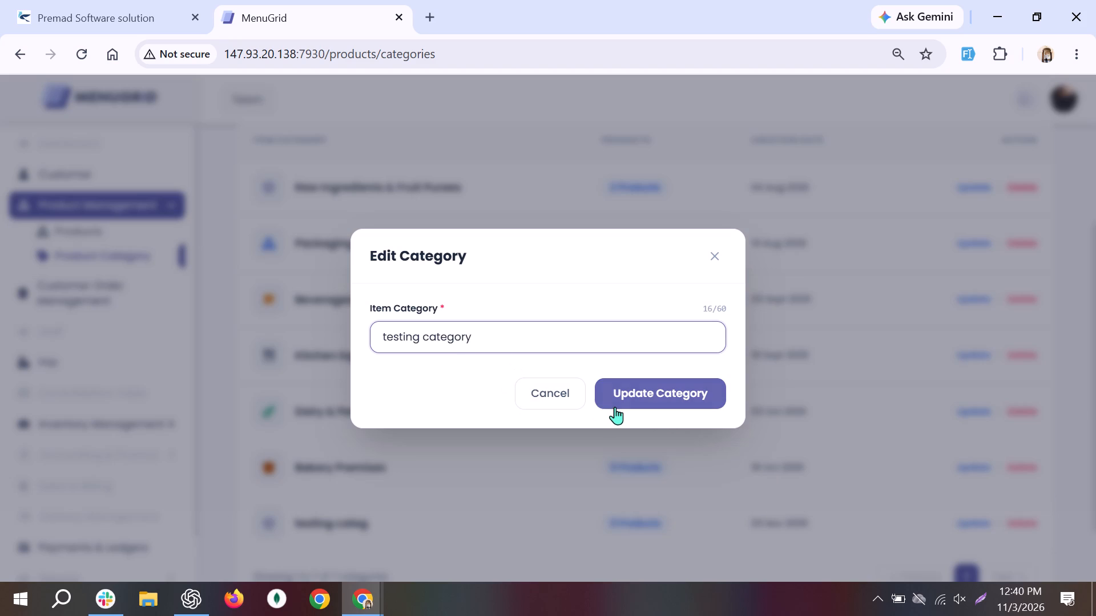
pyautogui.click(615, 407)
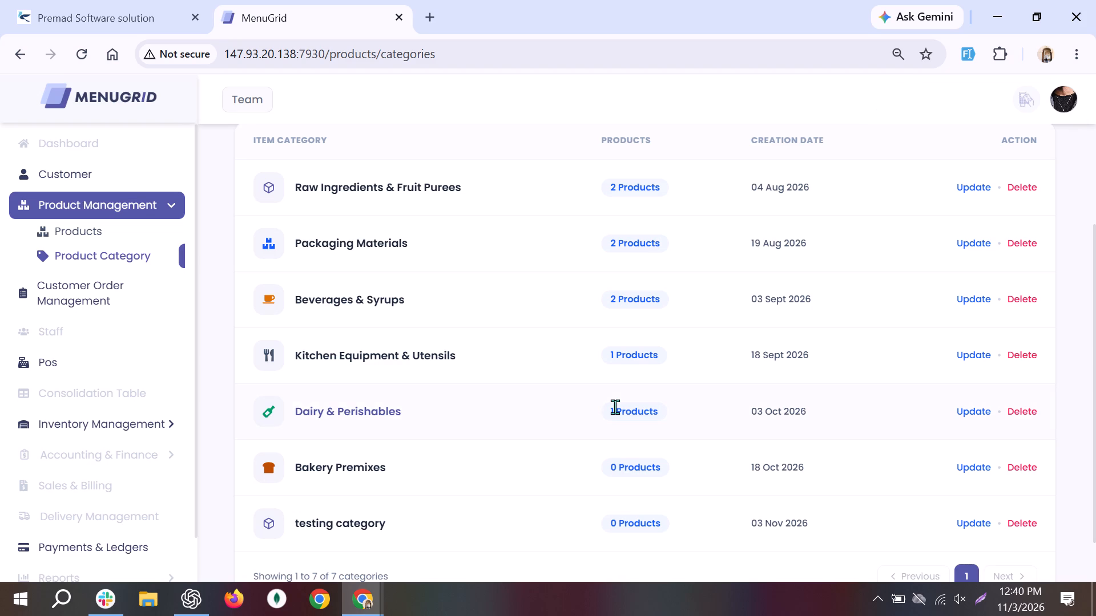
pyautogui.scroll(-2, 615, 407)
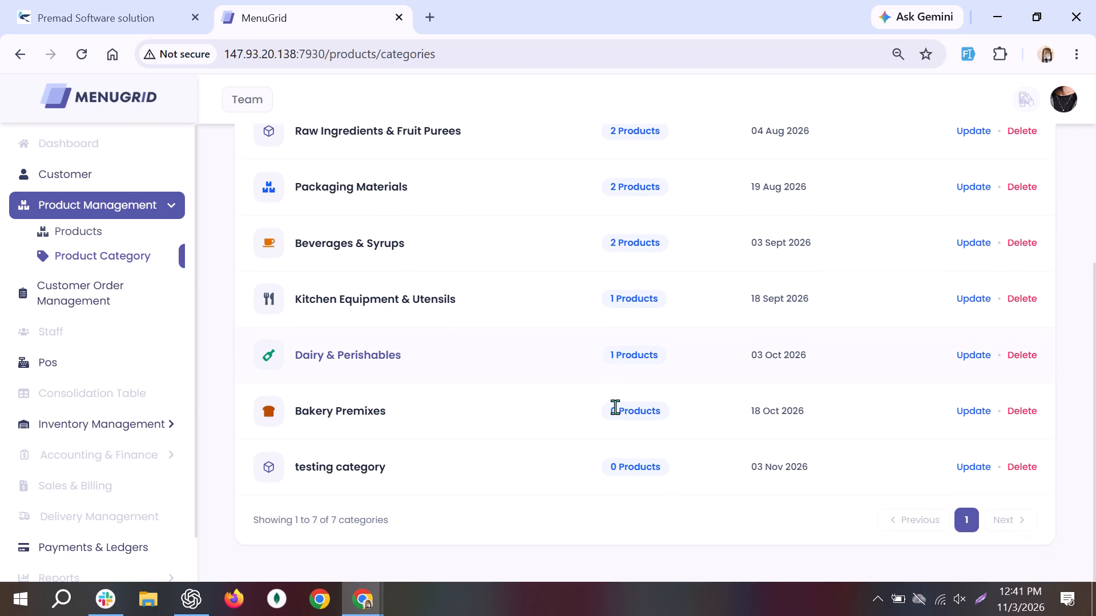
# Go back to the product list and start adding a new product, ready for its name.
pyautogui.click(62, 232)
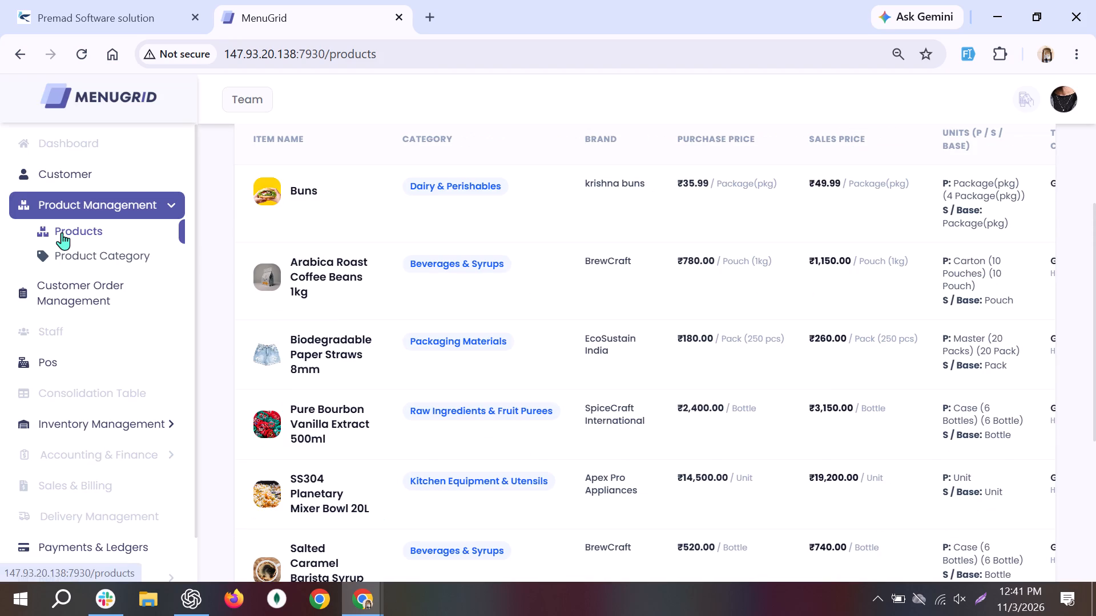
pyautogui.hscroll(-3, 576, 412)
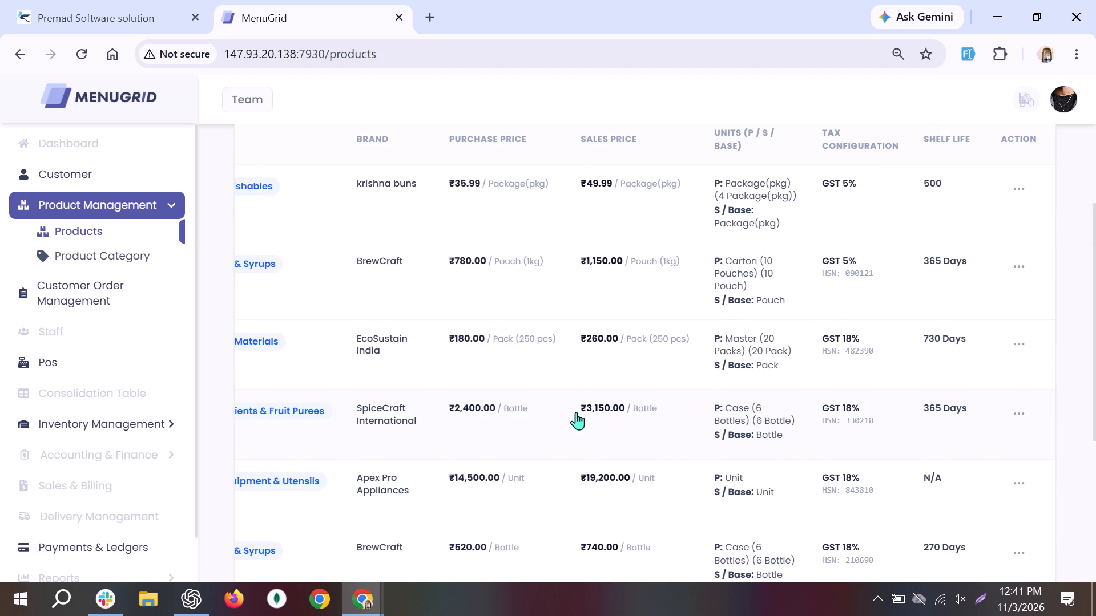
pyautogui.scroll(5, 576, 412)
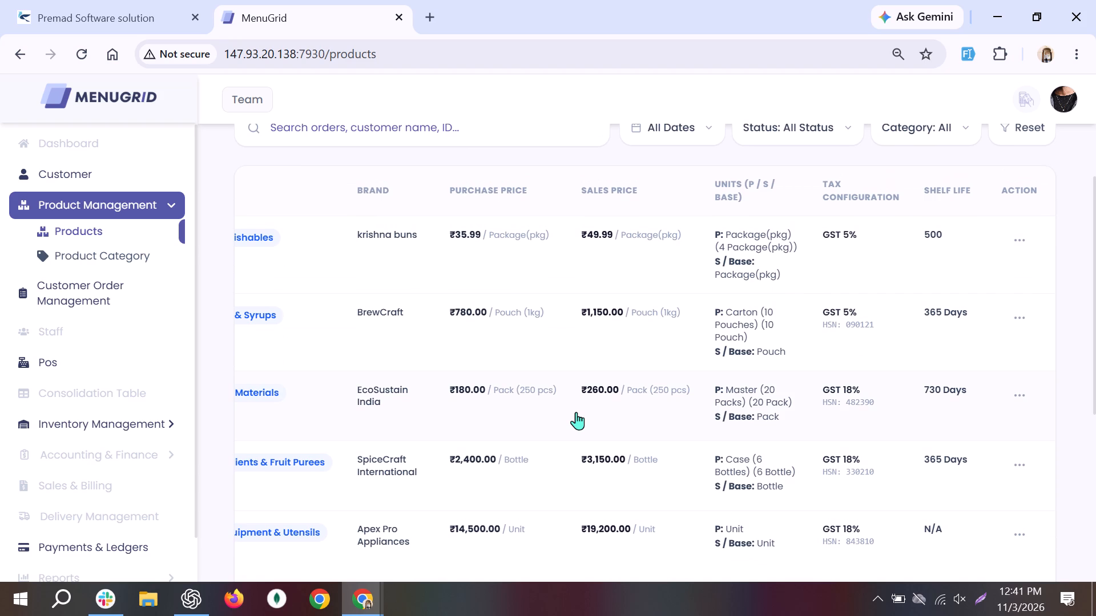
pyautogui.scroll(4, 951, 375)
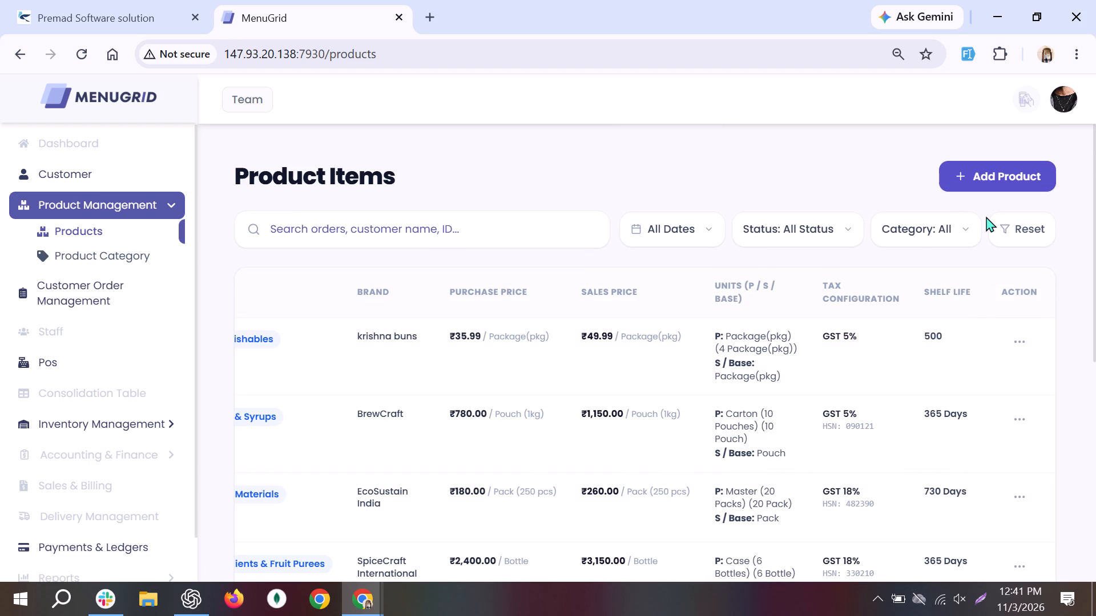
pyautogui.click(997, 169)
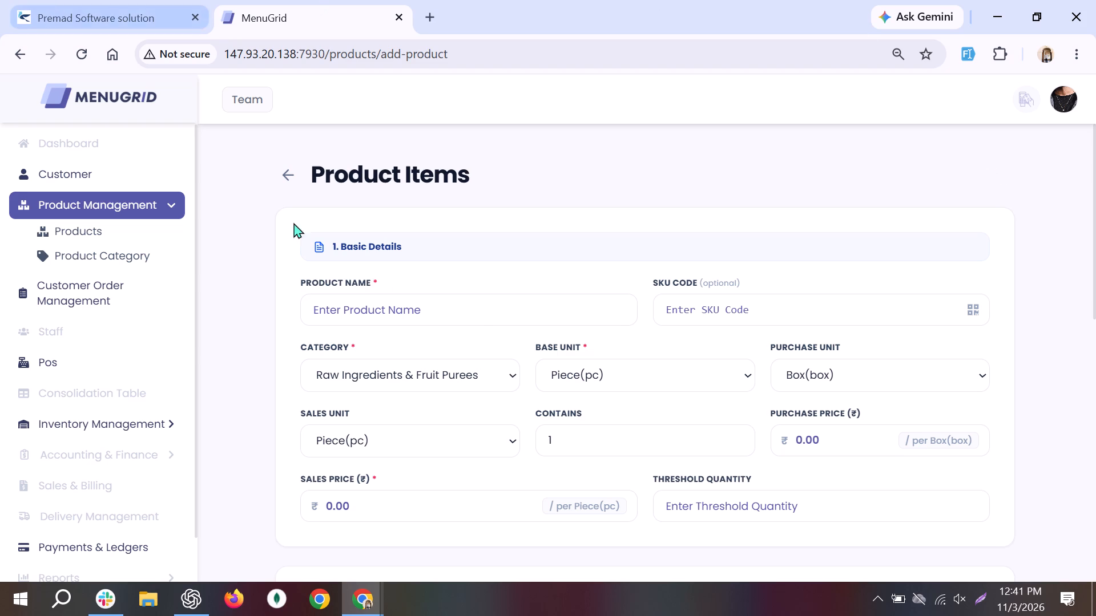
pyautogui.click(485, 303)
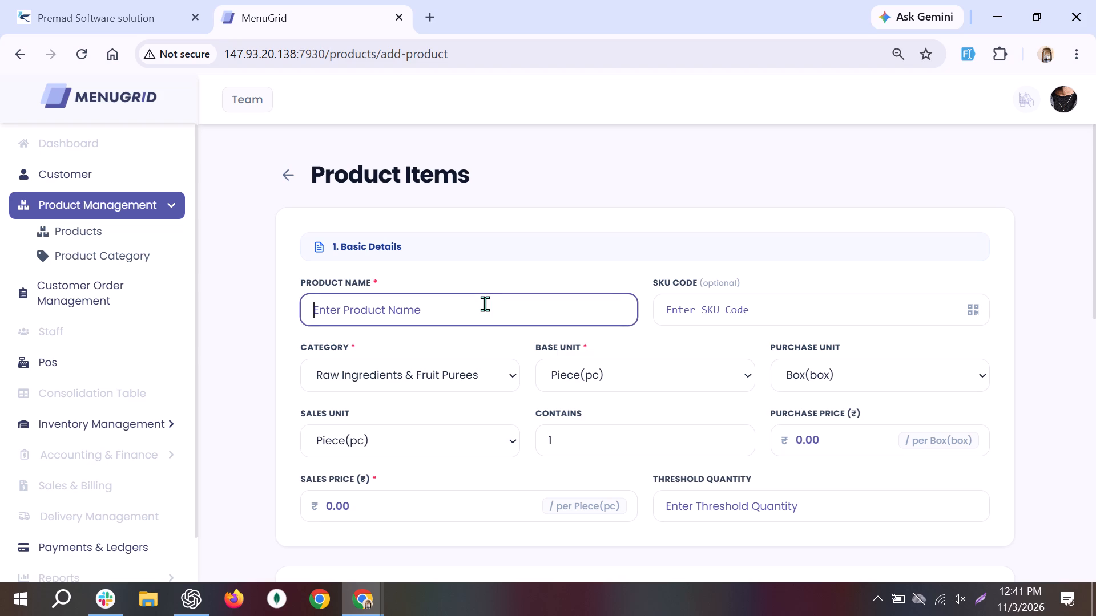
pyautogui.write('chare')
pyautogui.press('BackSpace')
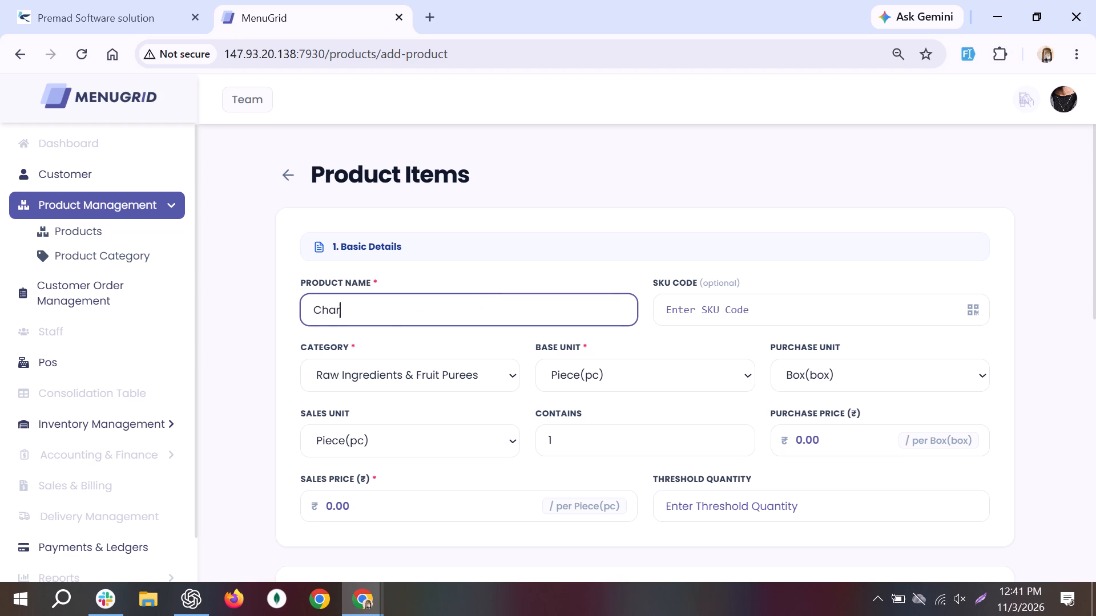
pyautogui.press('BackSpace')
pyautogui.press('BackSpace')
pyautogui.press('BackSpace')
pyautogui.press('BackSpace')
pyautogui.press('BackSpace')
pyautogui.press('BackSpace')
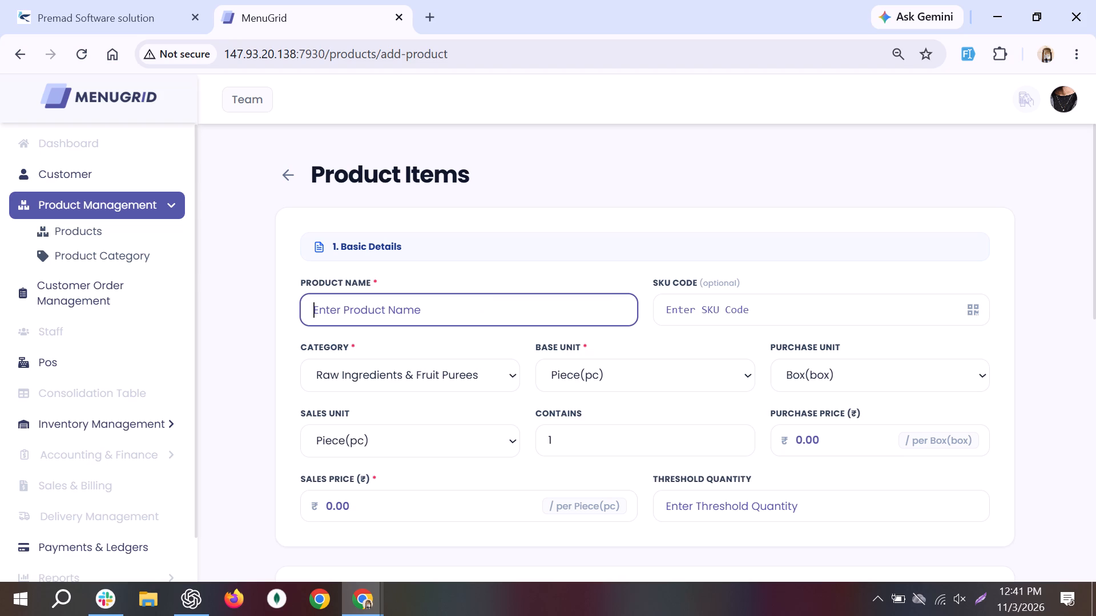
# Enter So as the beginning of the new product's name.
pyautogui.write('so')
pyautogui.press('u')
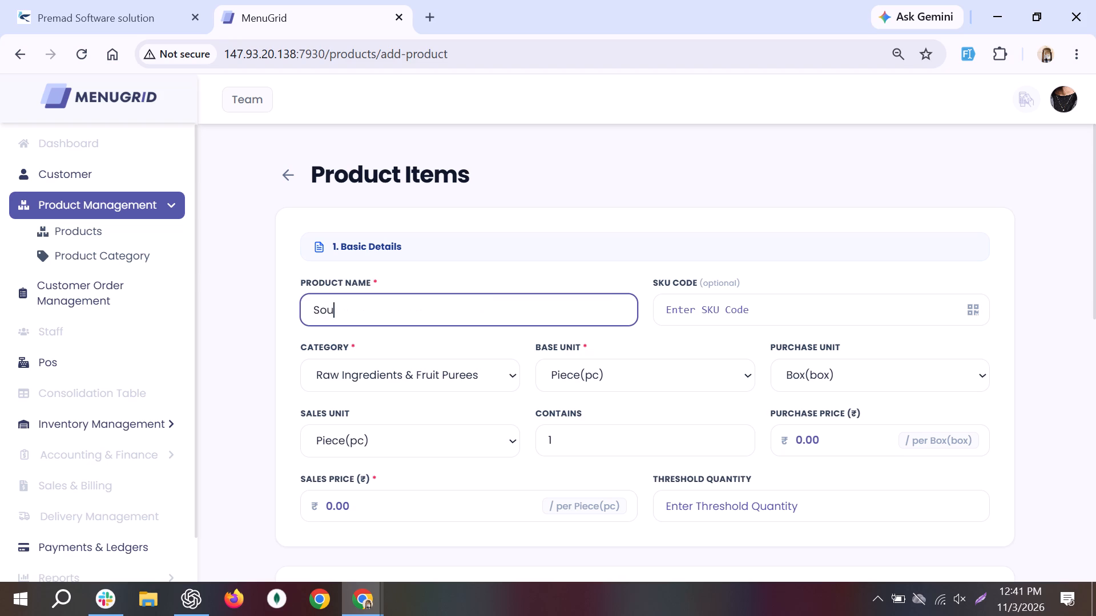
pyautogui.write('es')
pyautogui.press('BackSpace')
pyautogui.press('BackSpace')
pyautogui.press('BackSpace')
pyautogui.press('BackSpace')
pyautogui.write('ouses')
pyautogui.press('BackSpace')
pyautogui.press('BackSpace')
pyautogui.press('BackSpace')
pyautogui.press('BackSpace')
pyautogui.click(421, 21)
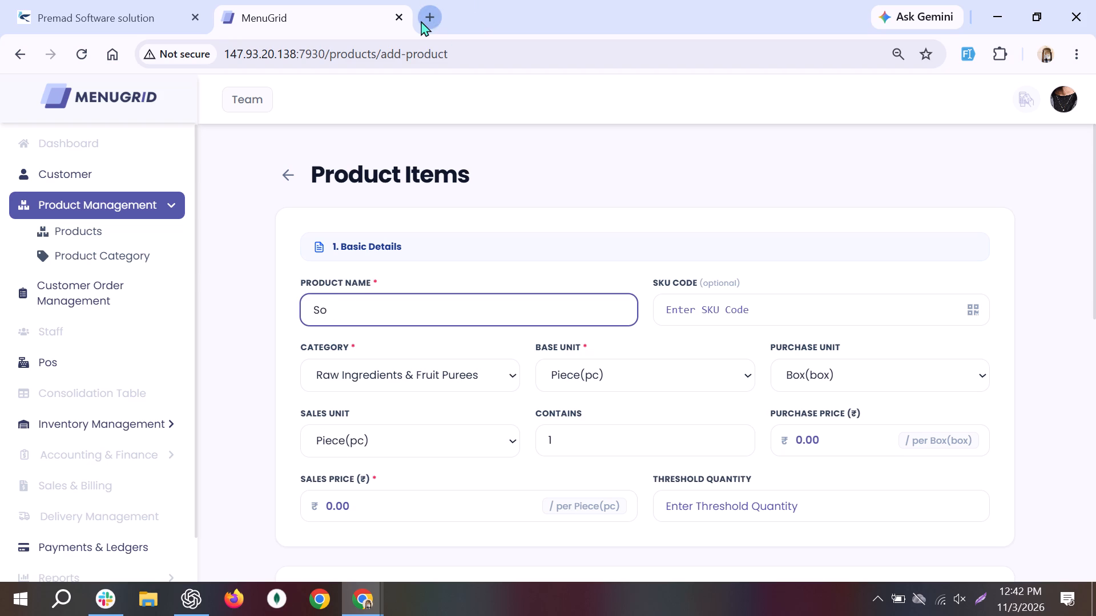
pyautogui.write('sou')
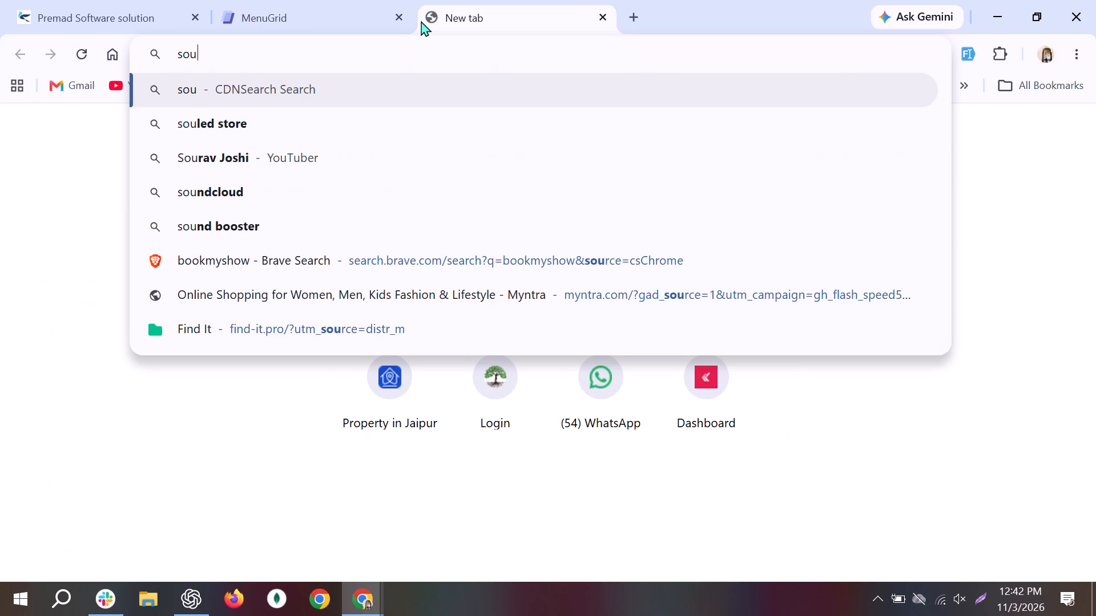
pyautogui.press('e')
pyautogui.press('BackSpace')
pyautogui.press('BackSpace')
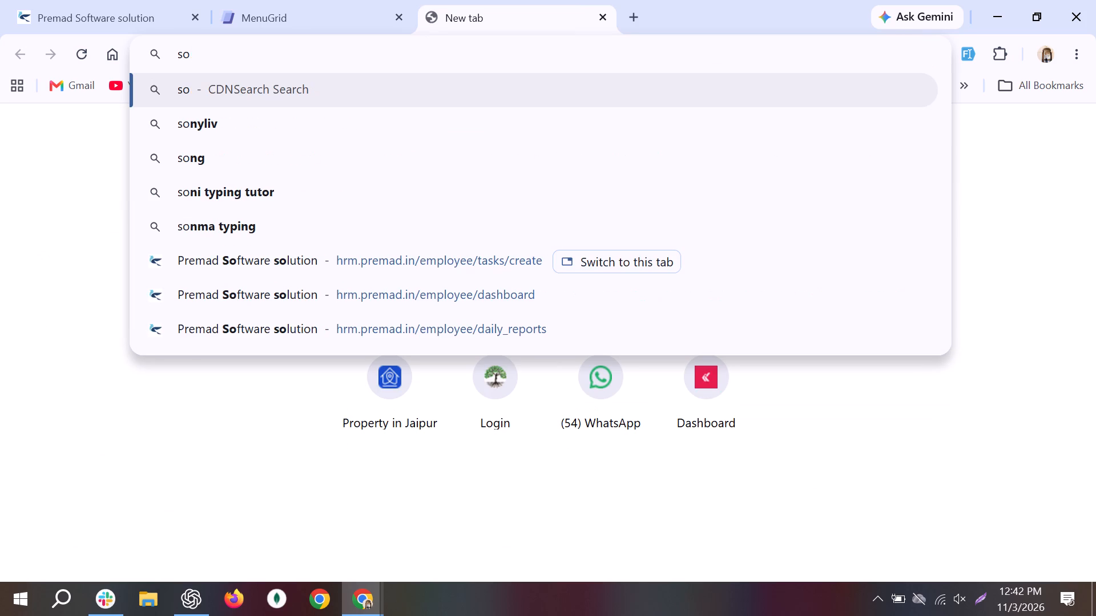
pyautogui.press('u')
pyautogui.press('c')
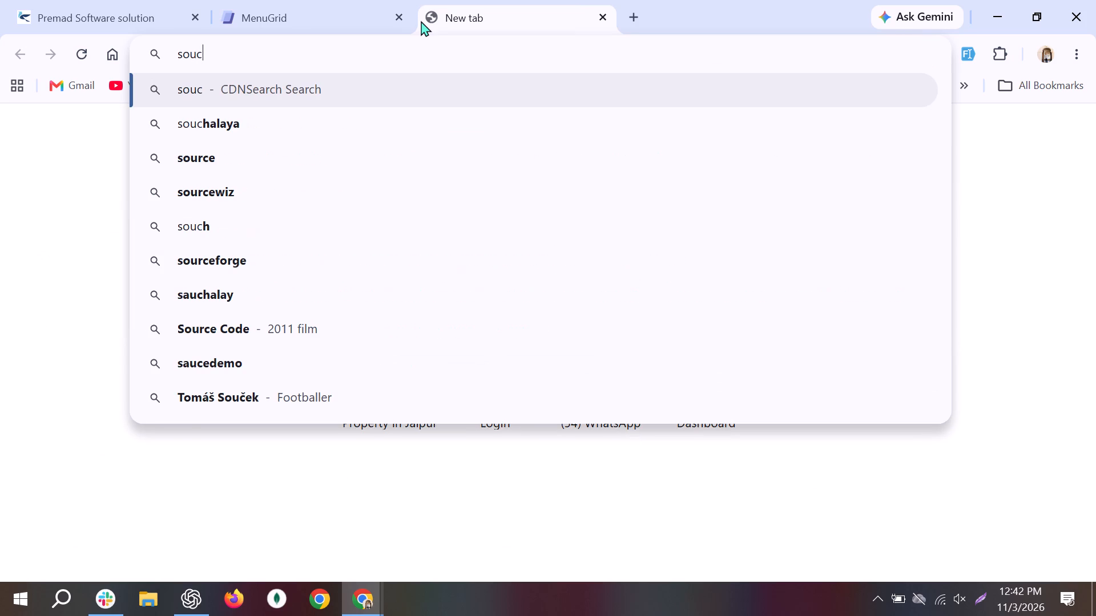
pyautogui.press('BackSpace')
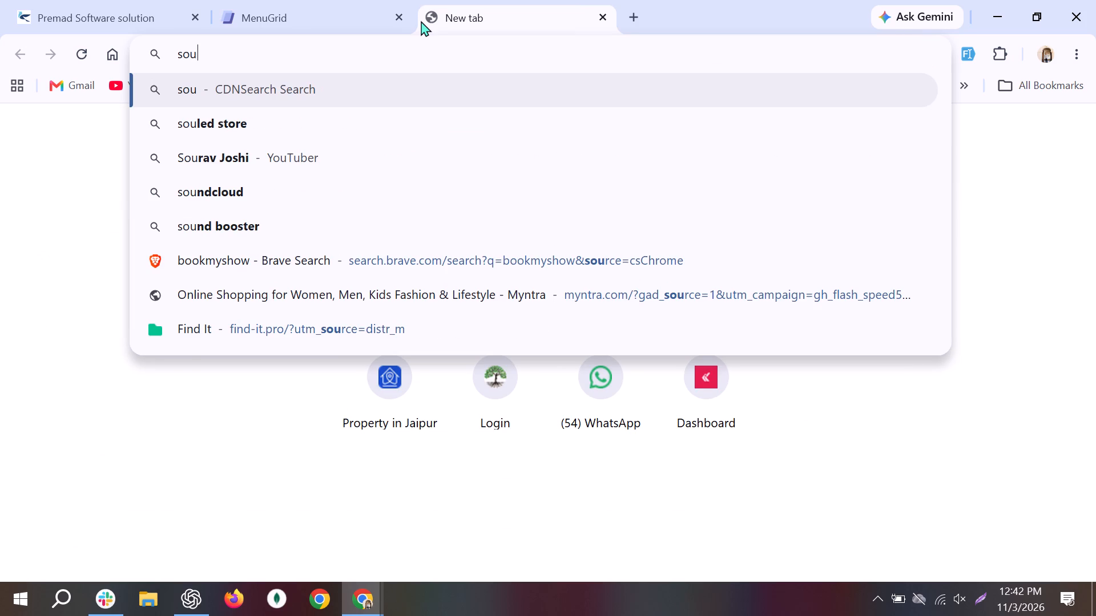
pyautogui.press('c')
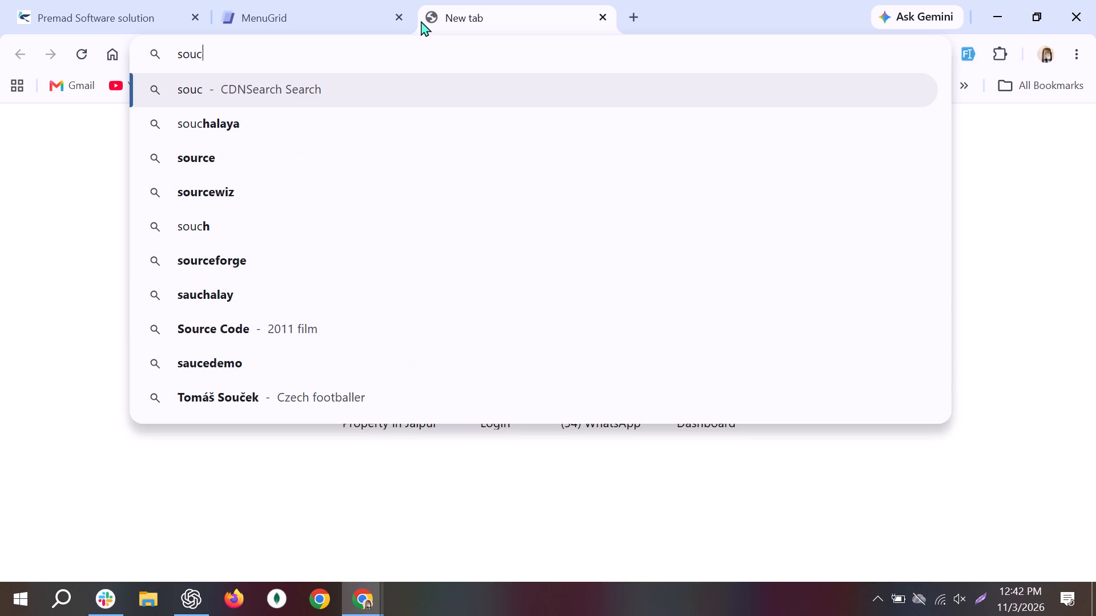
pyautogui.press('e')
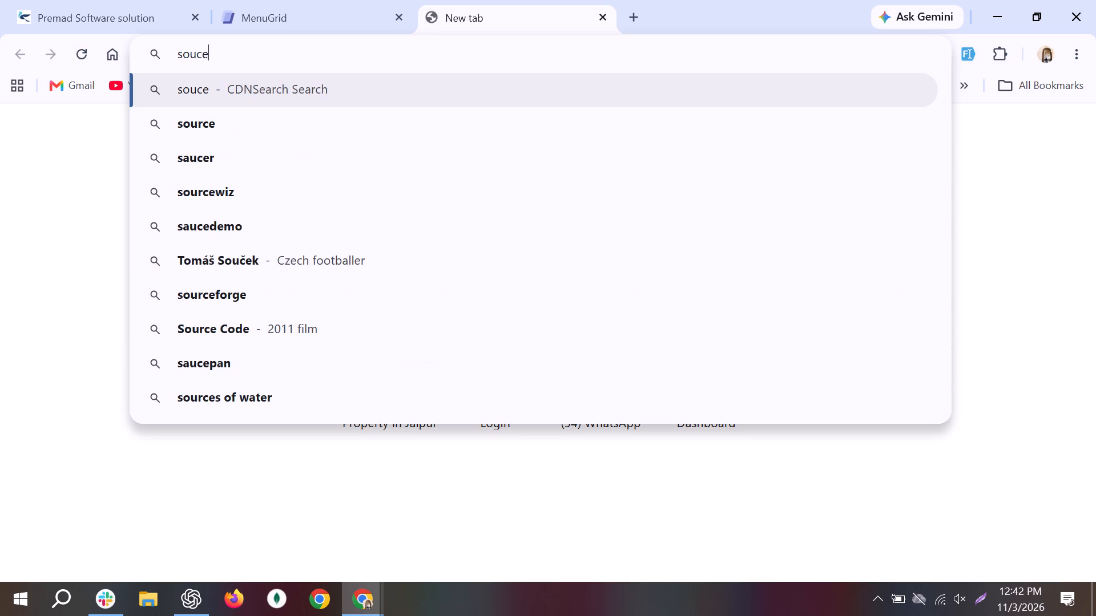
pyautogui.press('BackSpace')
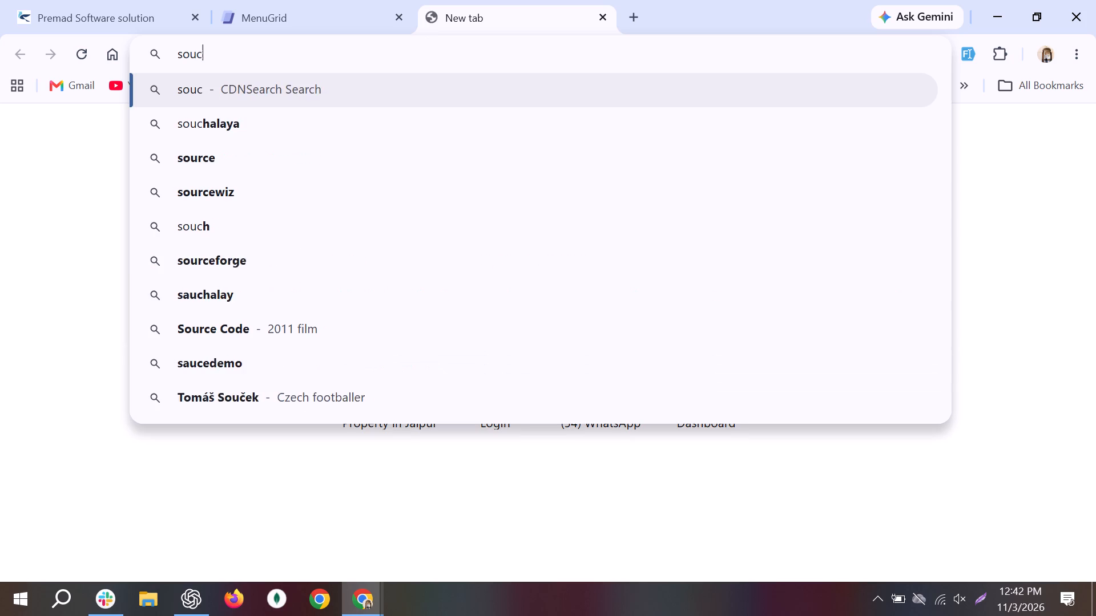
pyautogui.press('BackSpace')
pyautogui.press('BackSpace')
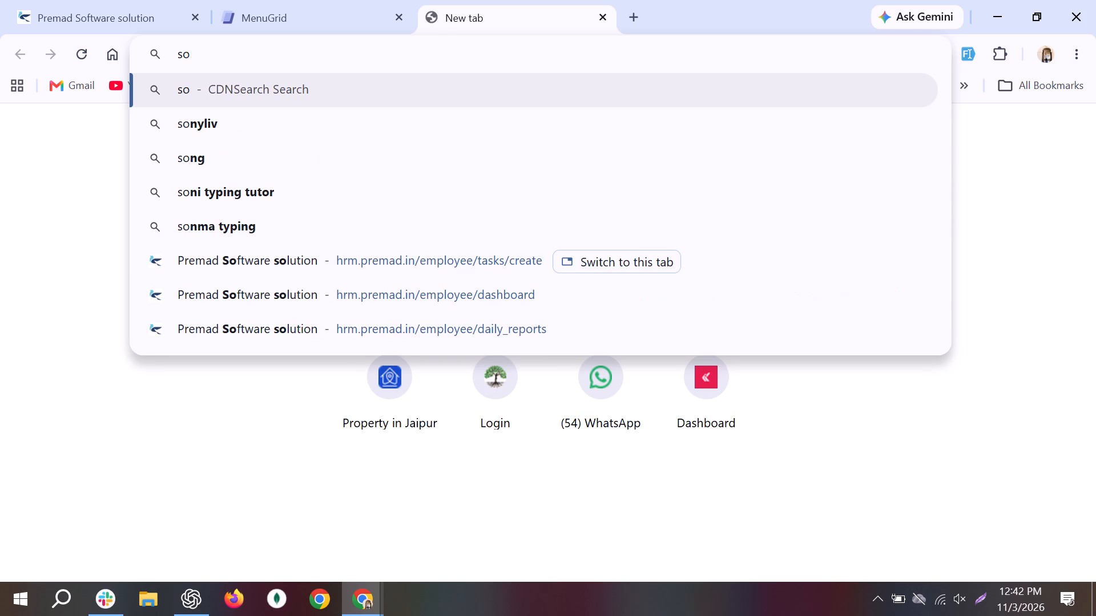
pyautogui.press('u')
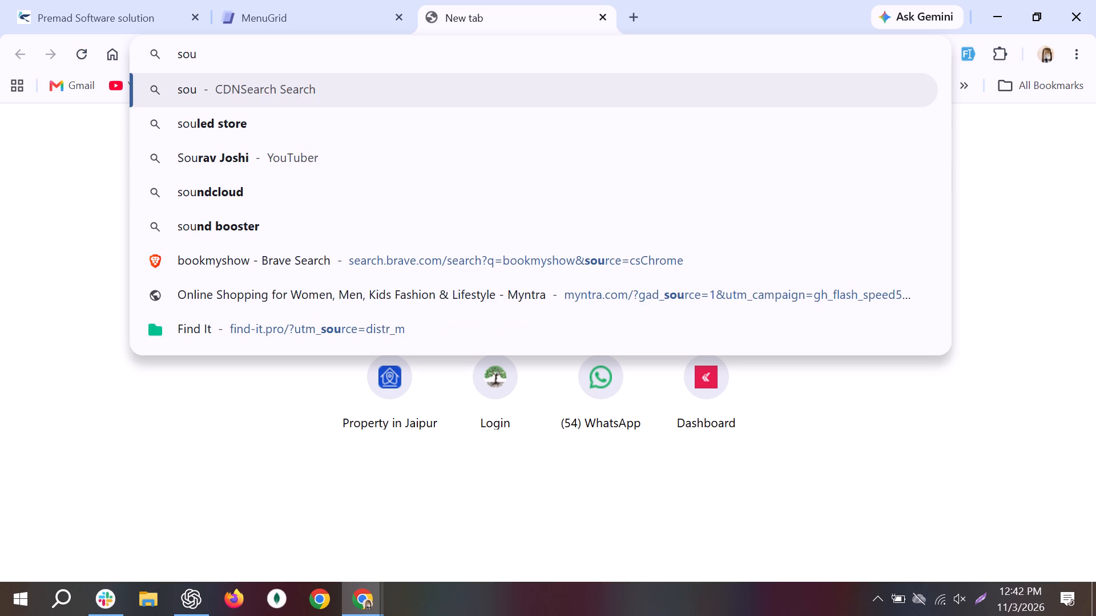
pyautogui.press('s')
pyautogui.press('e')
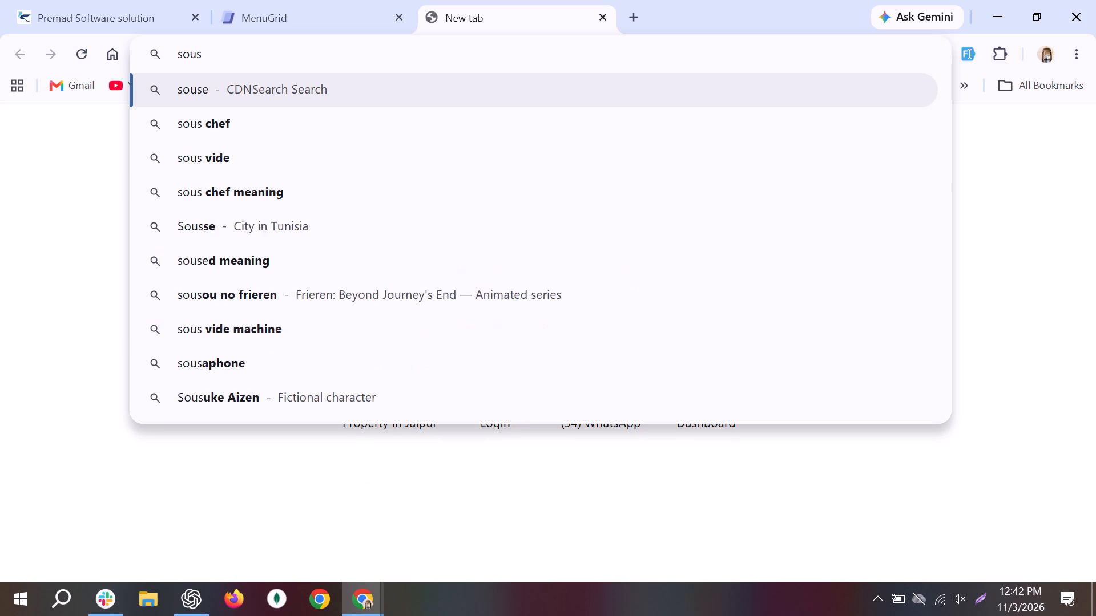
pyautogui.press('BackSpace')
pyautogui.press('BackSpace')
pyautogui.press('BackSpace')
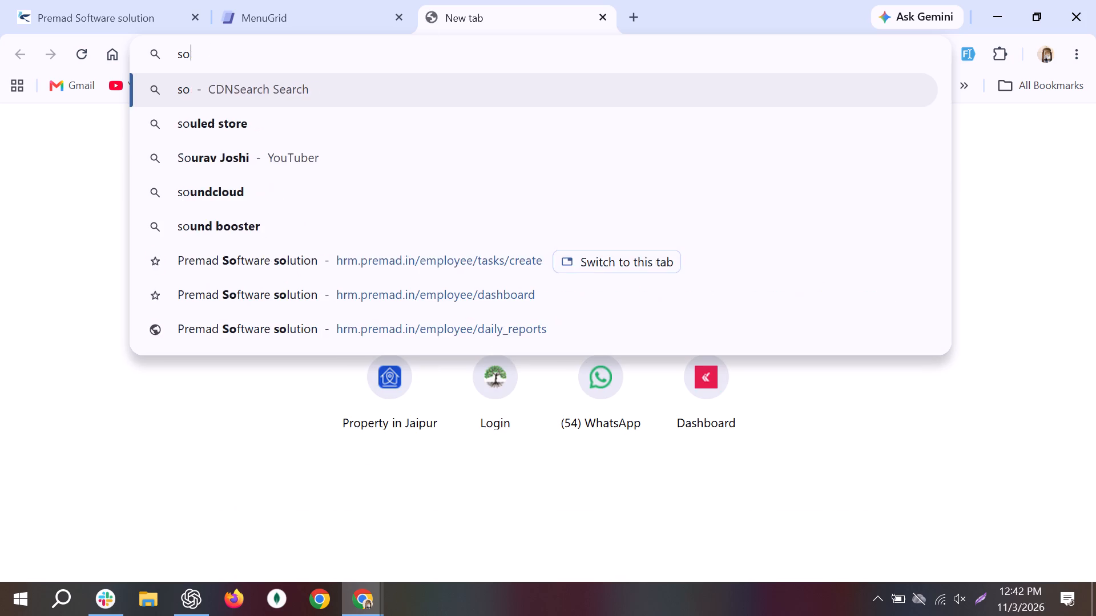
pyautogui.press('BackSpace')
pyautogui.press('BackSpace')
pyautogui.write('so')
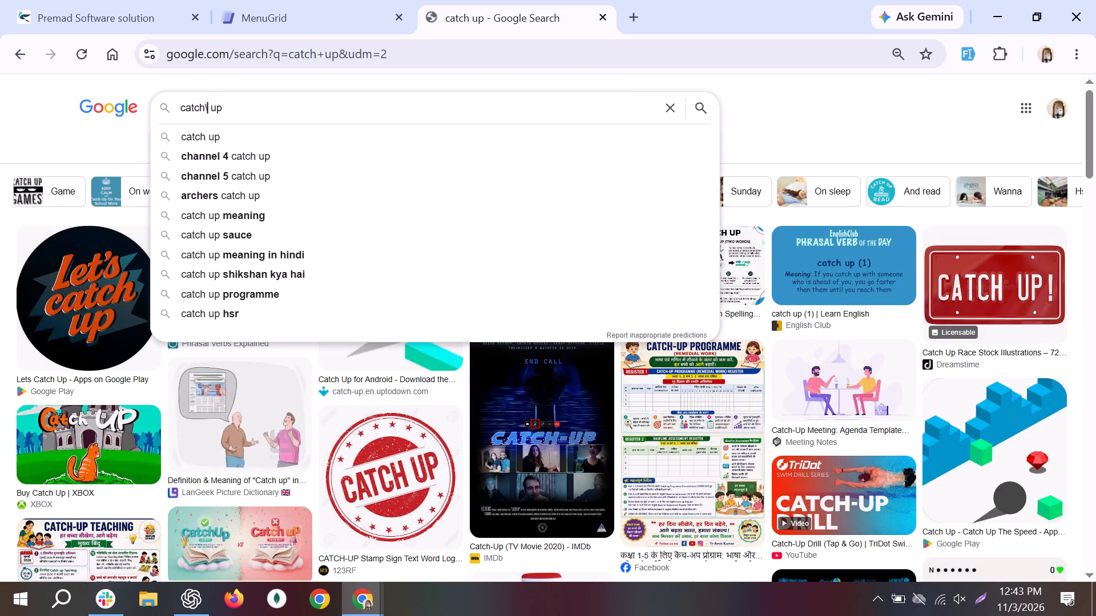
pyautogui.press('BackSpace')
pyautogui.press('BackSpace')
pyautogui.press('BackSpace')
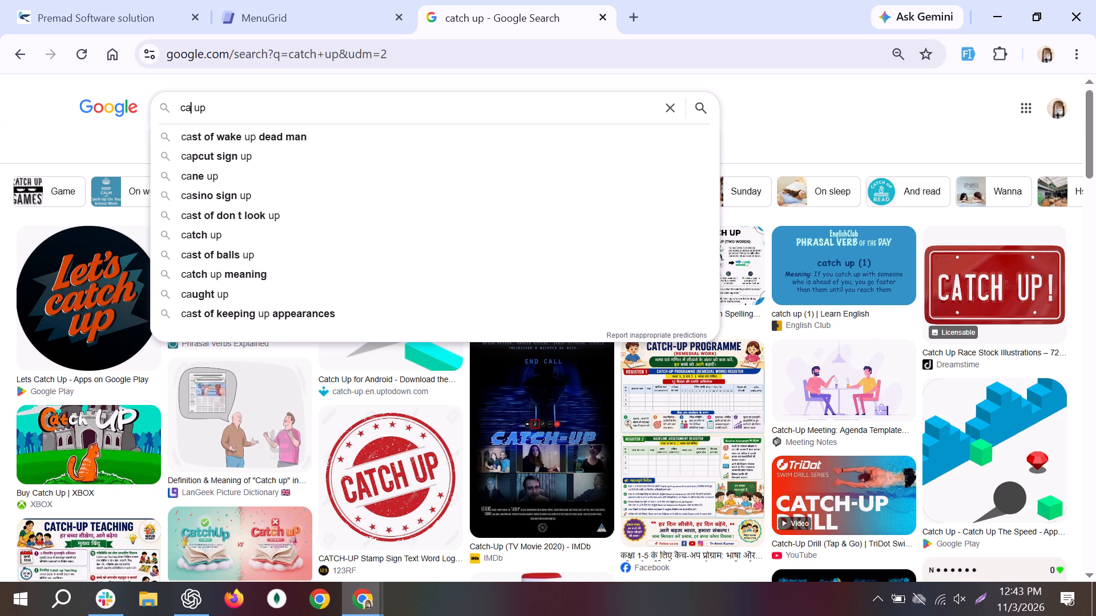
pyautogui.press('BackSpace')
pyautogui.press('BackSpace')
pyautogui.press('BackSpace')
pyautogui.write('tom')
pyautogui.press('o')
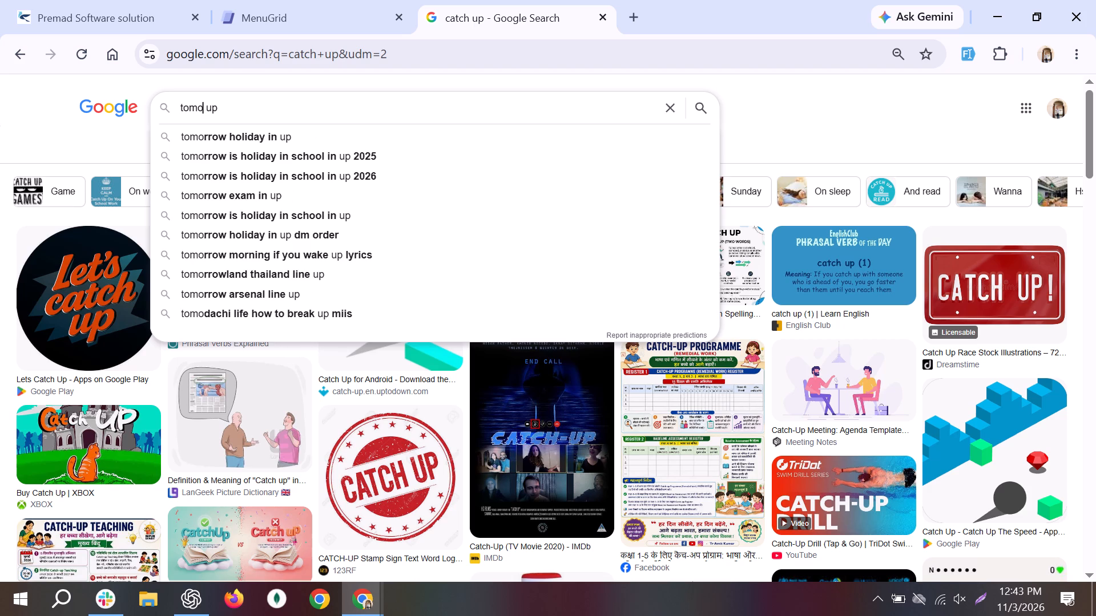
pyautogui.press('t')
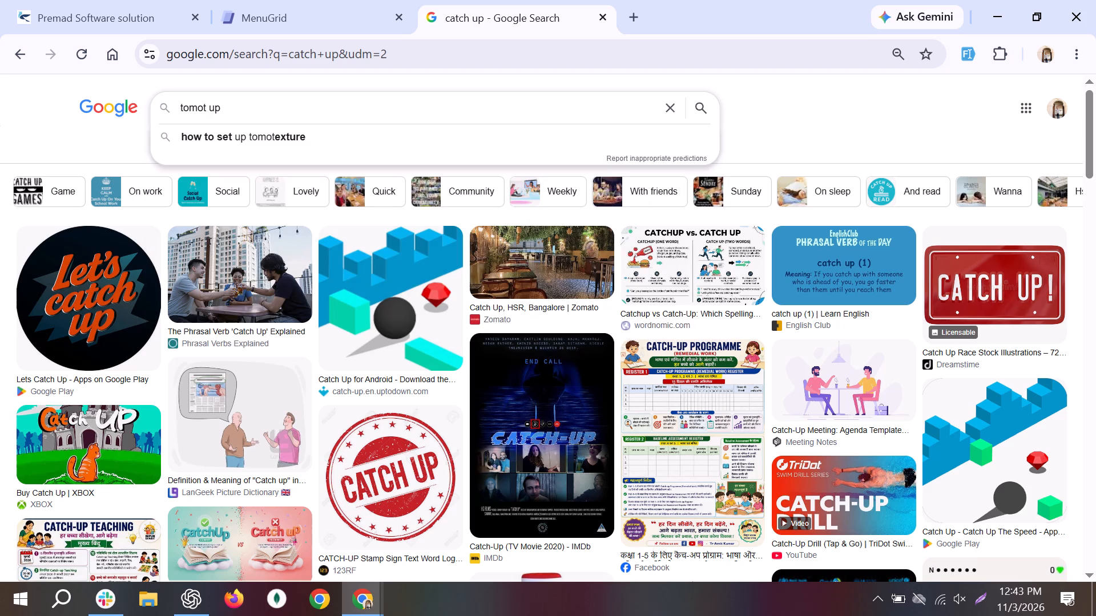
pyautogui.press('a')
pyautogui.press('BackSpace')
pyautogui.press('BackSpace')
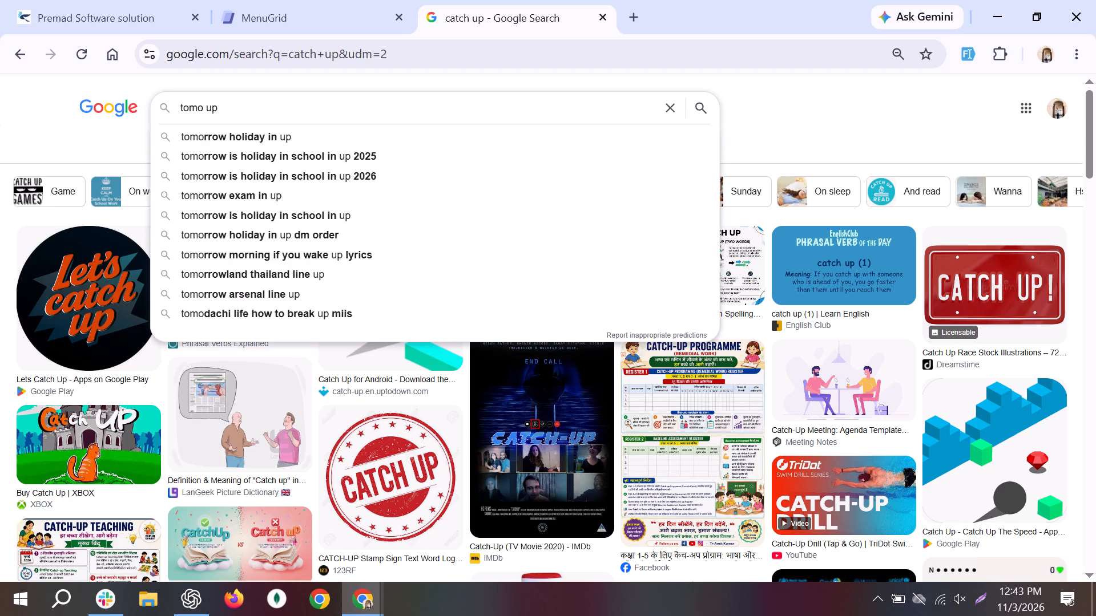
pyautogui.press('BackSpace')
pyautogui.write('ato')
pyautogui.press('space')
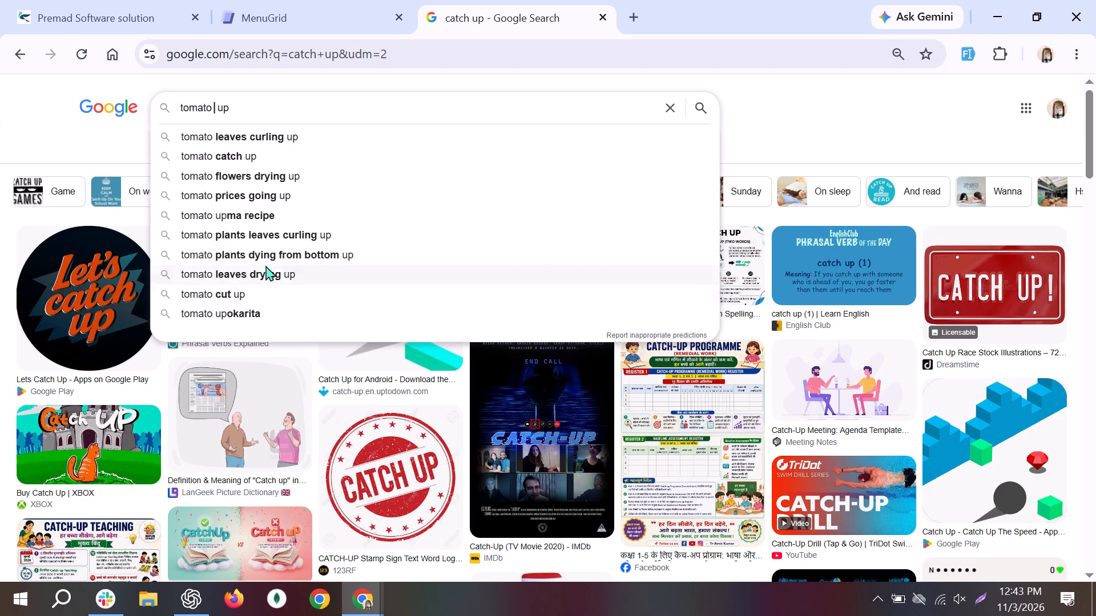
pyautogui.click(368, 155)
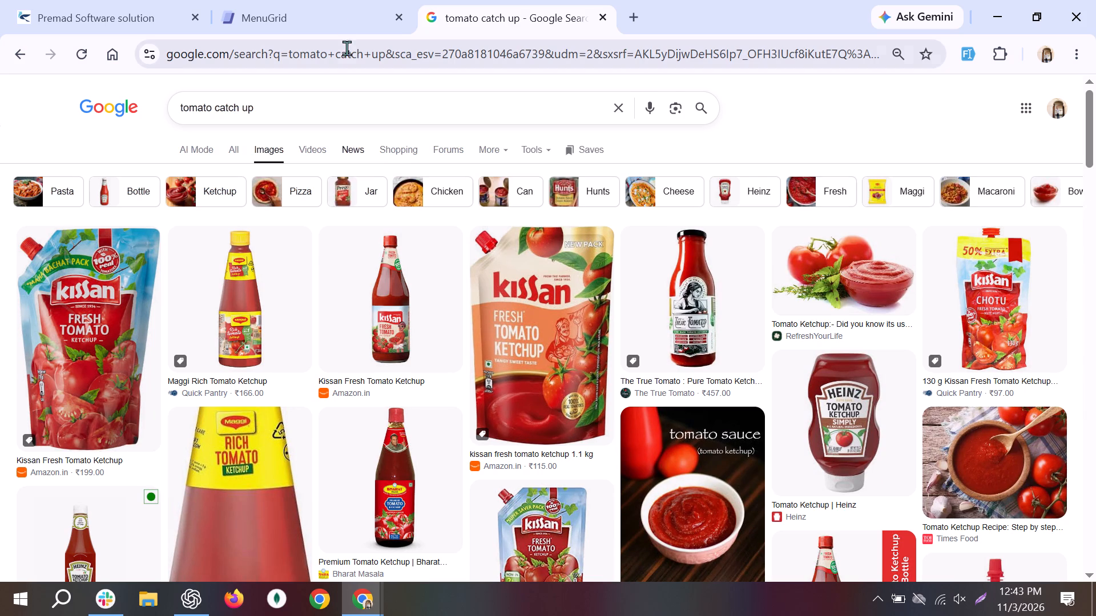
# Return to MenuGrid and replace the new product's name with Tomato Ketchup, checking the spelling against the image search results.
pyautogui.click(319, 0)
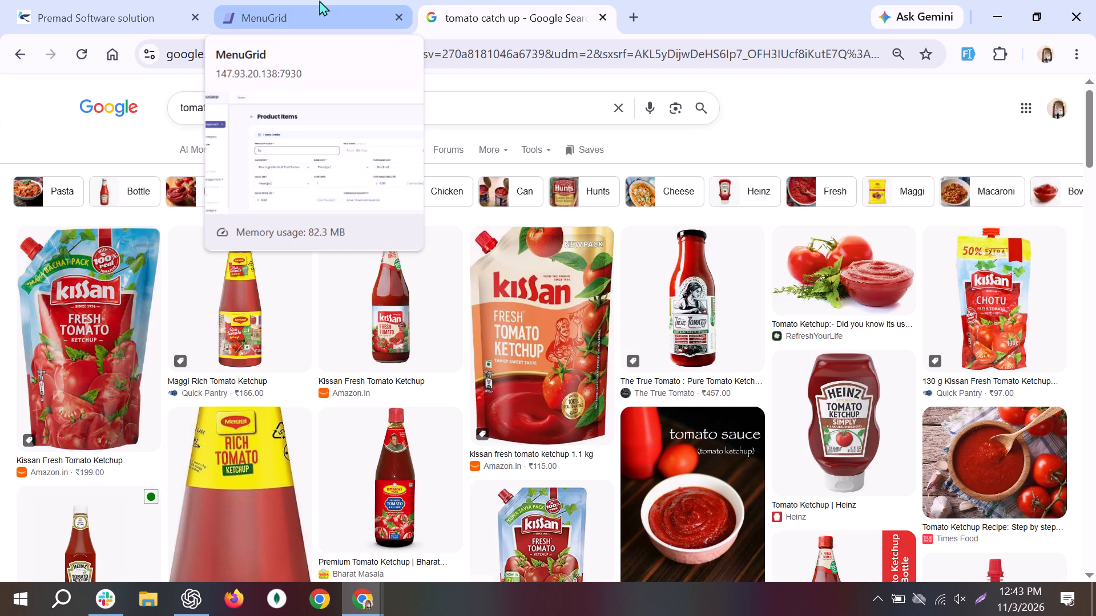
pyautogui.press('BackSpace')
pyautogui.press('BackSpace')
pyautogui.press('BackSpace')
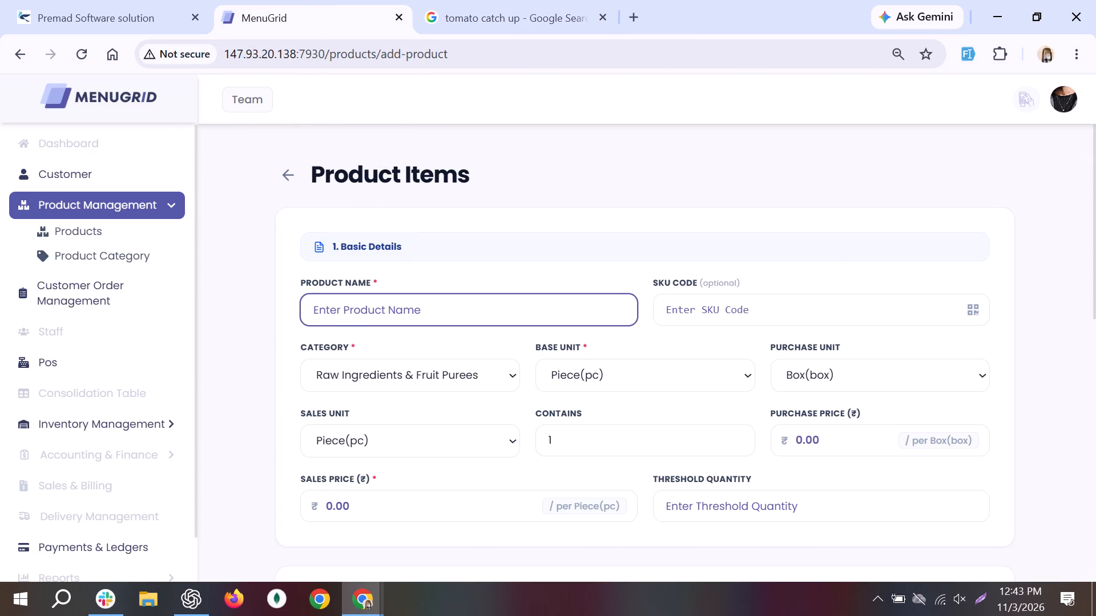
pyautogui.write('to')
pyautogui.write('mato ket')
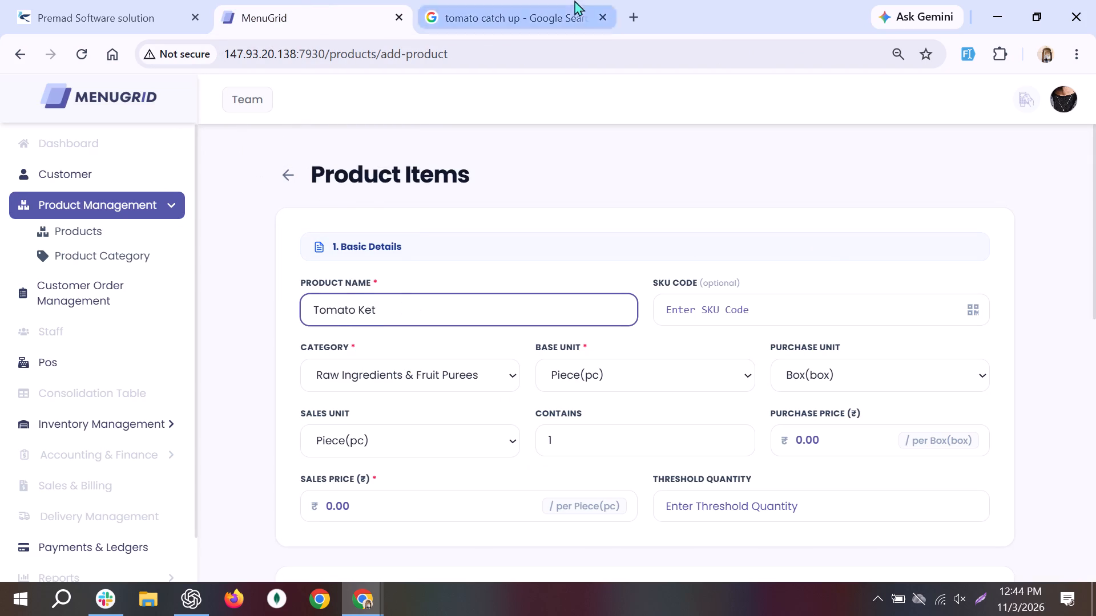
pyautogui.click(554, 1)
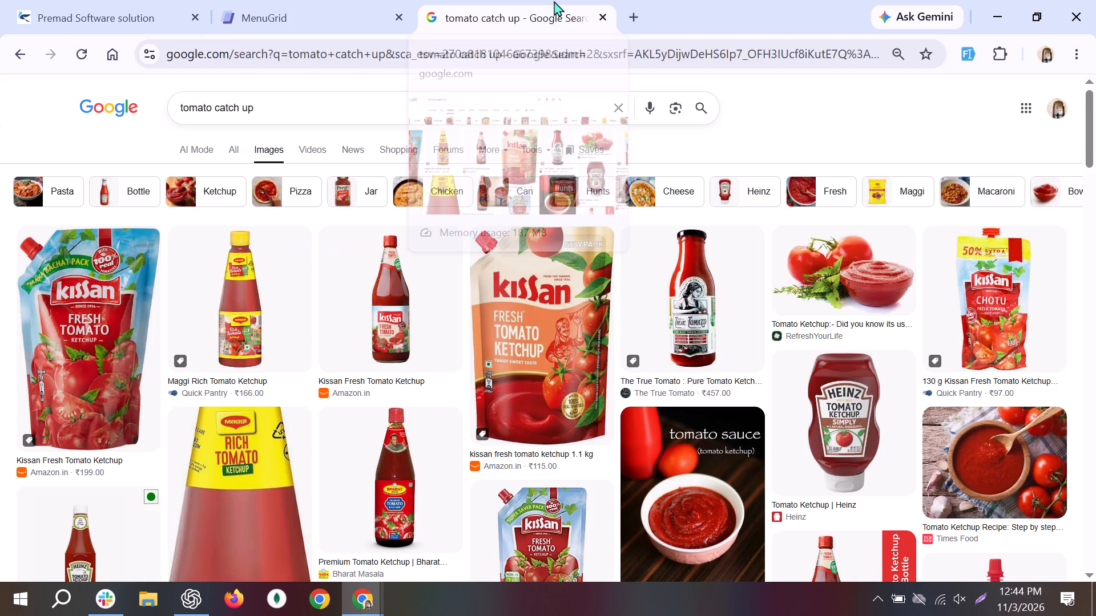
pyautogui.click(336, 0)
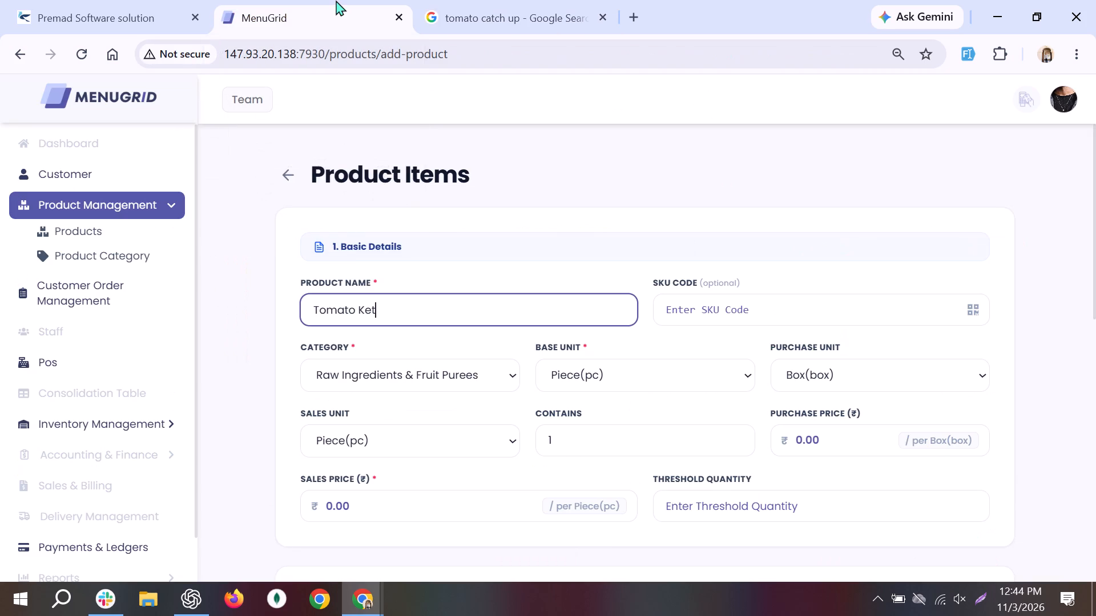
pyautogui.write('ch')
pyautogui.press('u')
pyautogui.press('p')
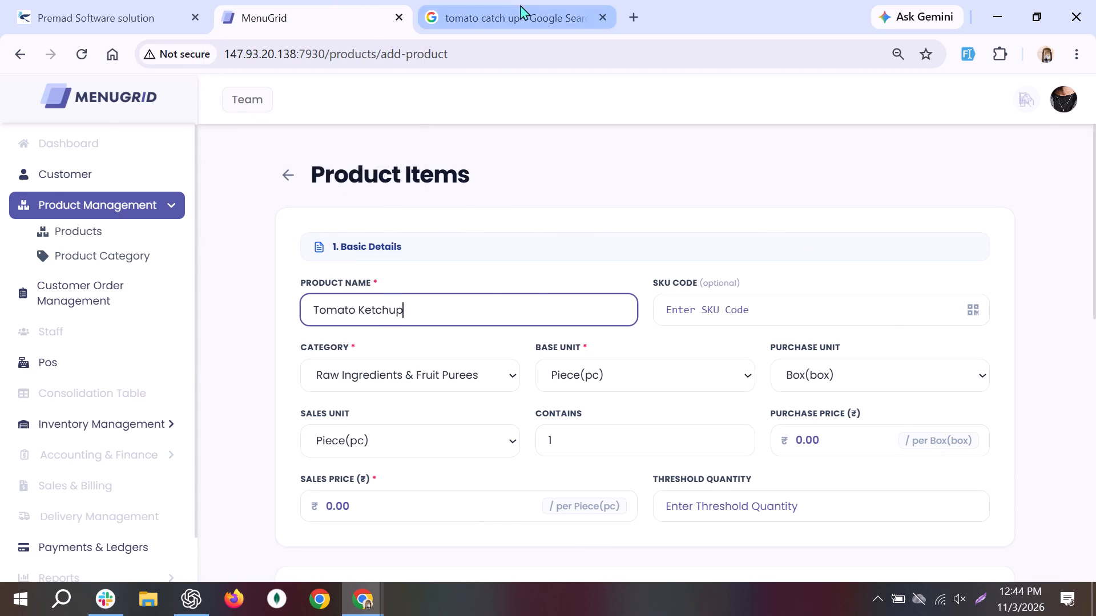
pyautogui.click(520, 5)
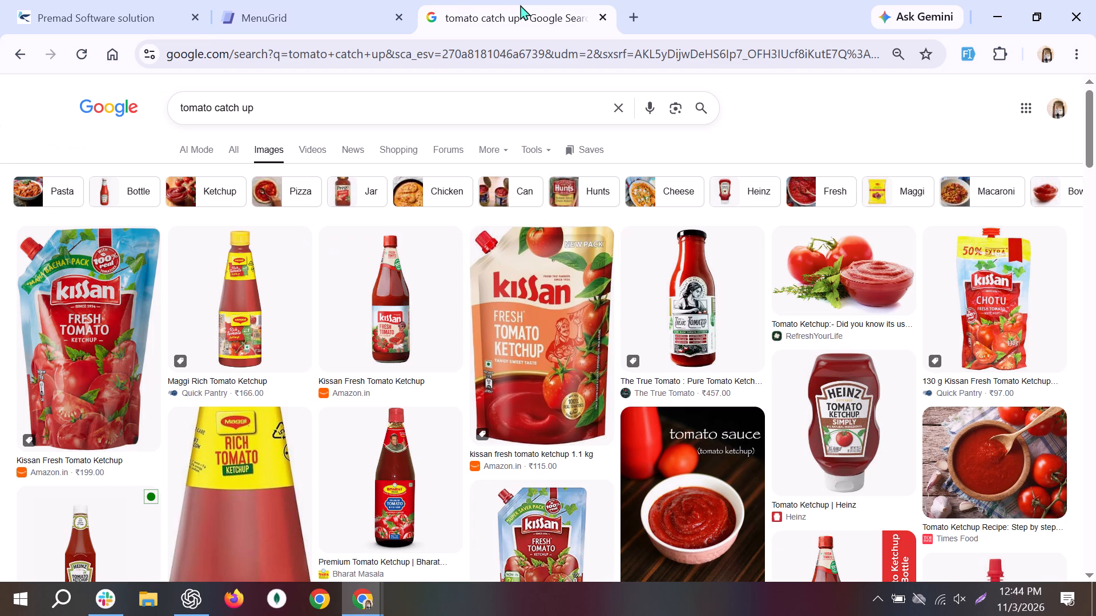
pyautogui.click(321, 0)
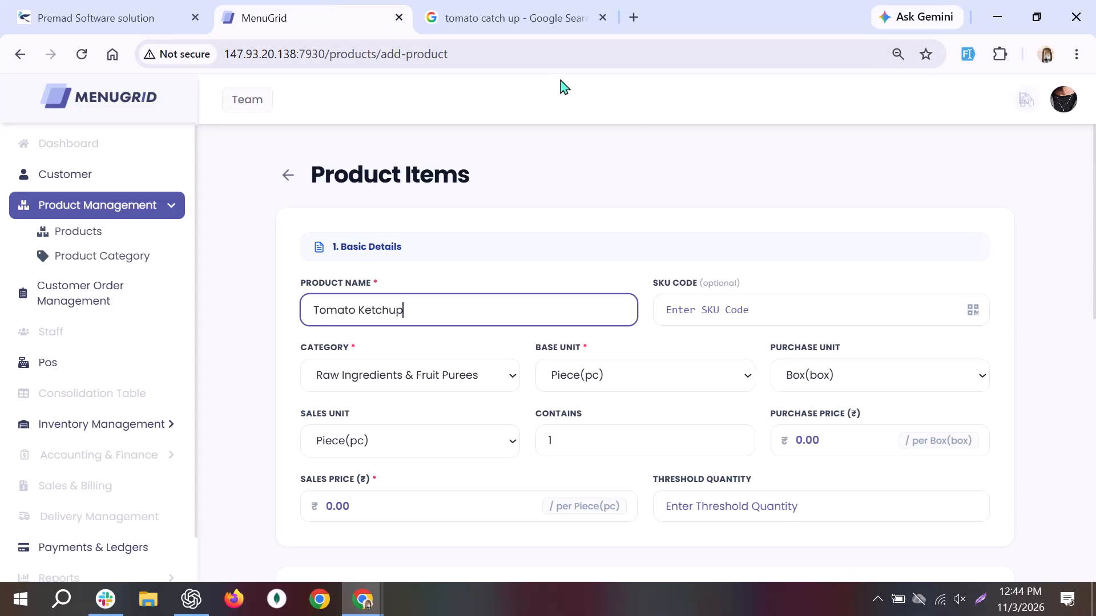
# Enter KETCHUP-099 as the Tomato Ketchup product's SKU code.
pyautogui.click(756, 321)
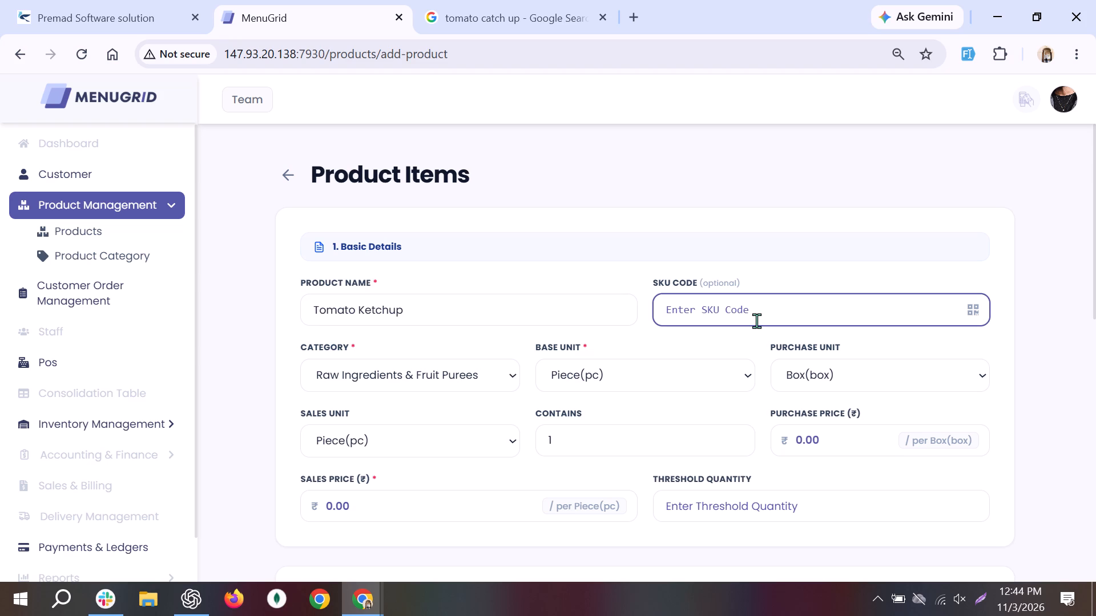
pyautogui.write('key')
pyautogui.press('BackSpace')
pyautogui.press('t')
pyautogui.write('ch')
pyautogui.write('up')
pyautogui.press('-')
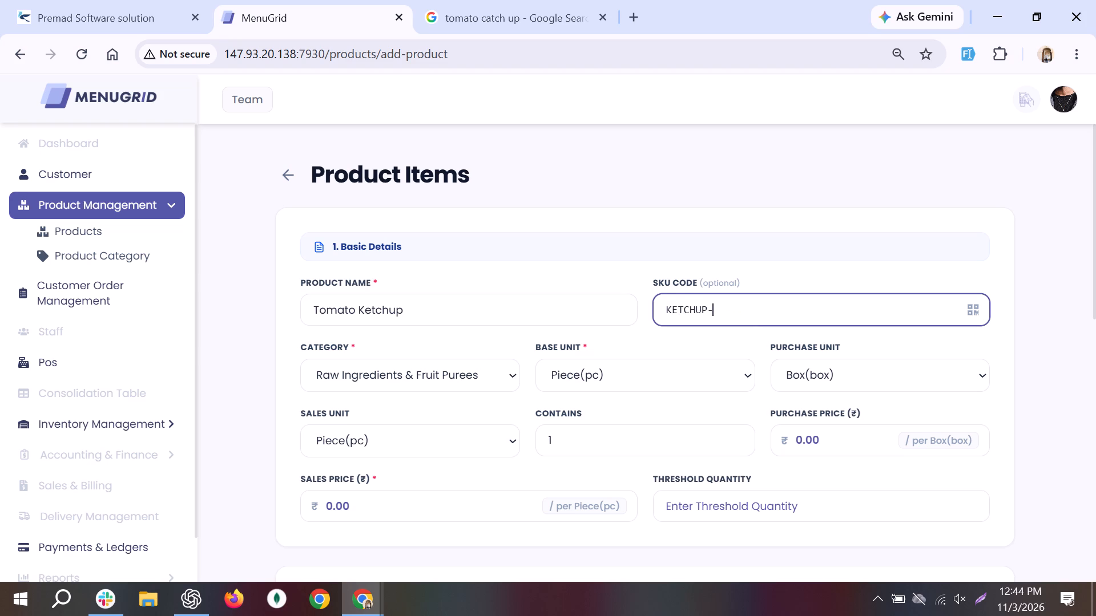
pyautogui.write('91')
pyautogui.press('BackSpace')
pyautogui.press('BackSpace')
pyautogui.write('099')
# Set the product's category to Bakery Premixes and its base unit to Kilogram(kg).
pyautogui.click(478, 372)
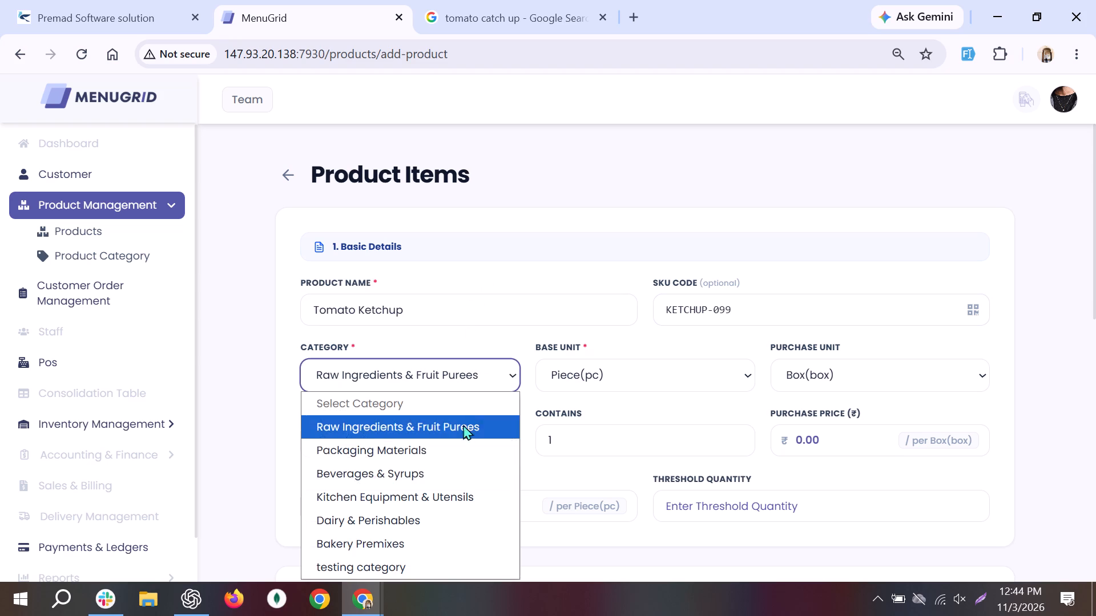
pyautogui.scroll(-1, 522, 463)
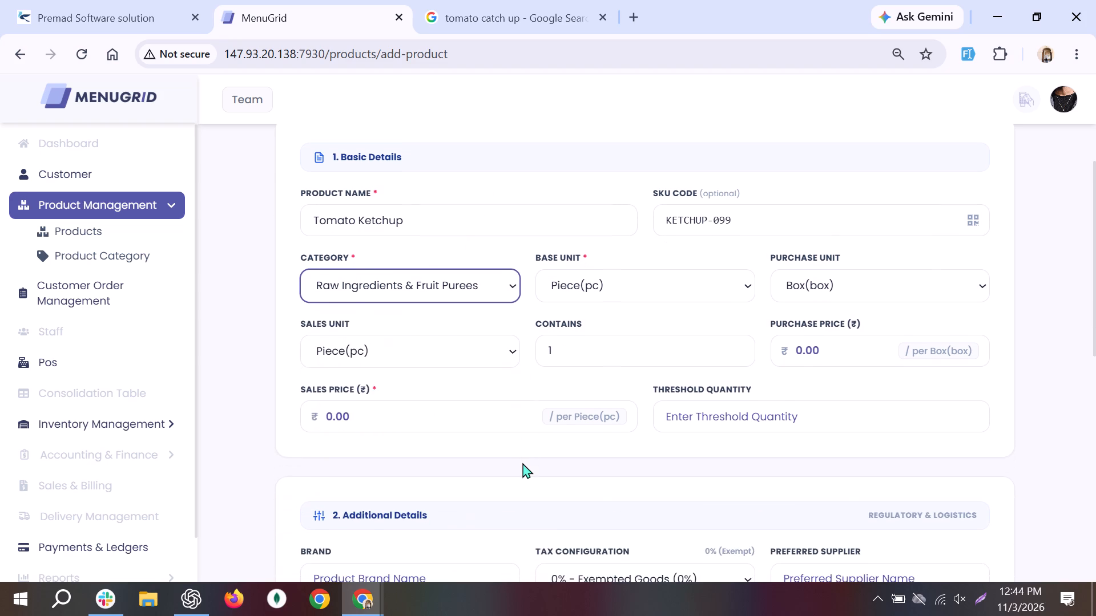
pyautogui.click(461, 284)
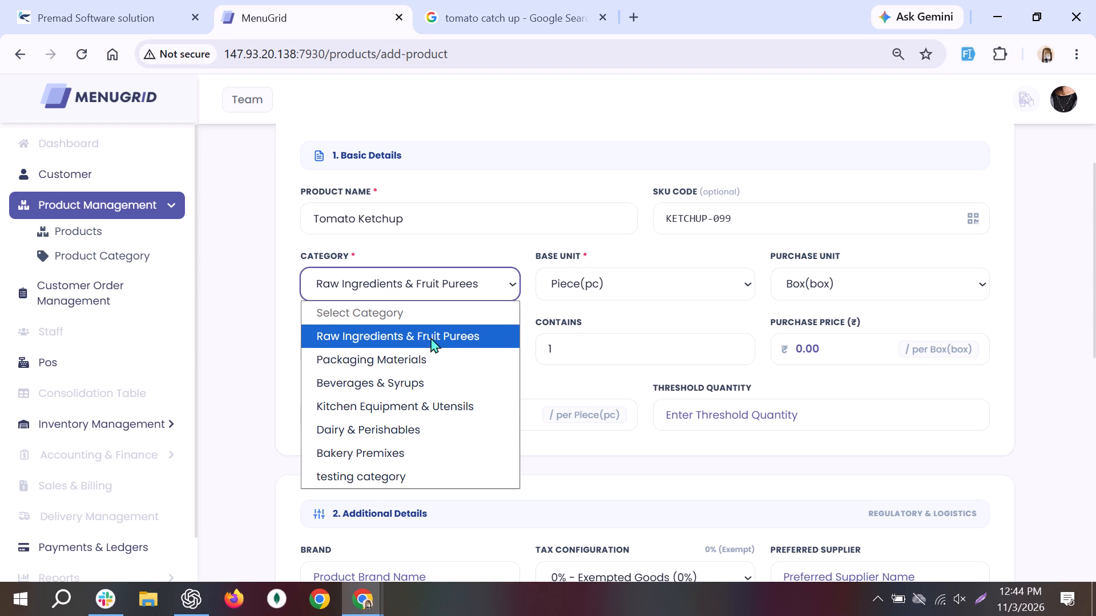
pyautogui.click(420, 447)
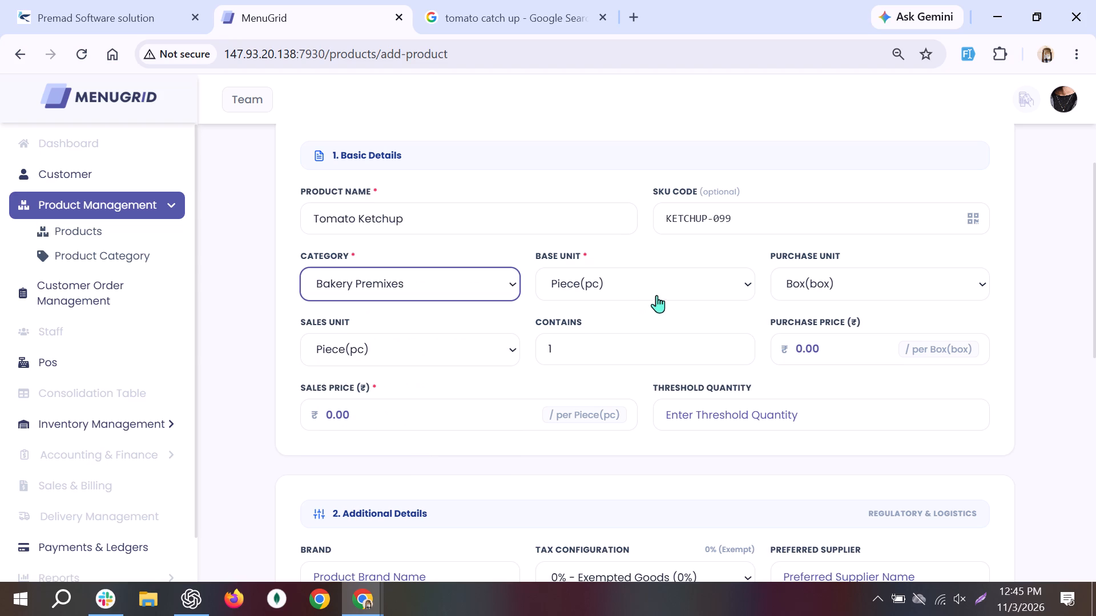
pyautogui.click(735, 279)
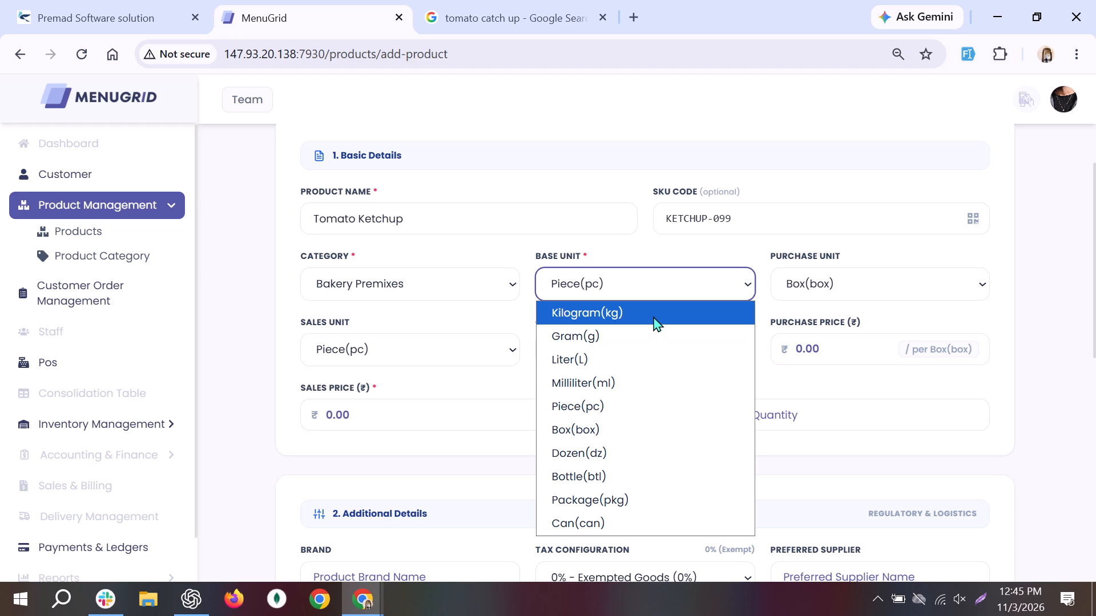
pyautogui.click(653, 316)
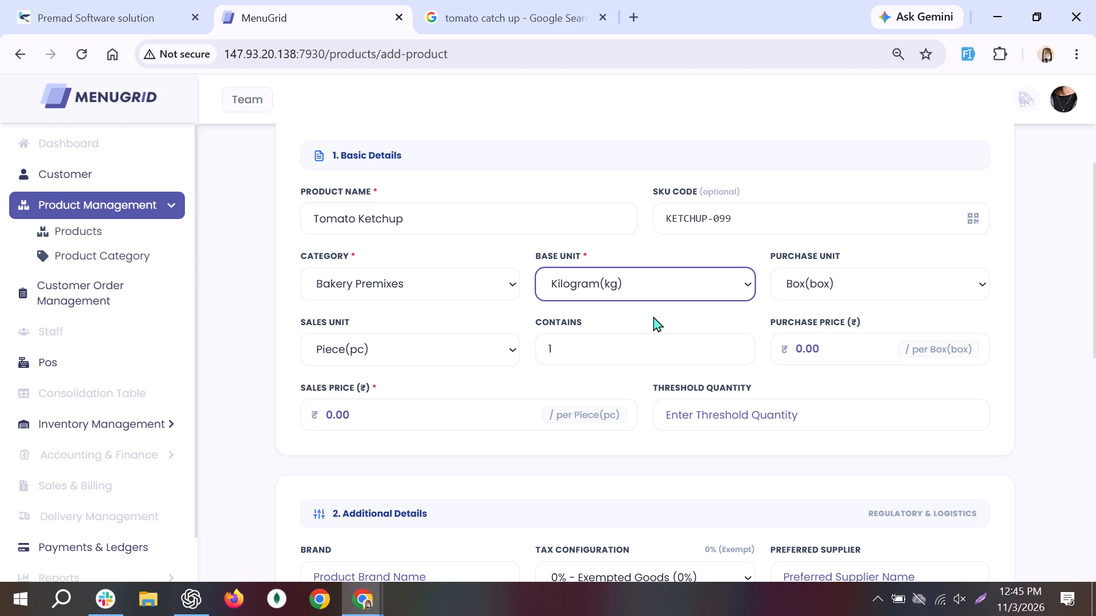
pyautogui.press('`')
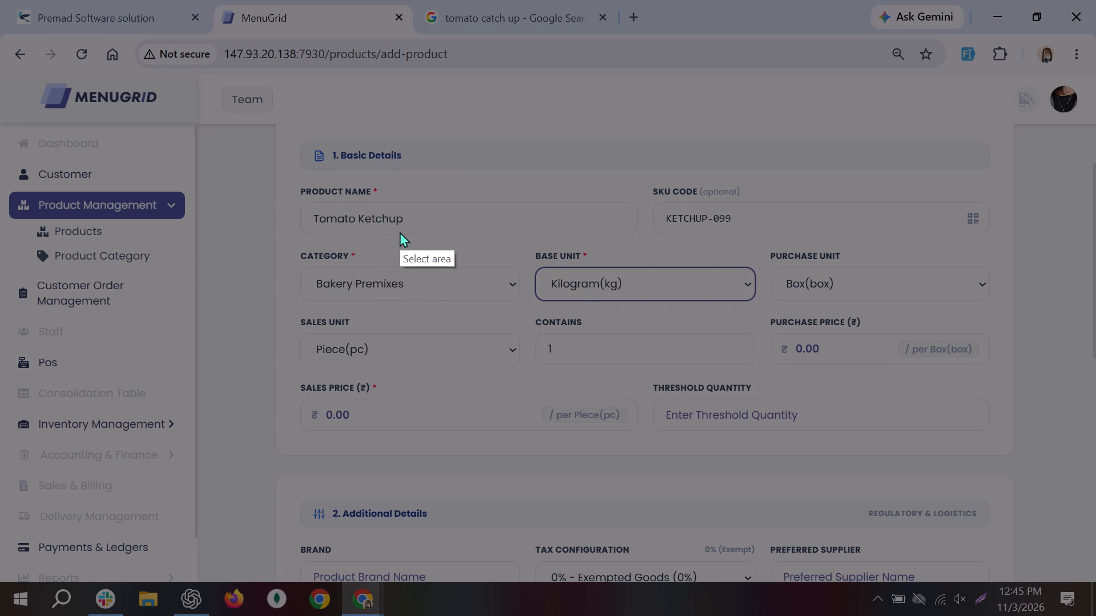
pyautogui.hotkey('ctrl', 'x')
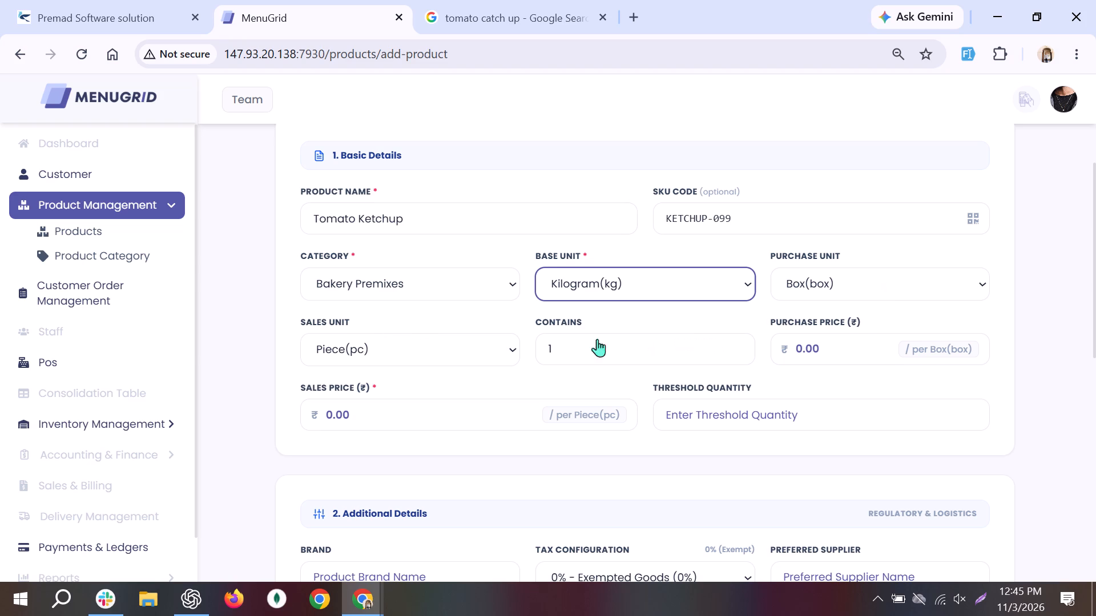
# Set the purchase price to ₹89.22 per box and the sales price to ₹95.22 per piece.
pyautogui.click(843, 359)
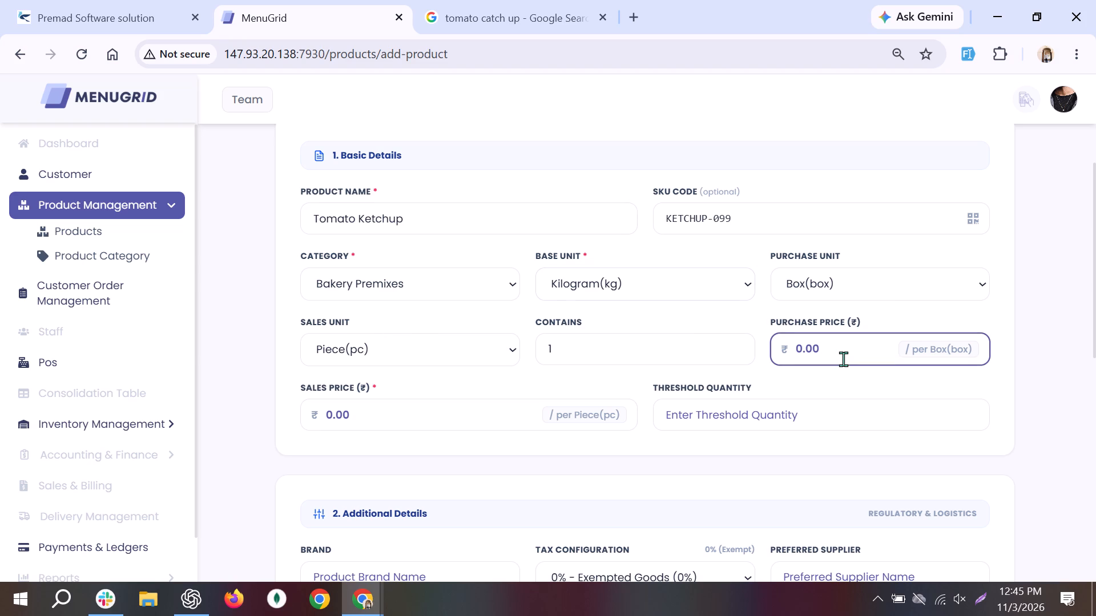
pyautogui.write('89')
pyautogui.write('.22')
pyautogui.click(373, 419)
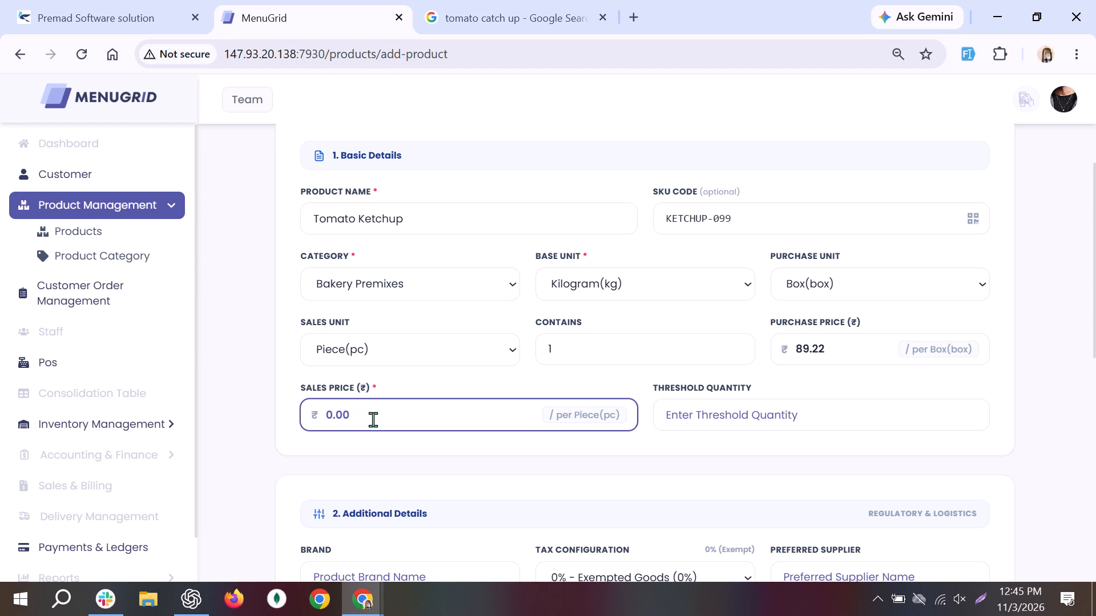
pyautogui.write('95')
pyautogui.write('.22')
# Set the product's threshold quantity to 15.
pyautogui.click(771, 419)
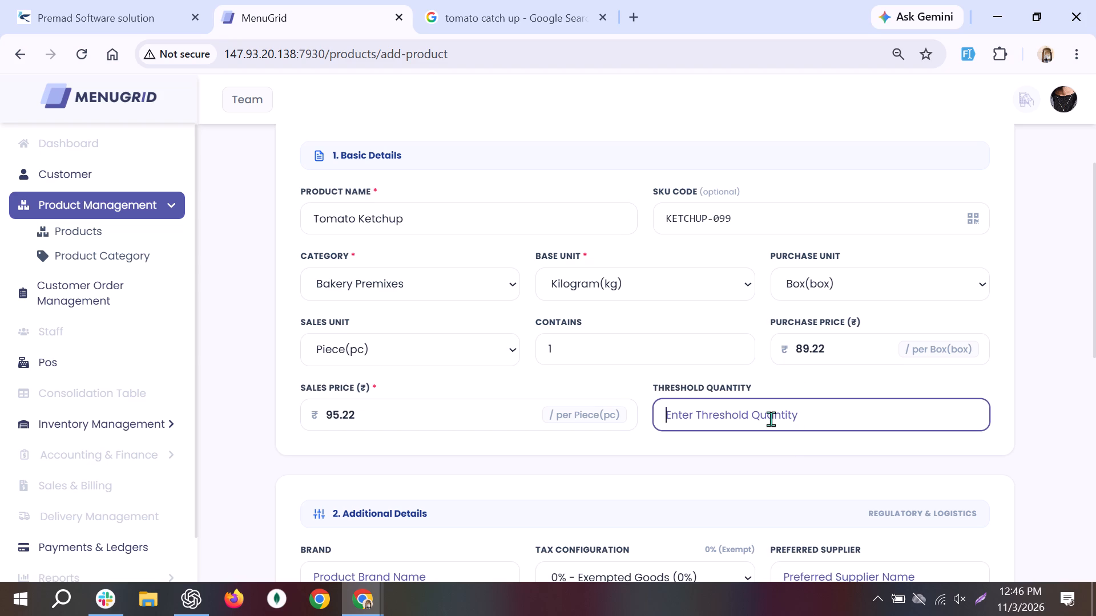
pyautogui.write('15')
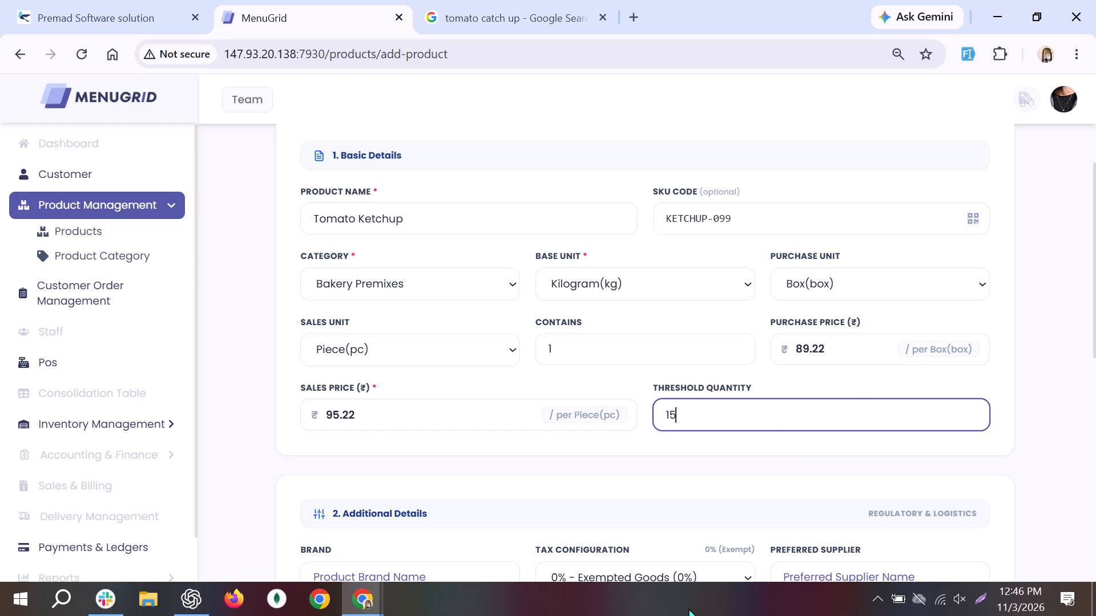
pyautogui.click(799, 485)
# Enter kissan ketchup as the product's brand, checking the brand in the tomato ketchup image results.
pyautogui.scroll(-2, 799, 485)
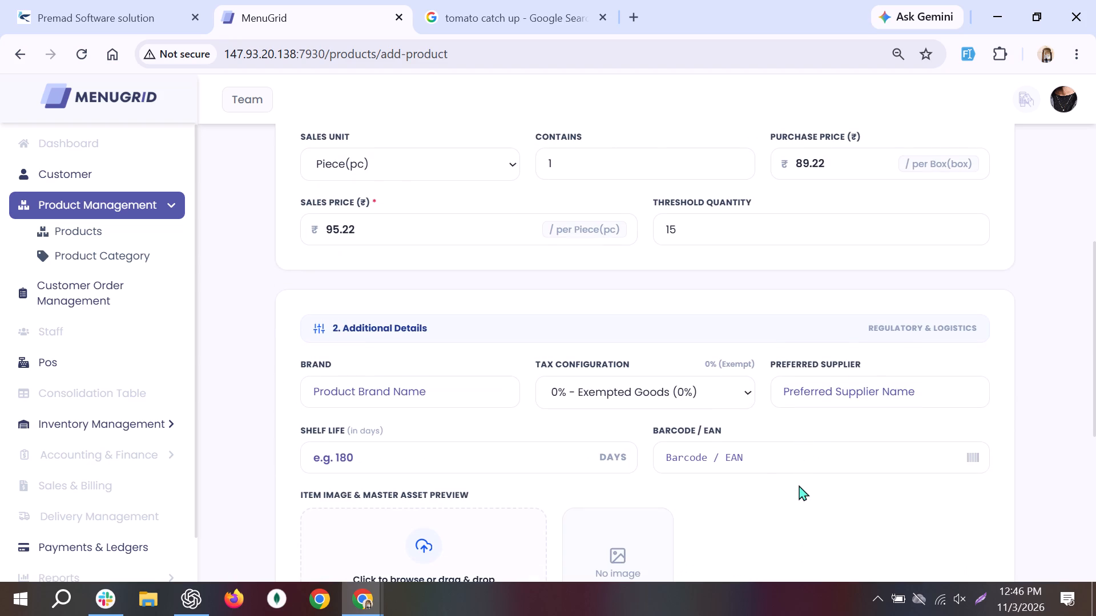
pyautogui.click(403, 395)
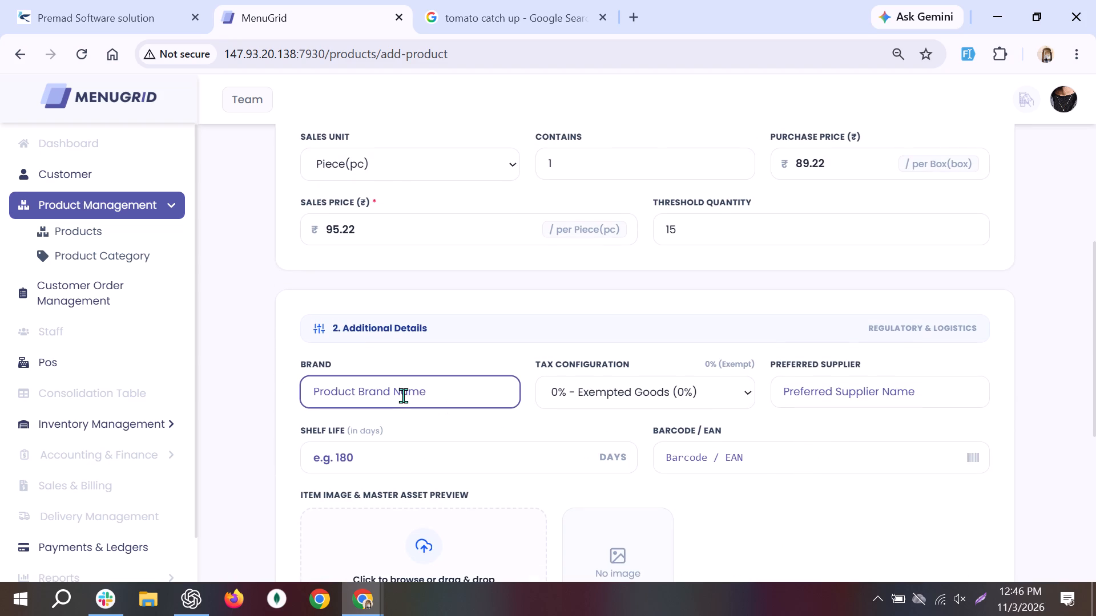
pyautogui.click(532, 0)
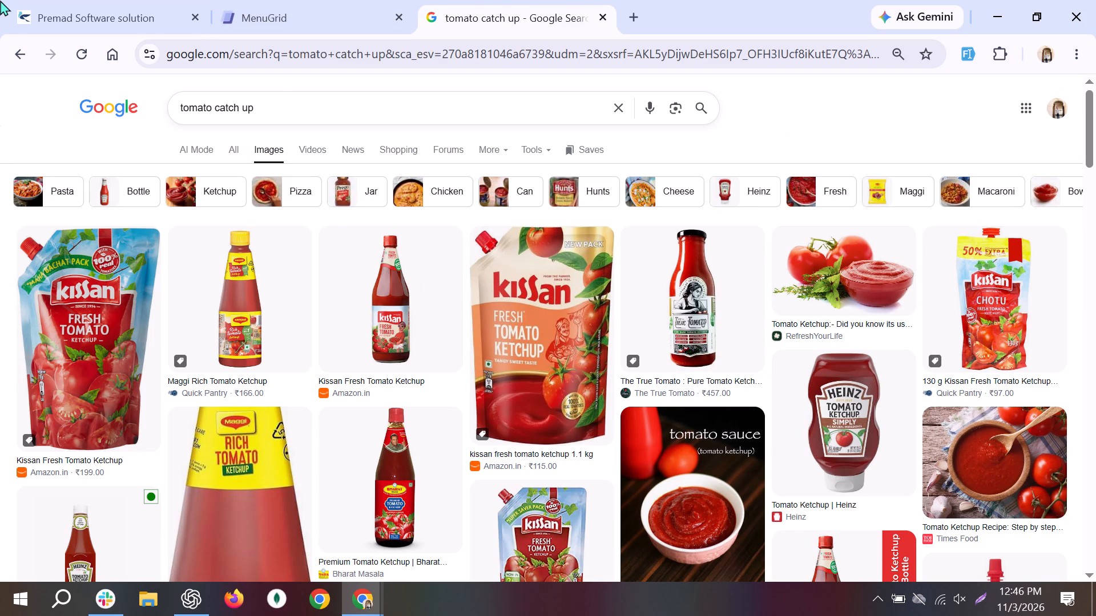
pyautogui.click(255, 17)
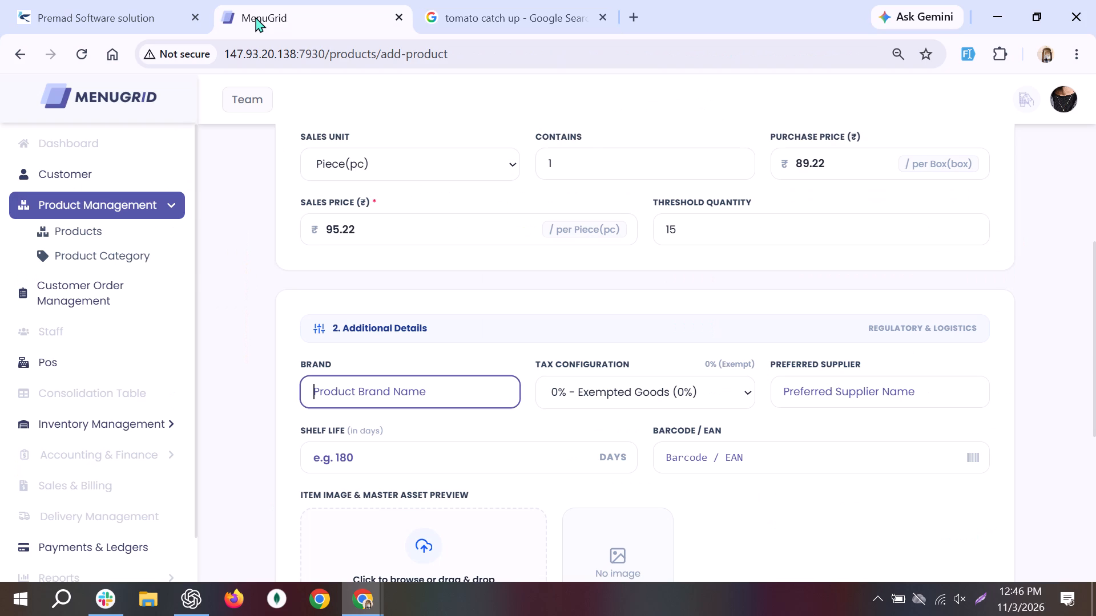
pyautogui.write('kissan')
pyautogui.press('space')
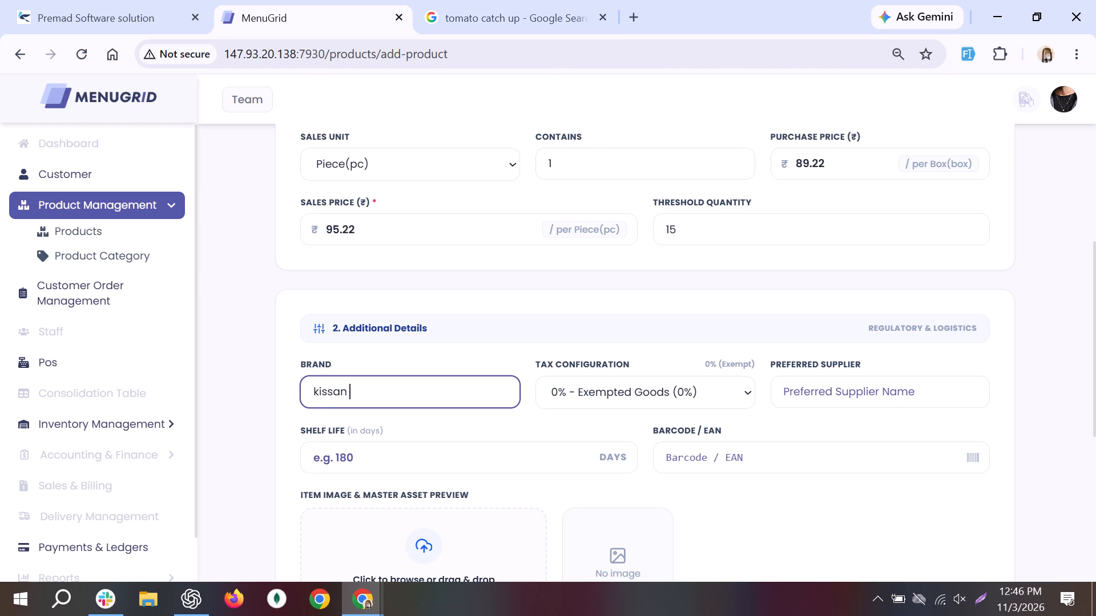
pyautogui.scroll(2, 295, 394)
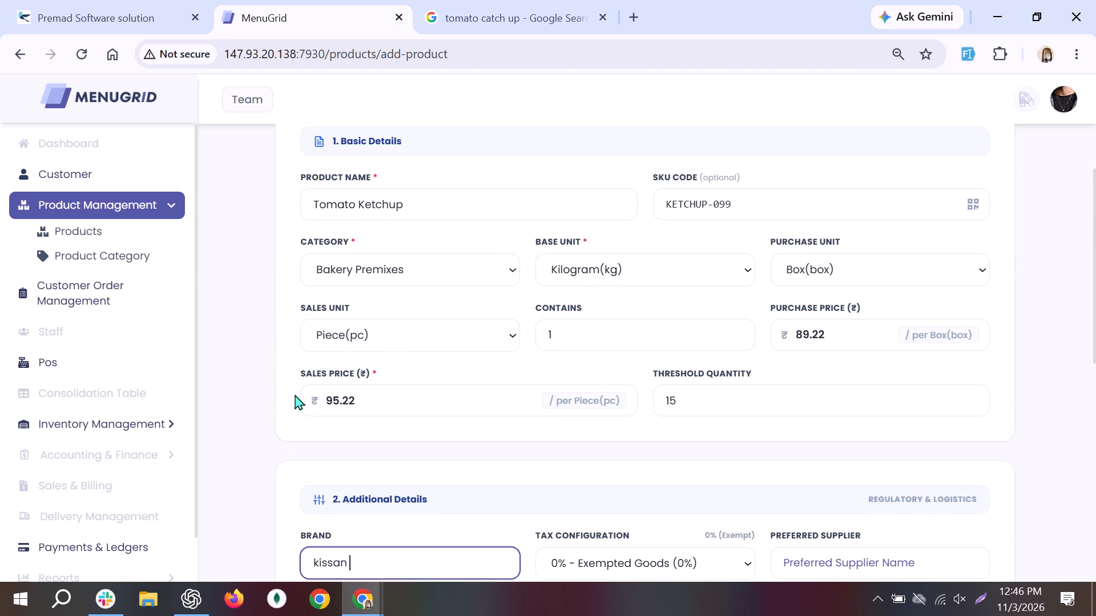
pyautogui.scroll(-2, 295, 394)
pyautogui.write('ket')
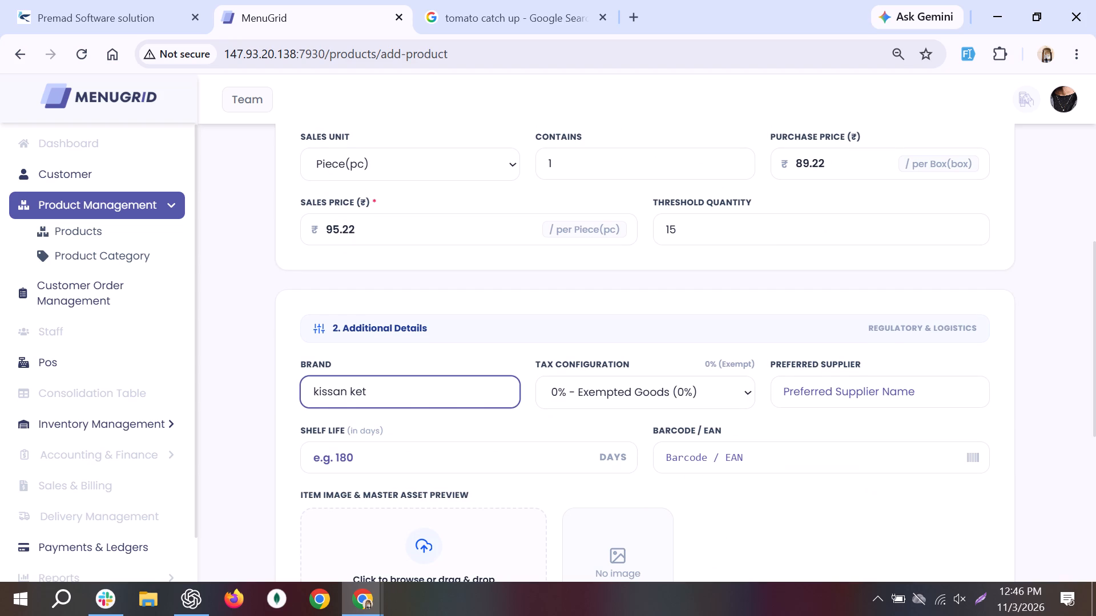
pyautogui.scroll(4, 295, 394)
pyautogui.scroll(-5, 295, 394)
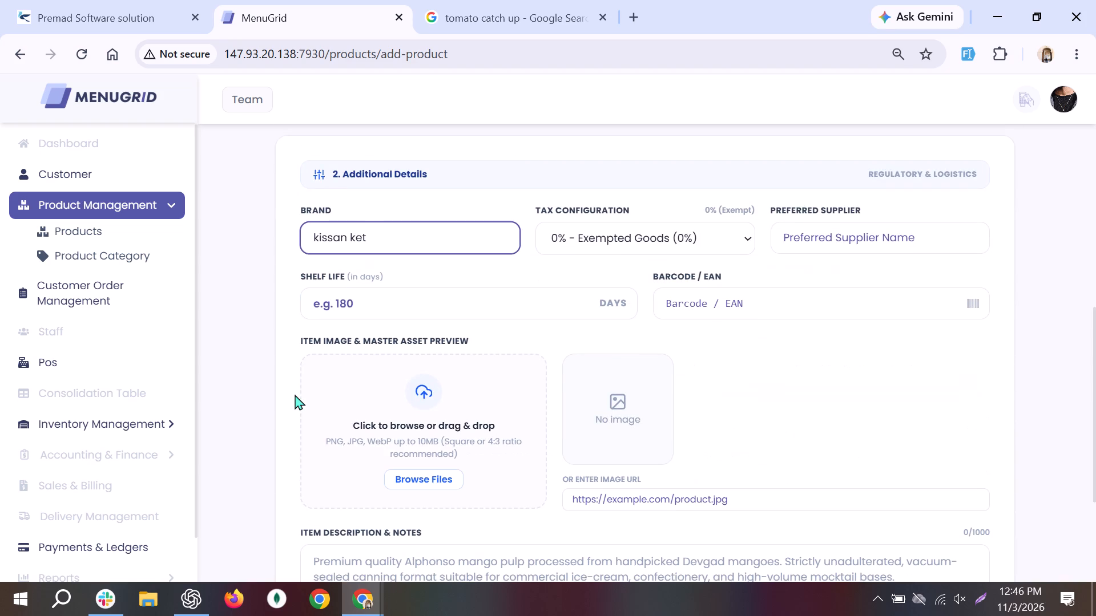
pyautogui.write('chup')
# Set the tax configuration to 5% GST and enter kissan as the preferred supplier.
pyautogui.click(722, 239)
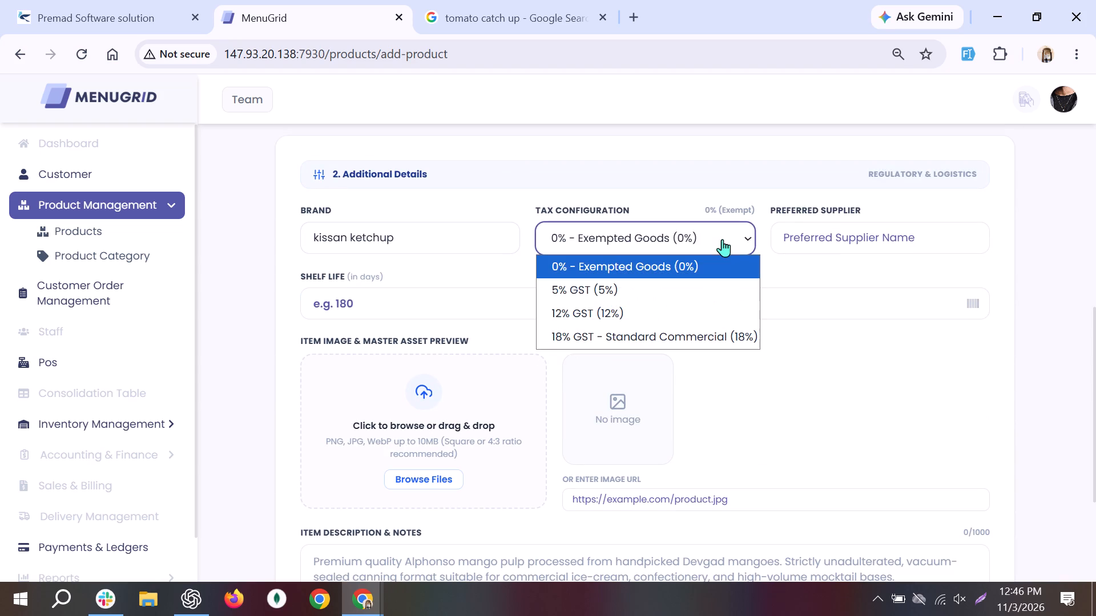
pyautogui.click(672, 285)
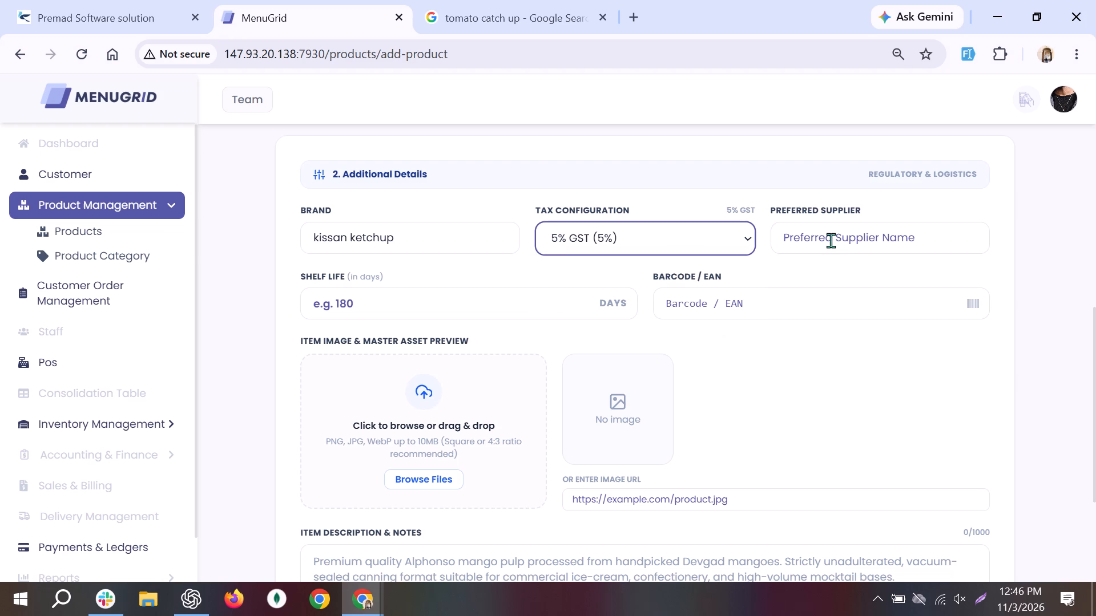
pyautogui.click(831, 240)
pyautogui.write('kissan')
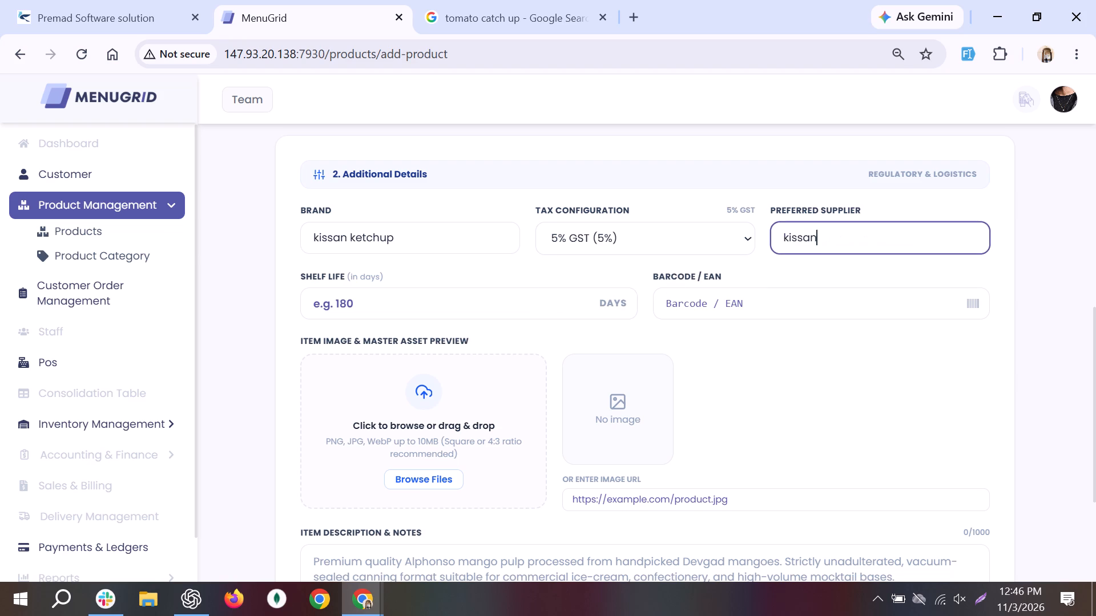
# Set the shelf life to 90 days and enter 345JHSDJKHSD8 as the barcode.
pyautogui.click(381, 316)
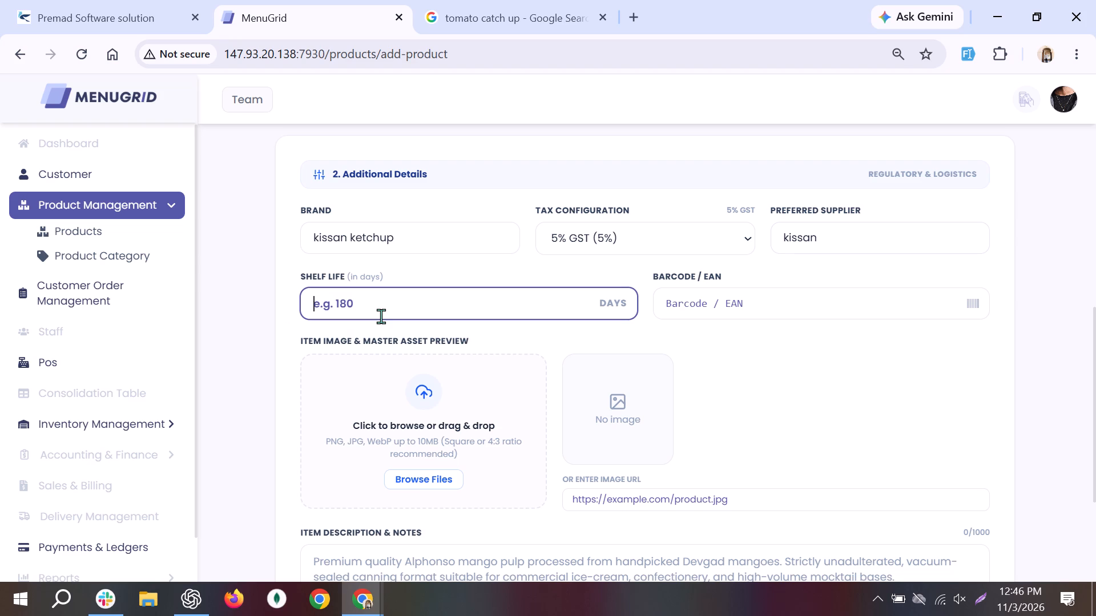
pyautogui.write('90')
pyautogui.write('din')
pyautogui.click(789, 309)
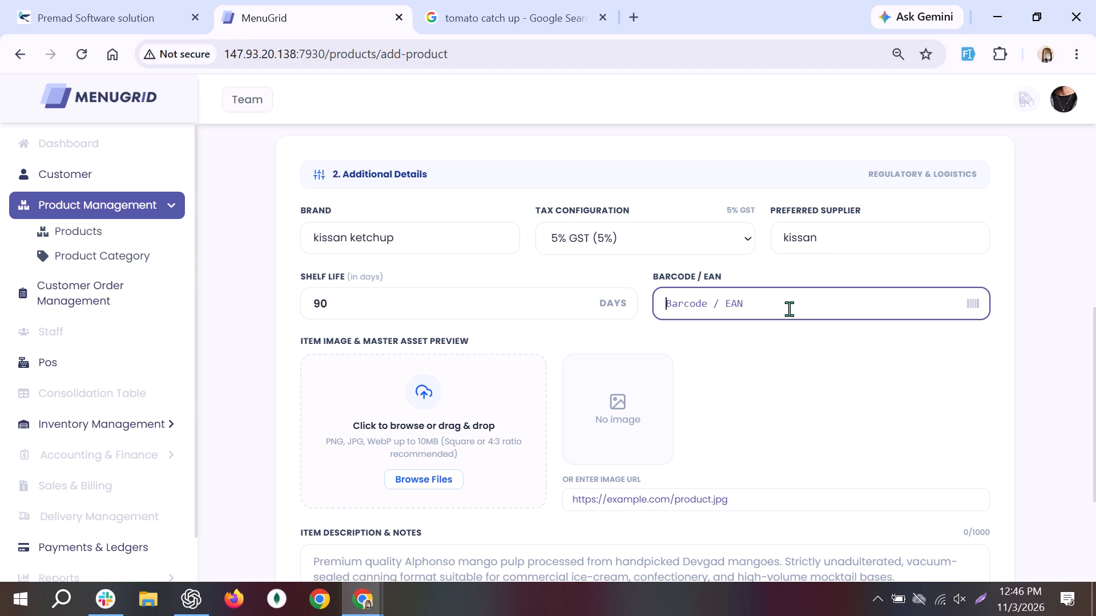
pyautogui.write('345dfg')
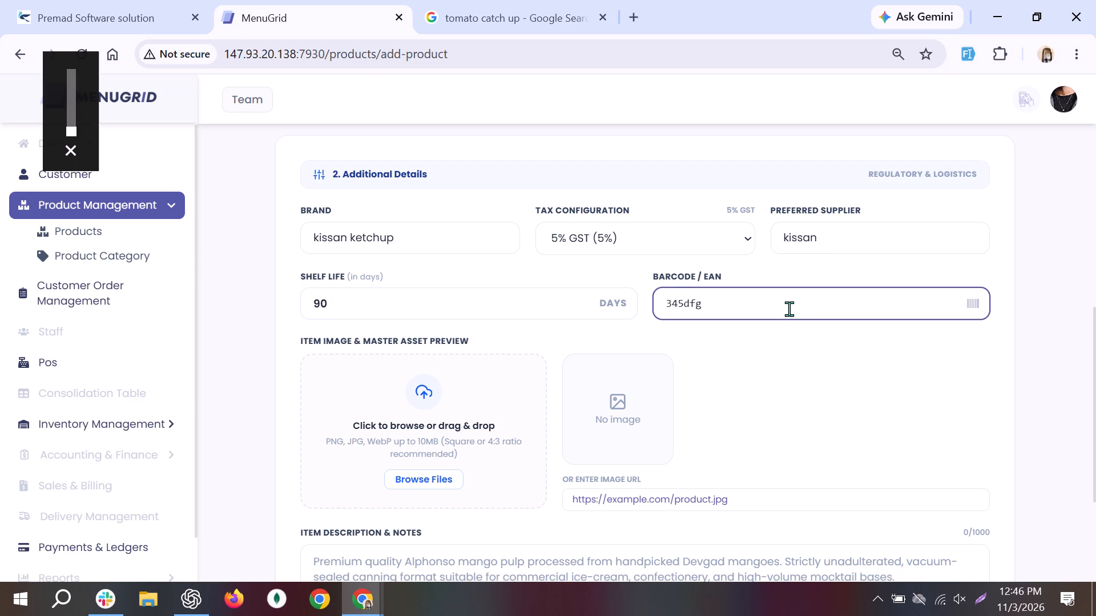
pyautogui.press('BackSpace')
pyautogui.press('BackSpace')
pyautogui.press('BackSpace')
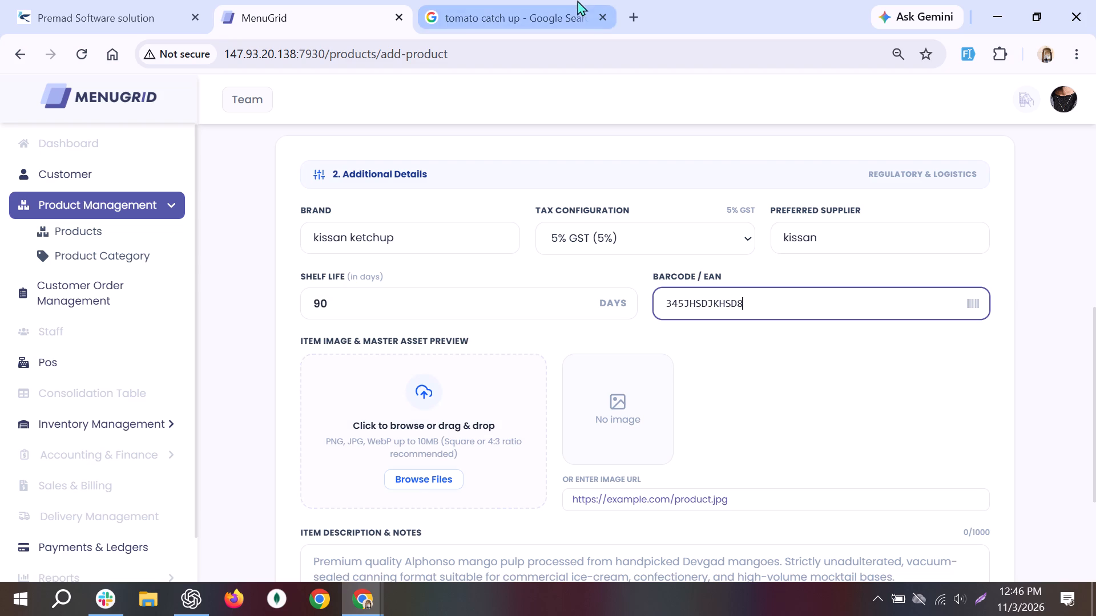
# Save the 1.1 kg Kissan fresh tomato ketchup pouch picture from the Google image results to the Downloads folder.
pyautogui.click(470, 0)
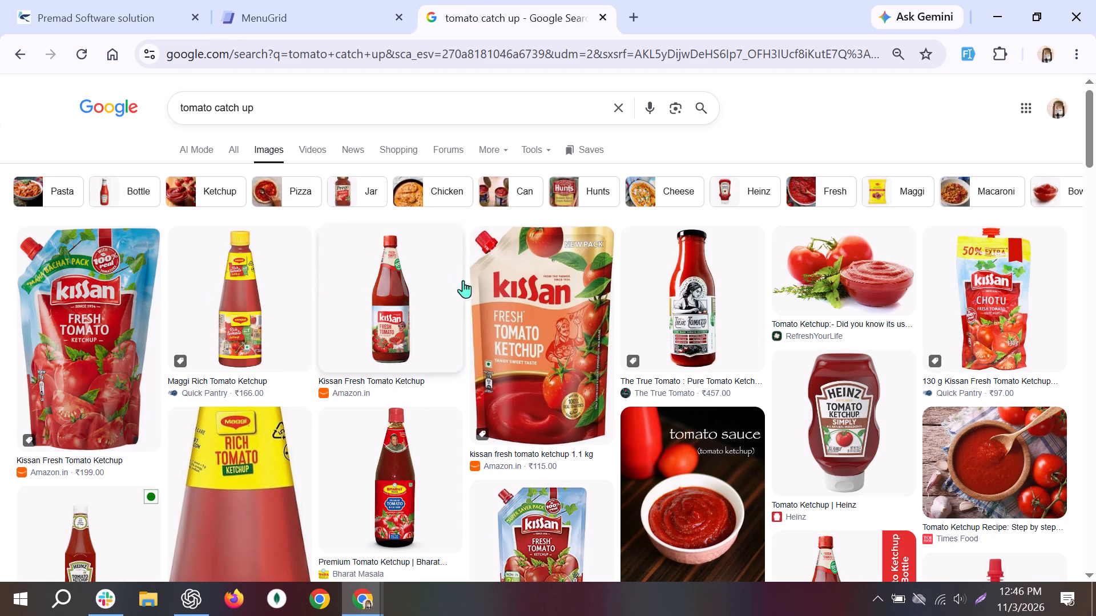
pyautogui.rightClick(528, 317)
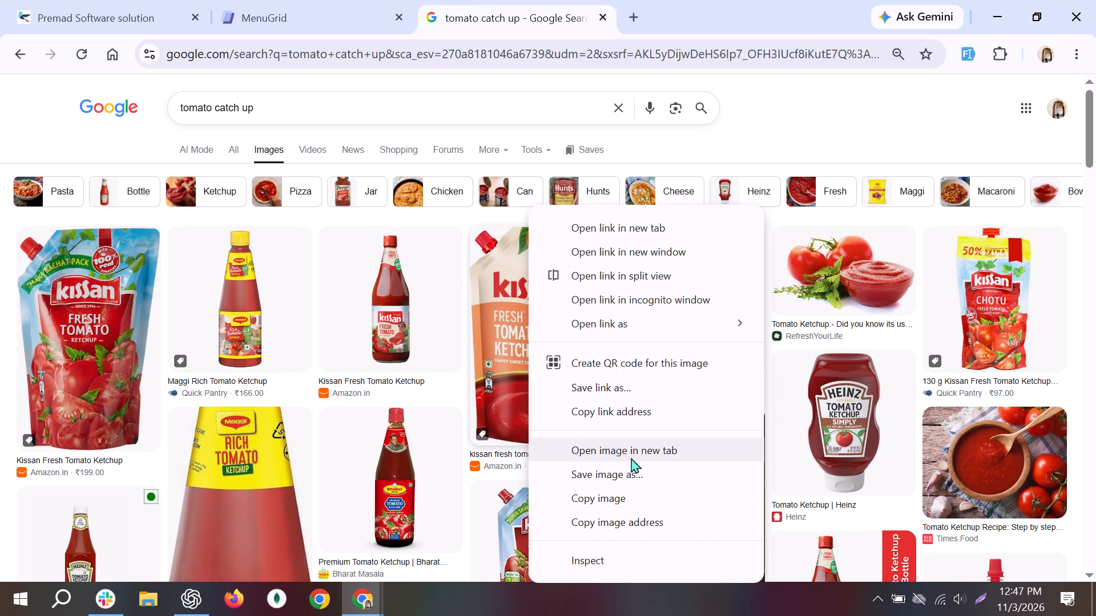
pyautogui.click(627, 478)
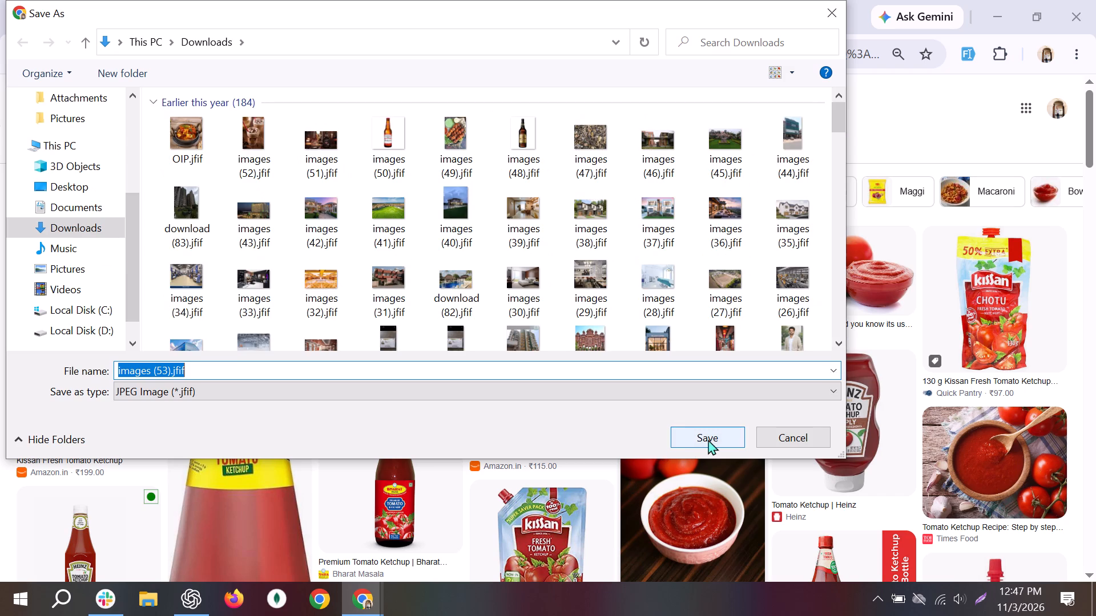
pyautogui.click(714, 439)
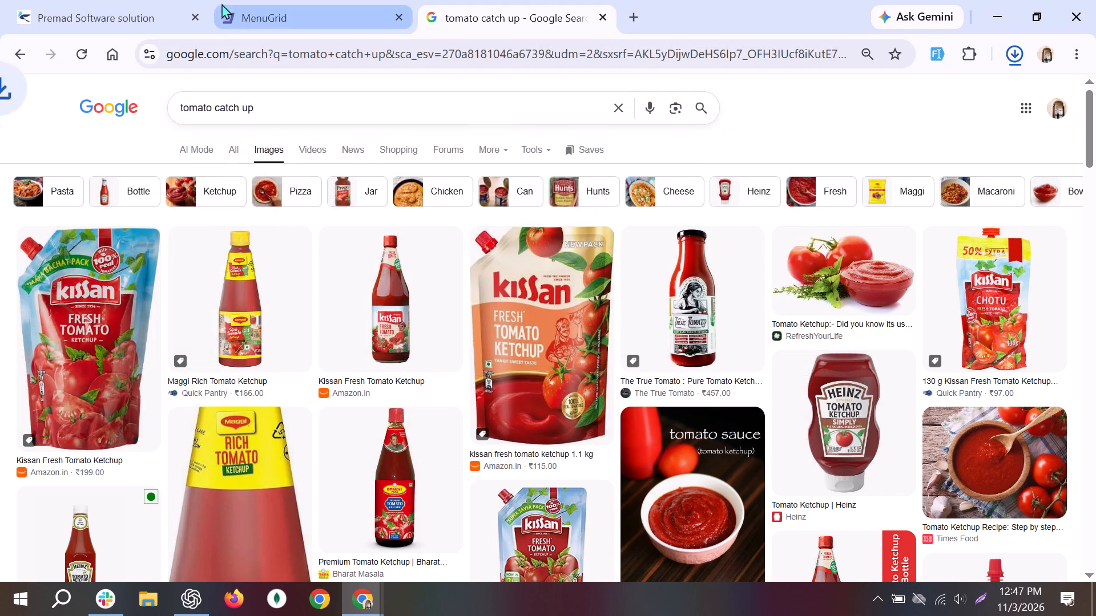
# Upload the downloaded ketchup picture, images (53).jfif, as the product's item image in MenuGrid.
pyautogui.click(223, 0)
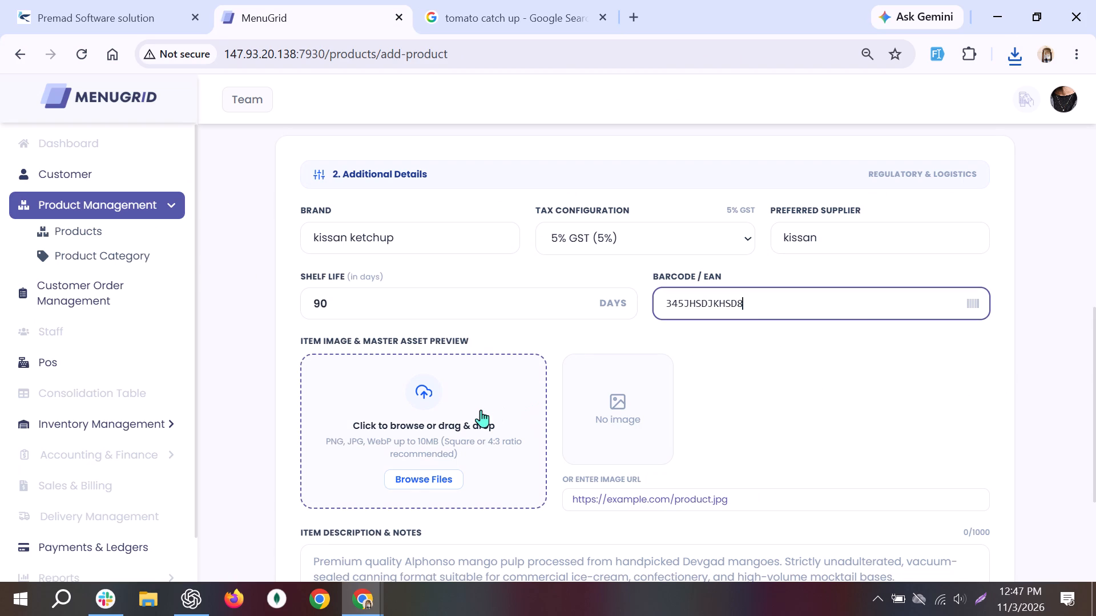
pyautogui.click(481, 410)
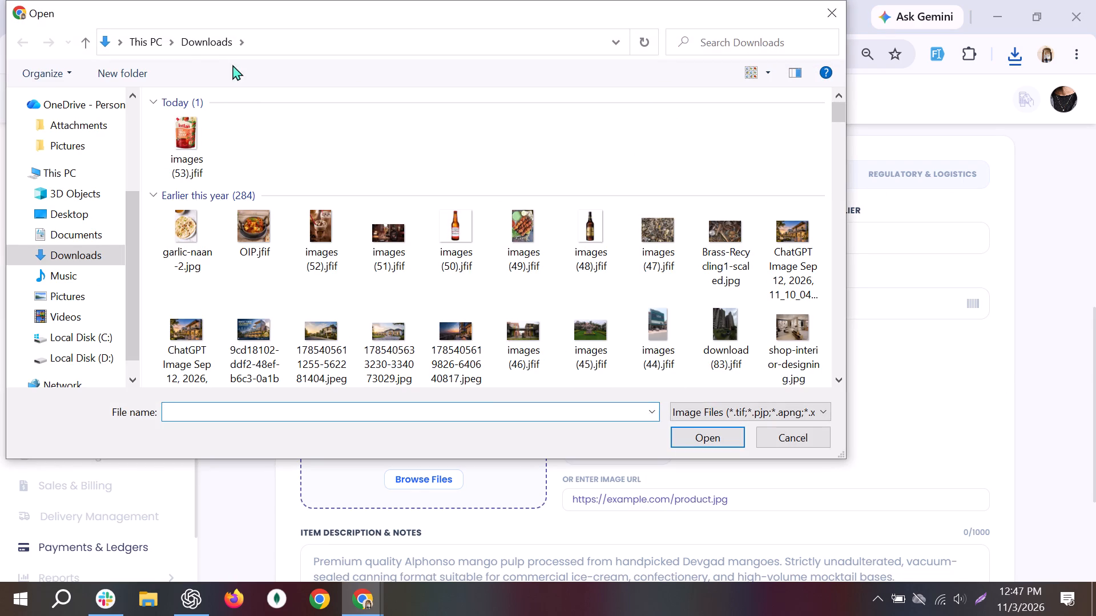
pyautogui.click(180, 153)
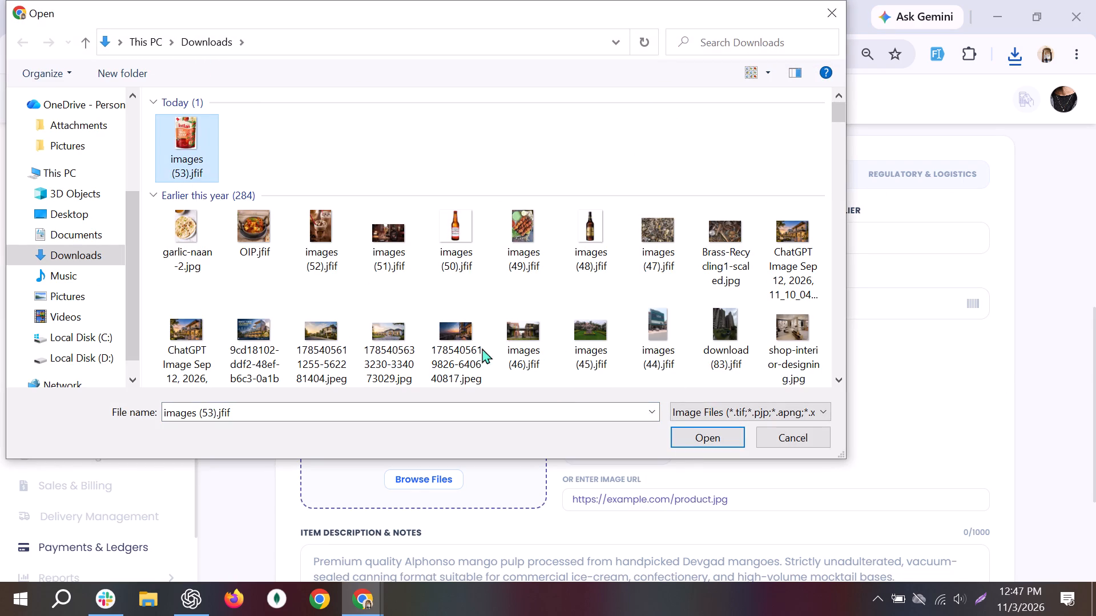
pyautogui.click(679, 432)
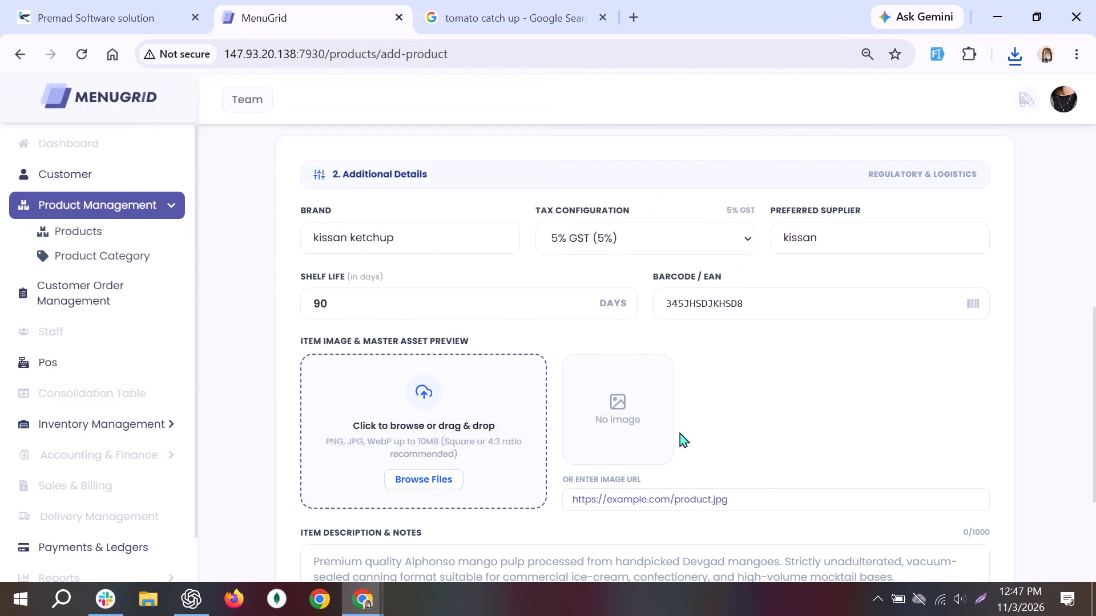
# Enter "fresh kissan" as the item description and save the Tomato Ketchup product.
pyautogui.scroll(-5, 679, 432)
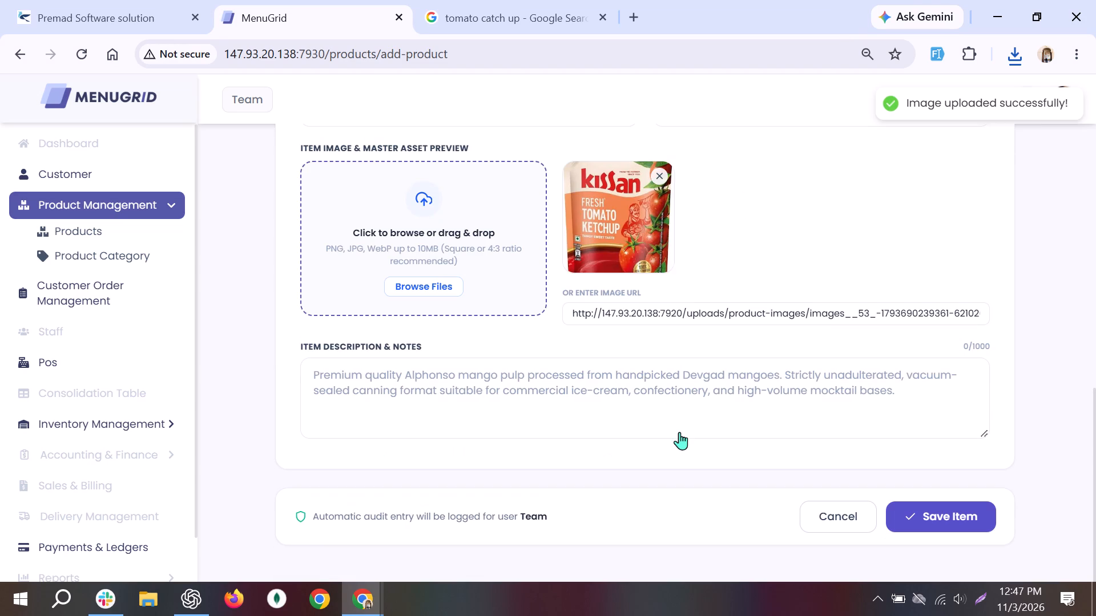
pyautogui.click(638, 380)
pyautogui.write('fresh kissan')
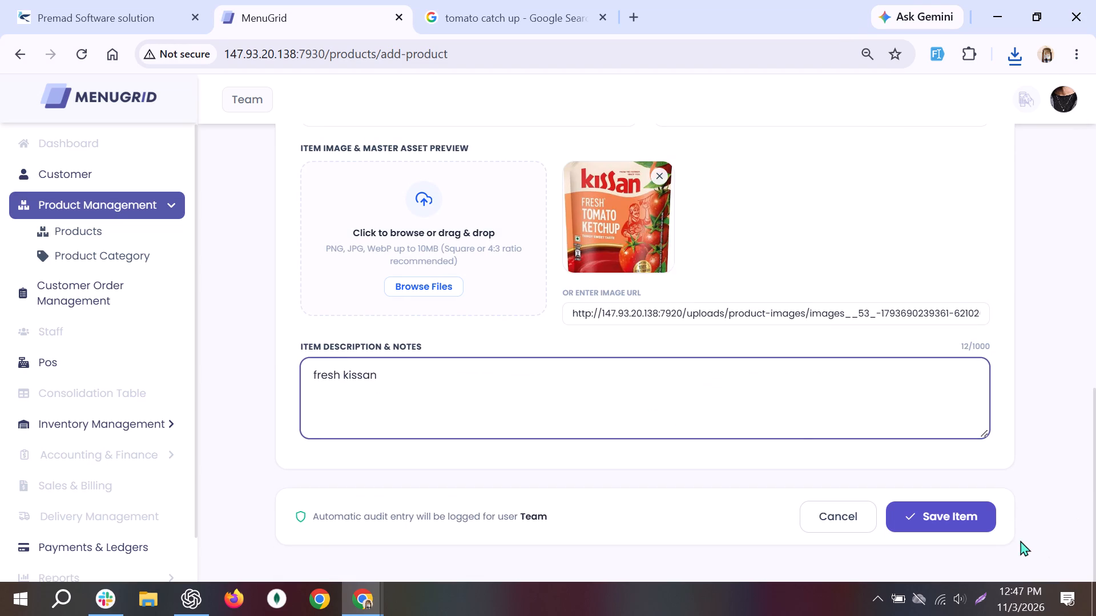
pyautogui.click(965, 509)
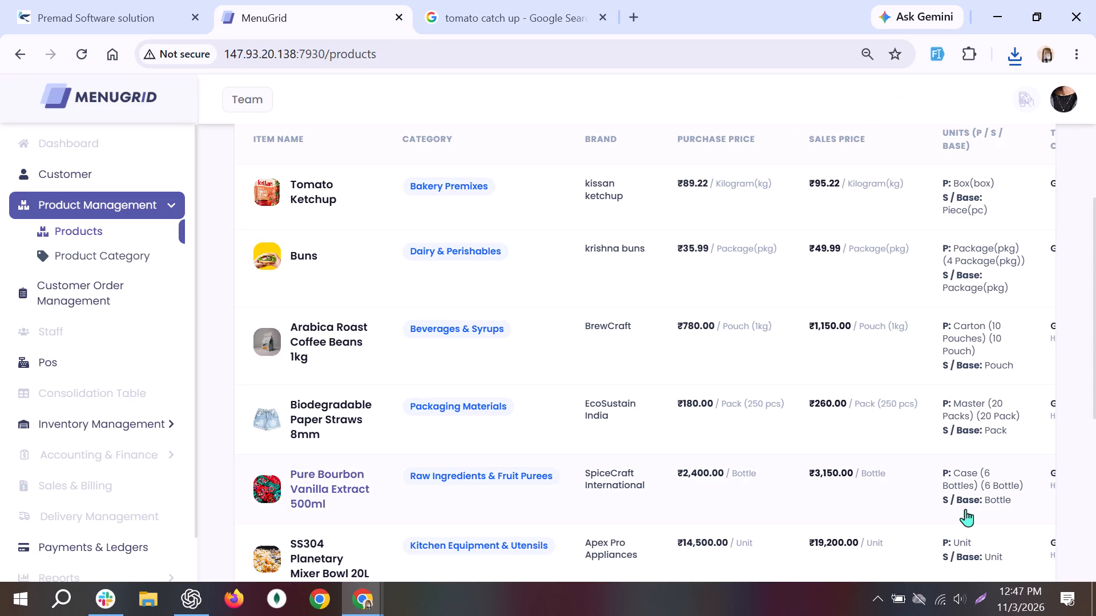
# Review the Tomato Ketchup entry across all columns of the product list.
pyautogui.hscroll(-4, 965, 509)
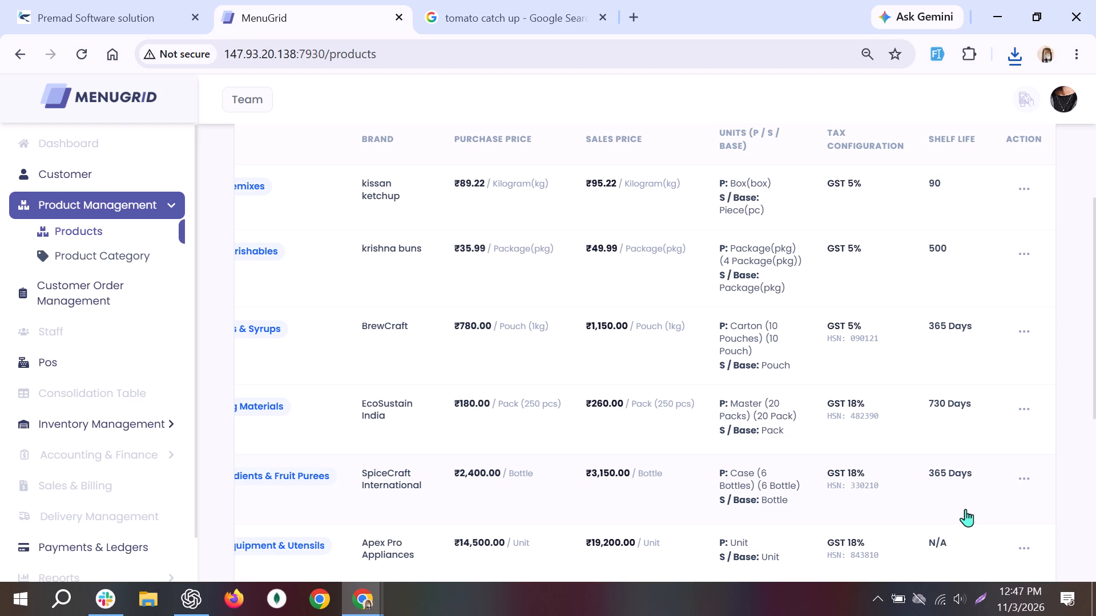
pyautogui.hscroll(3, 965, 509)
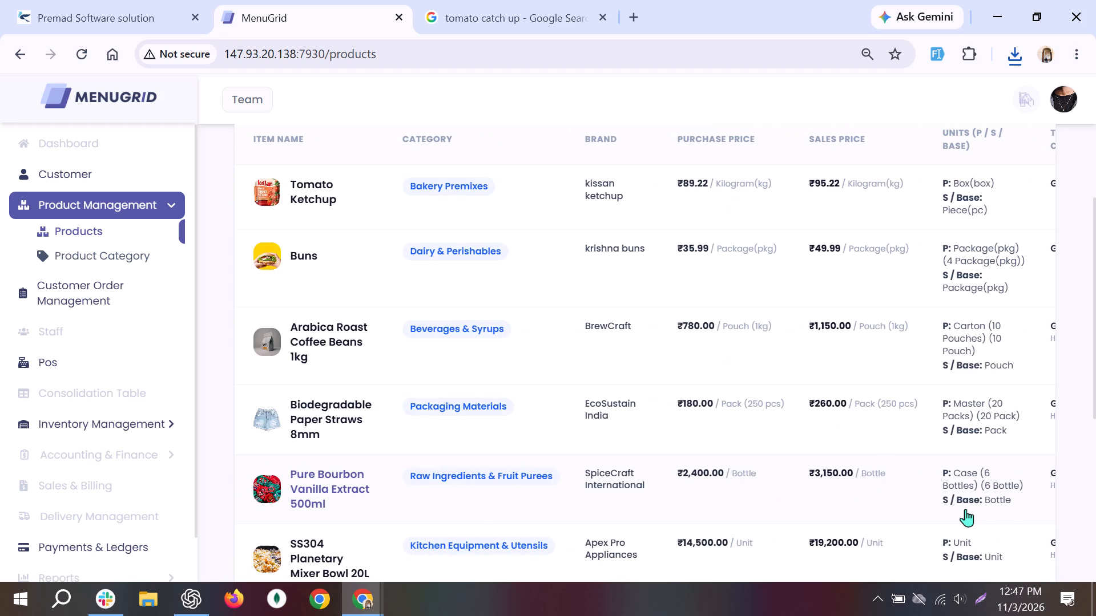
# Go to the POS page and look through its product catalogue, including the Tomato Ketchup card.
pyautogui.click(97, 364)
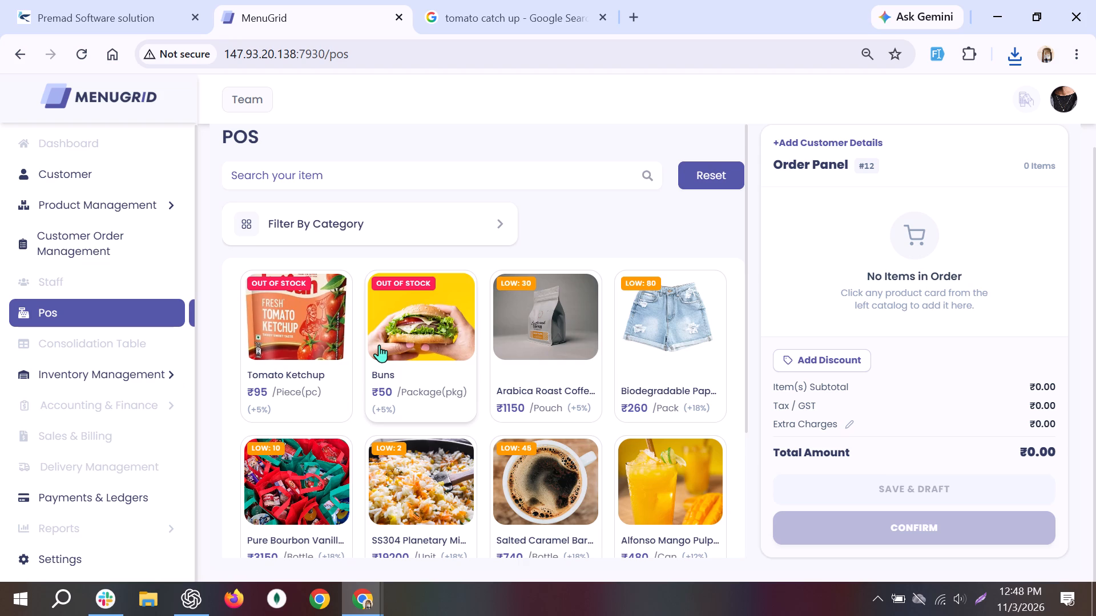
pyautogui.scroll(-4, 379, 345)
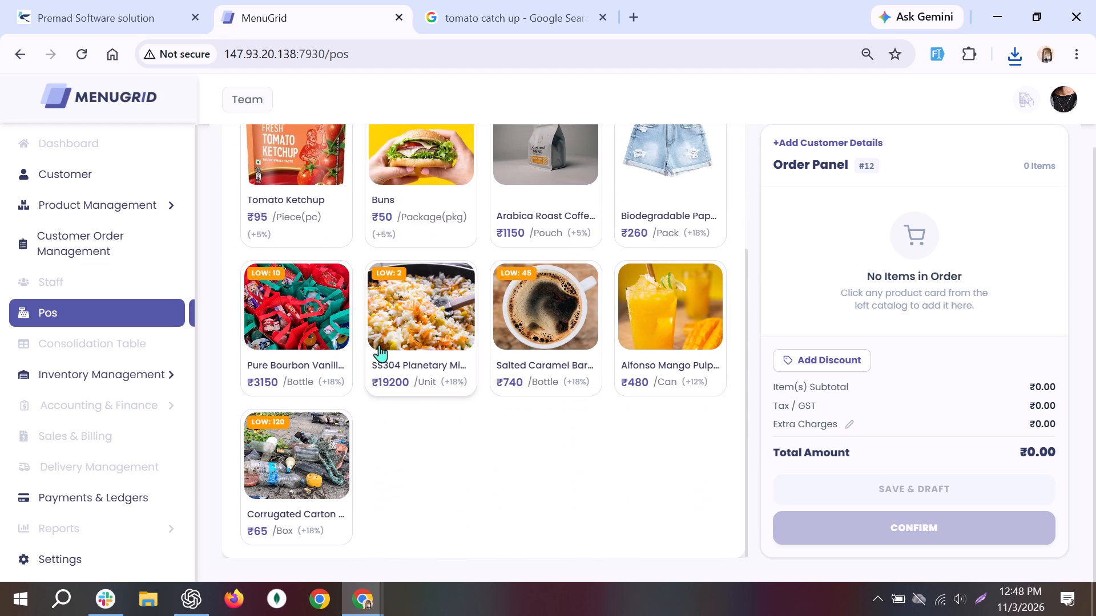
pyautogui.scroll(11, 379, 345)
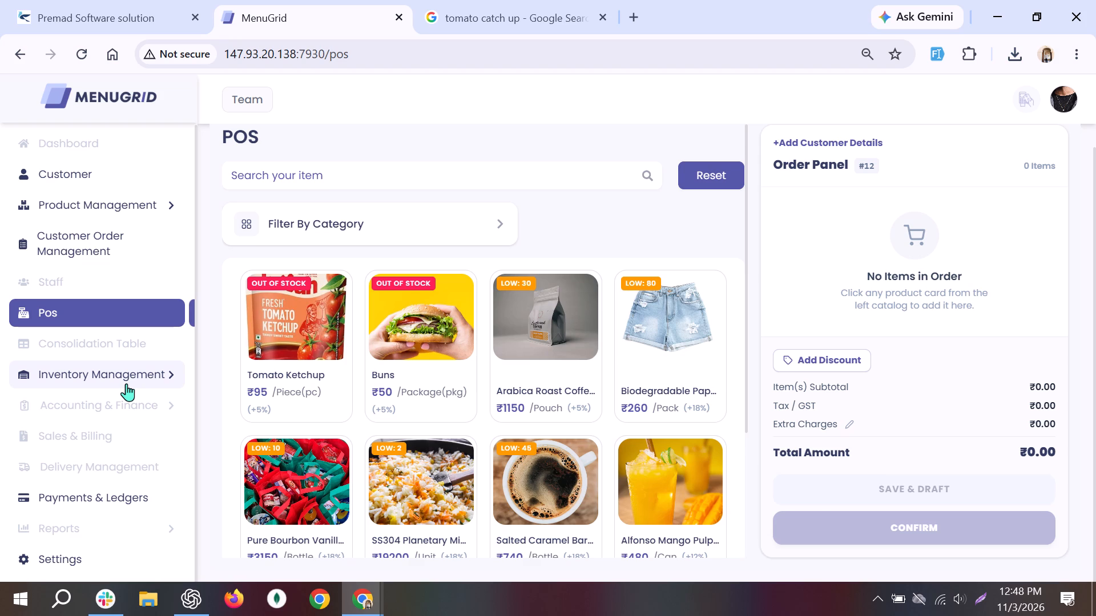
# Open the Inventory Stocks page to check the stock records.
pyautogui.click(126, 383)
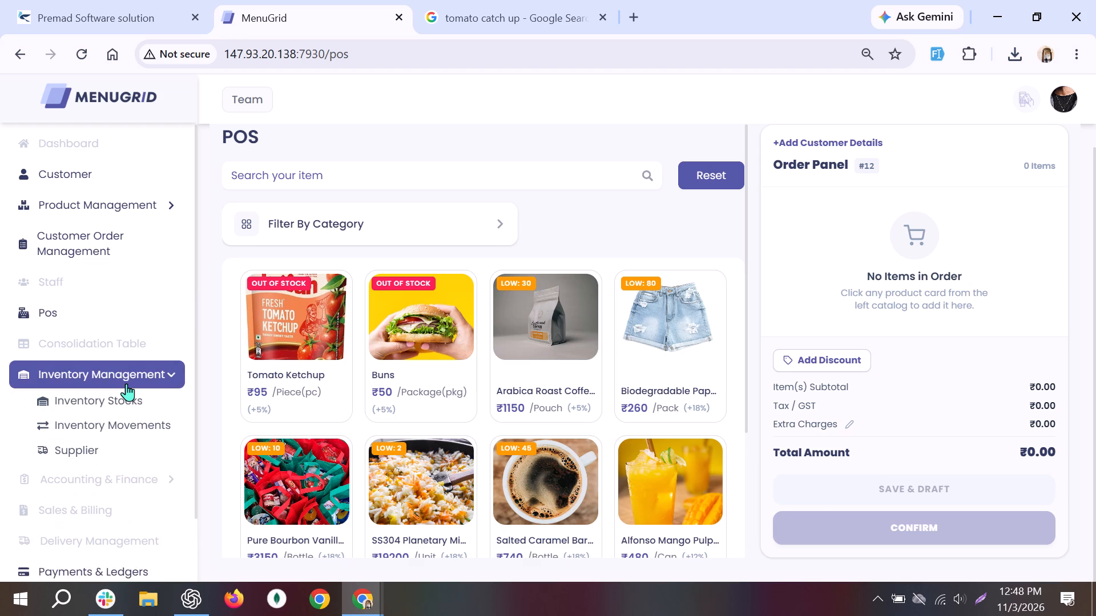
pyautogui.click(126, 396)
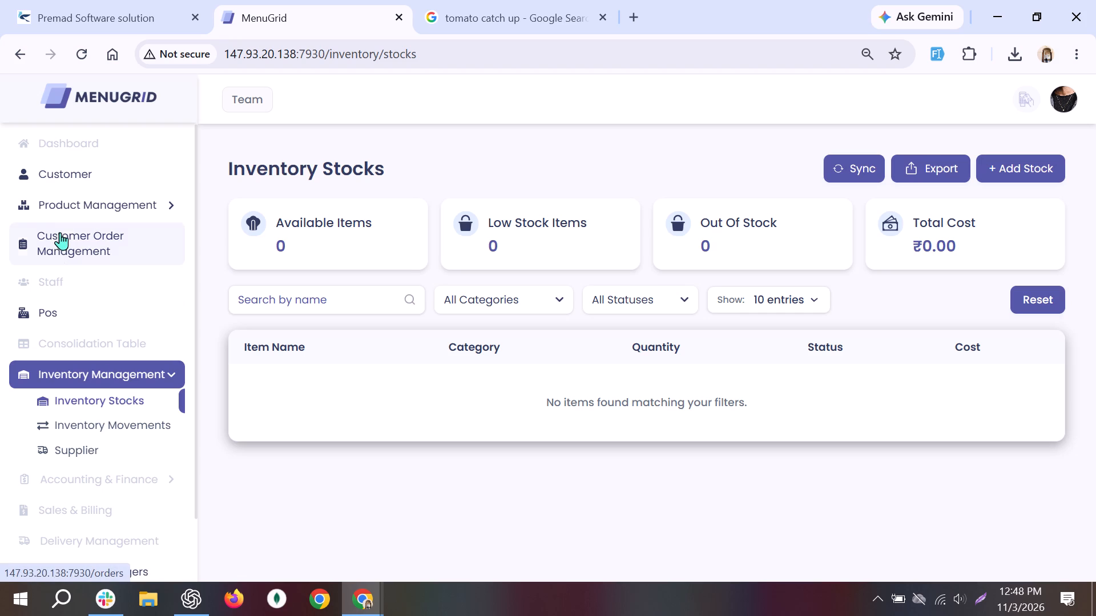
# Return to the Products page to view the product list.
pyautogui.click(68, 201)
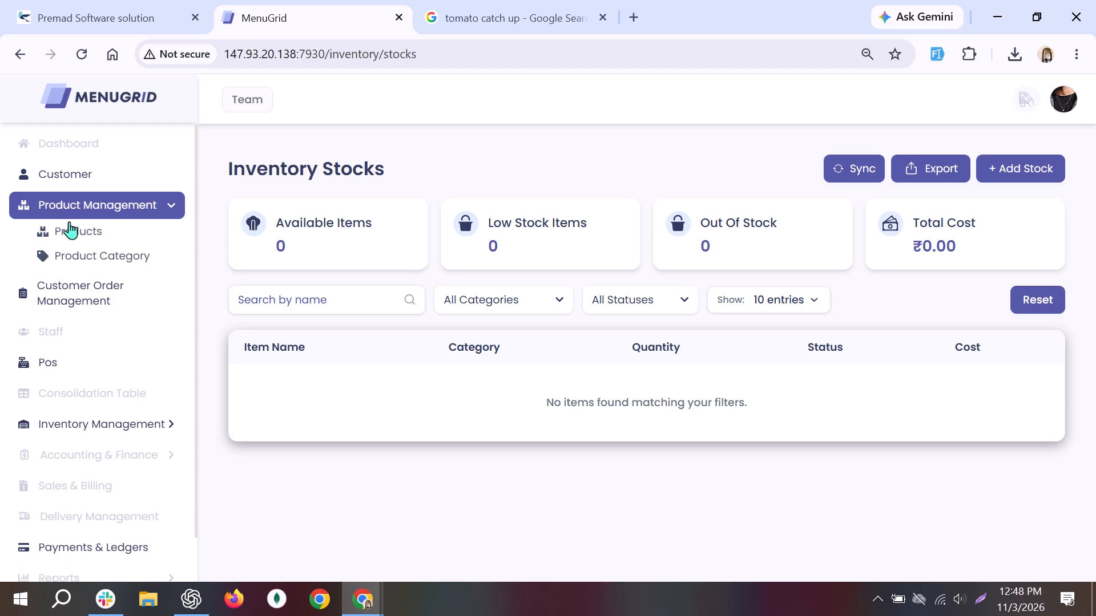
pyautogui.click(70, 228)
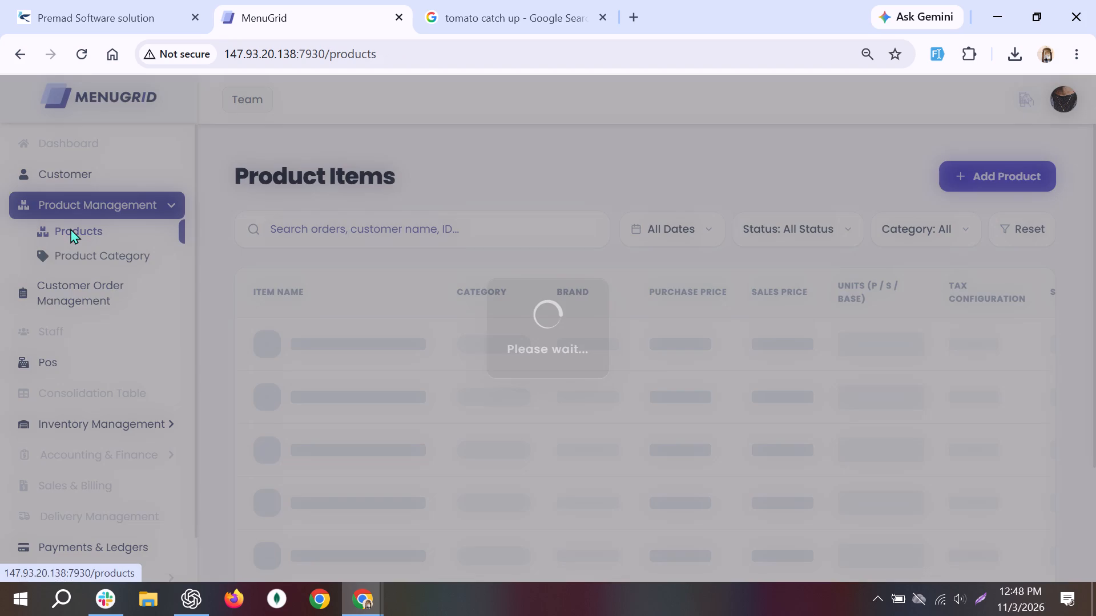
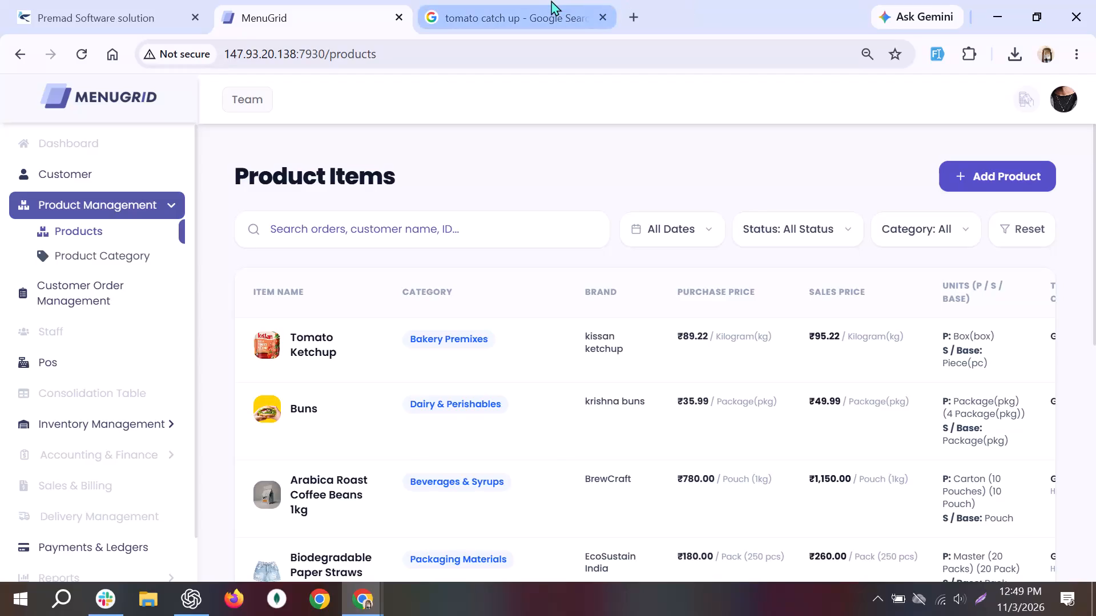
pyautogui.click(551, 0)
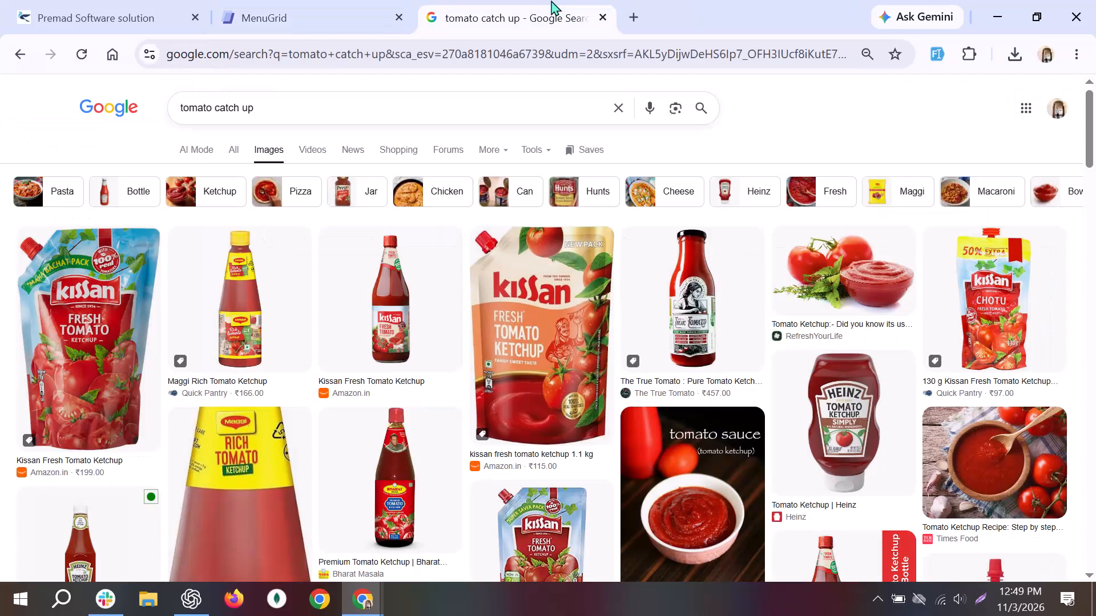
pyautogui.click(359, 5)
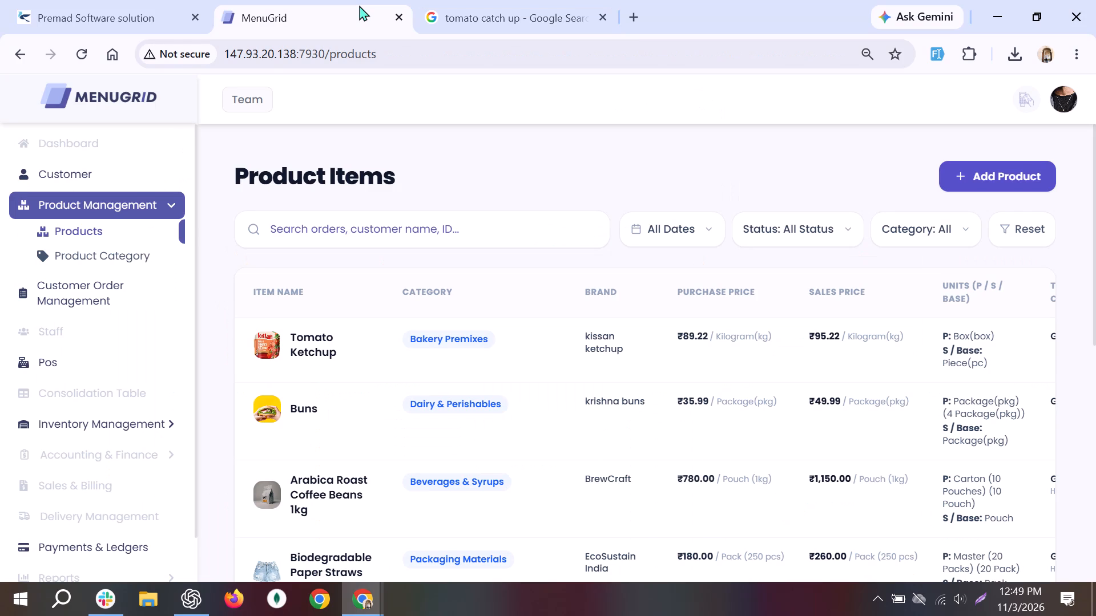
pyautogui.click(550, 0)
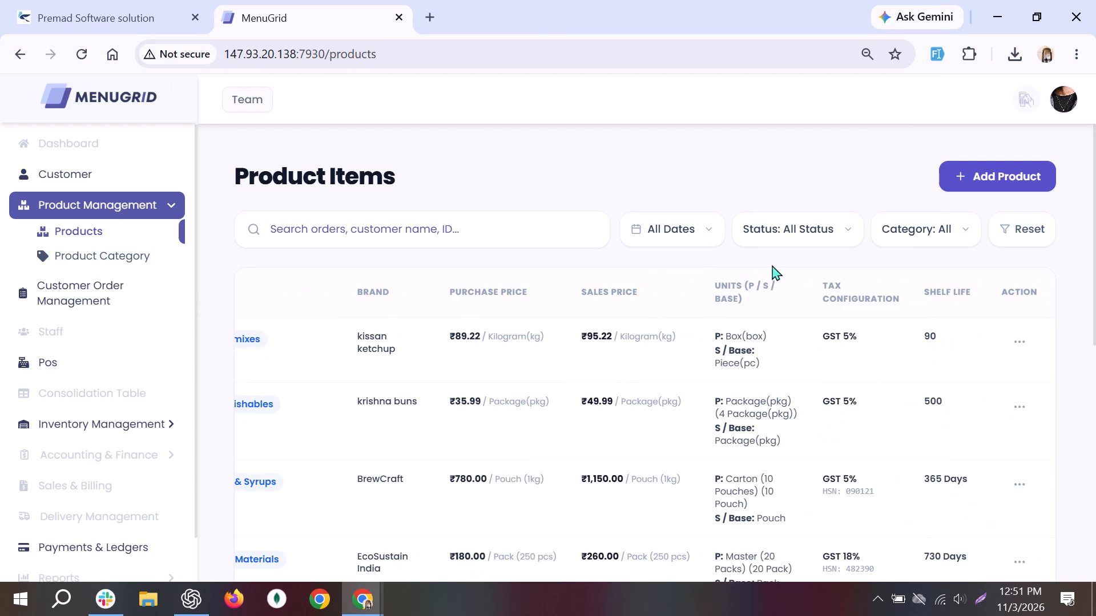
pyautogui.click(116, 256)
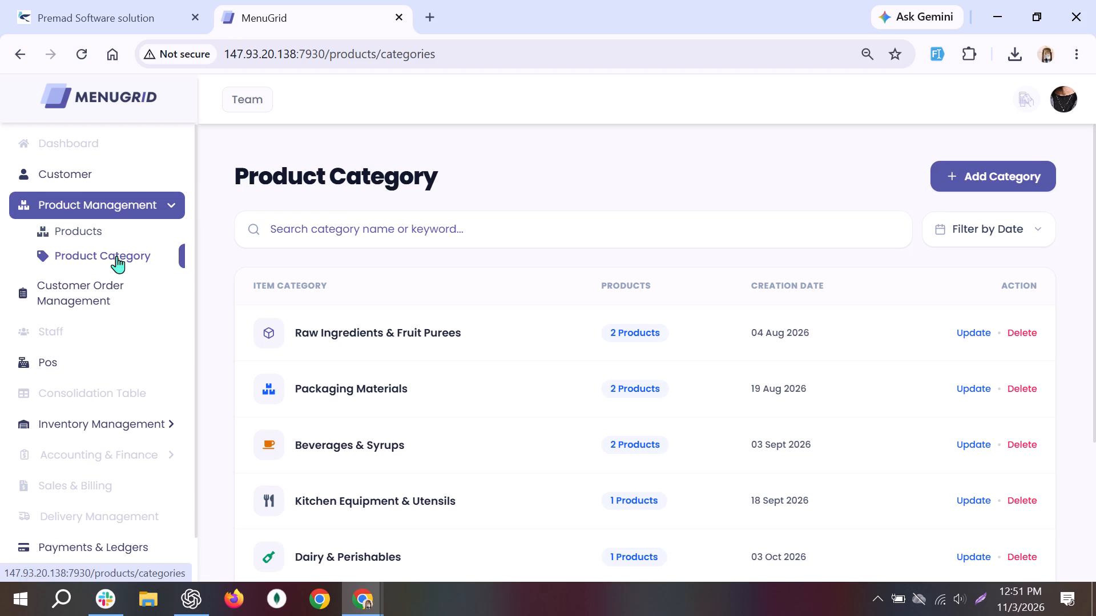
pyautogui.scroll(-7, 420, 386)
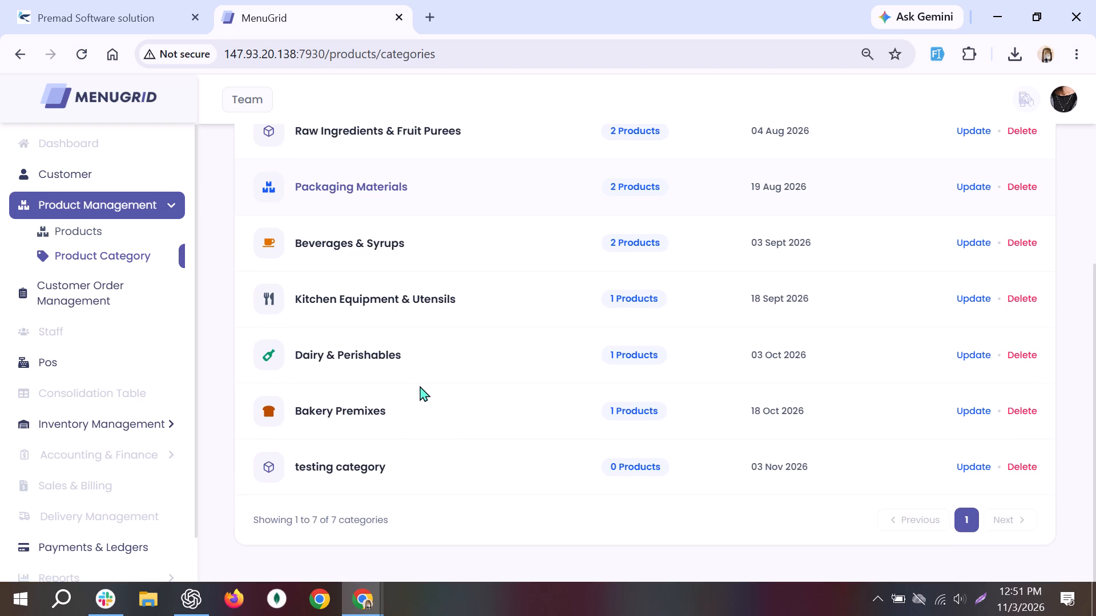
pyautogui.scroll(-1, 420, 386)
pyautogui.scroll(6, 420, 386)
pyautogui.scroll(-1, 420, 386)
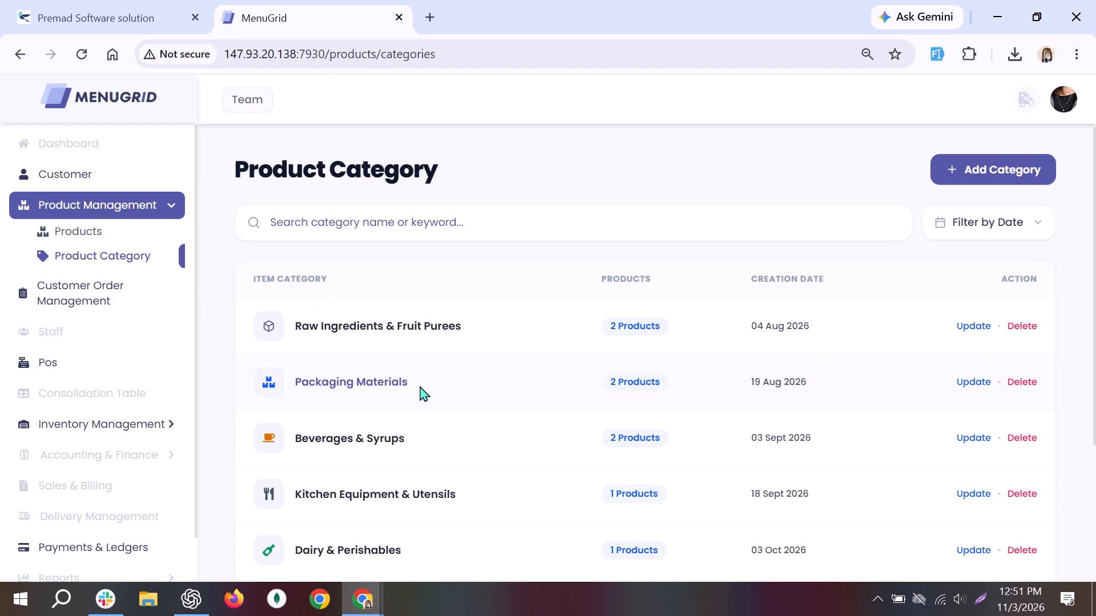
# Search the product categories for "testing".
pyautogui.click(576, 201)
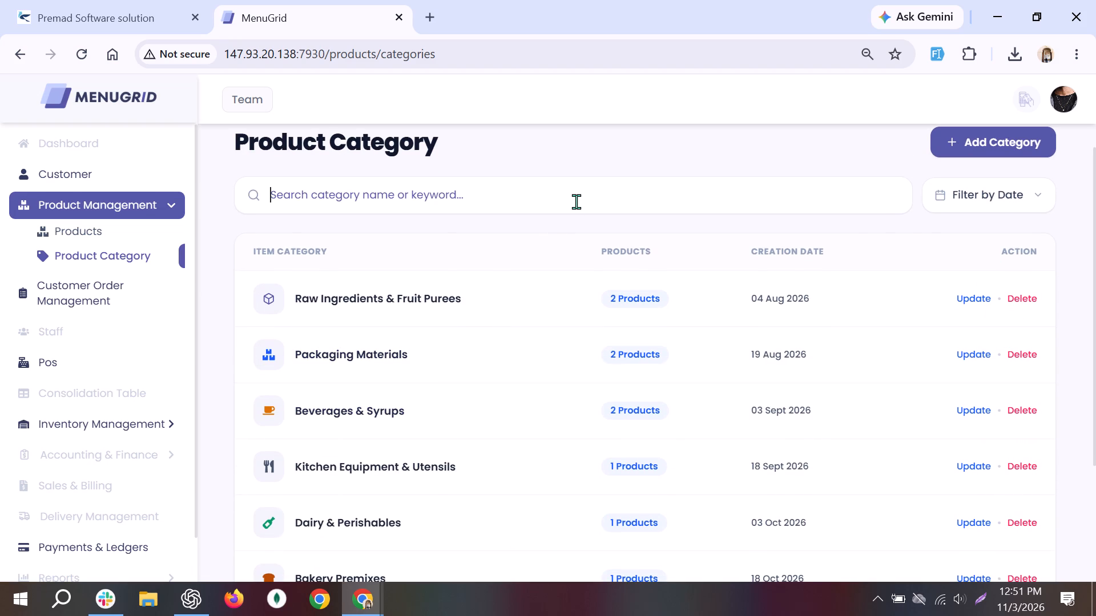
pyautogui.scroll(-10, 576, 201)
pyautogui.scroll(4, 576, 201)
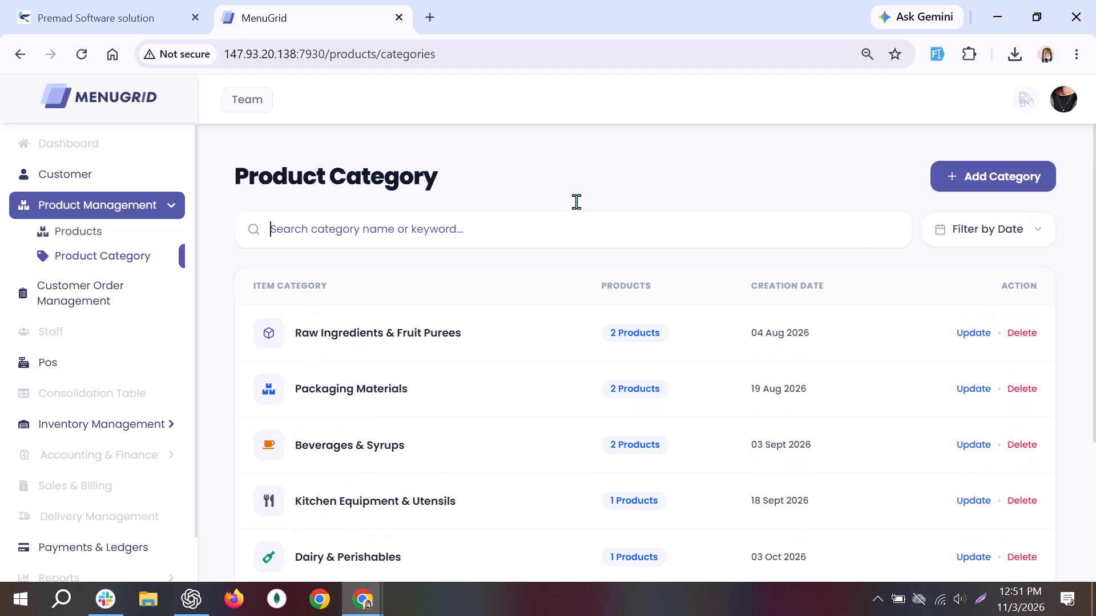
pyautogui.scroll(12, 576, 201)
pyautogui.write('tst')
pyautogui.press('BackSpace')
pyautogui.press('BackSpace')
pyautogui.write('esting')
pyautogui.press('space')
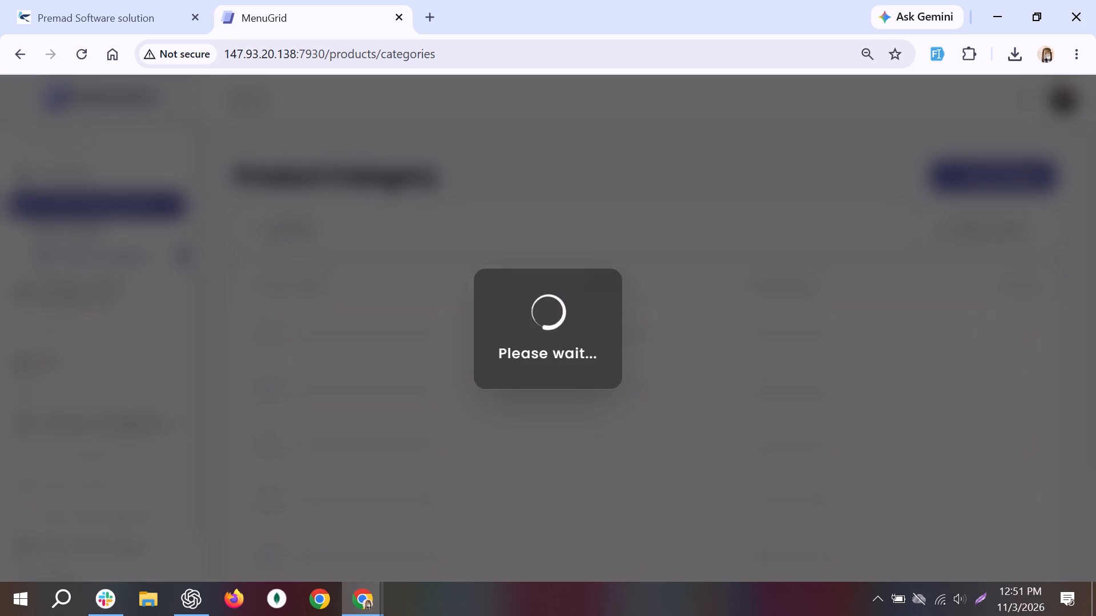
pyautogui.press('BackSpace')
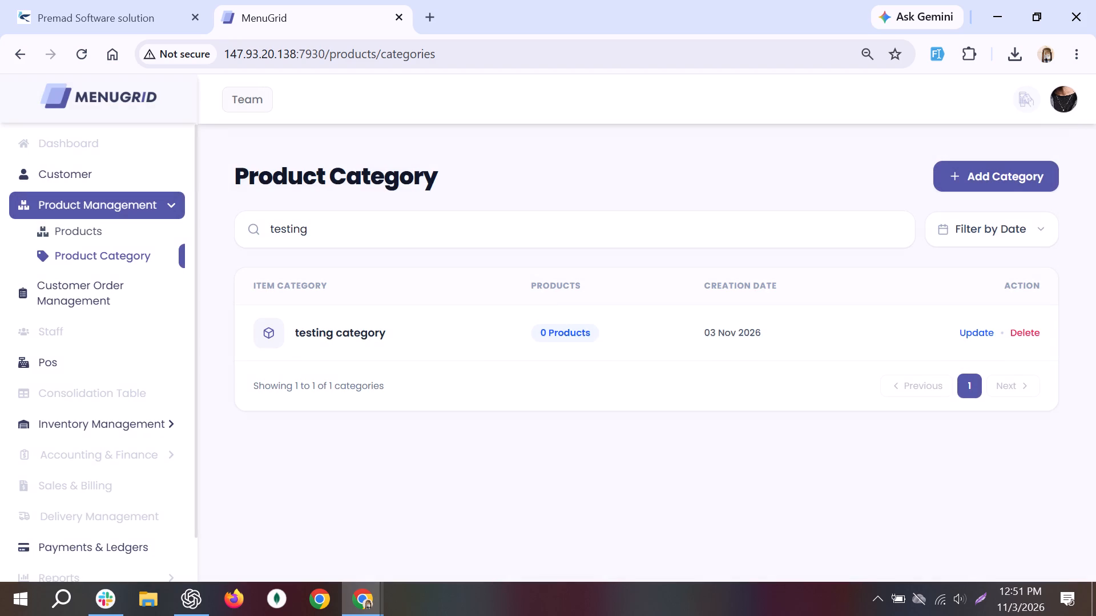
pyautogui.press('space')
pyautogui.press('BackSpace')
# Clear the category search and look through the full category list down to testing category.
pyautogui.press('BackSpace')
pyautogui.press('BackSpace')
pyautogui.press('BackSpace')
pyautogui.press('BackSpace')
pyautogui.press('BackSpace')
pyautogui.press('BackSpace')
pyautogui.press('BackSpace')
pyautogui.press('BackSpace')
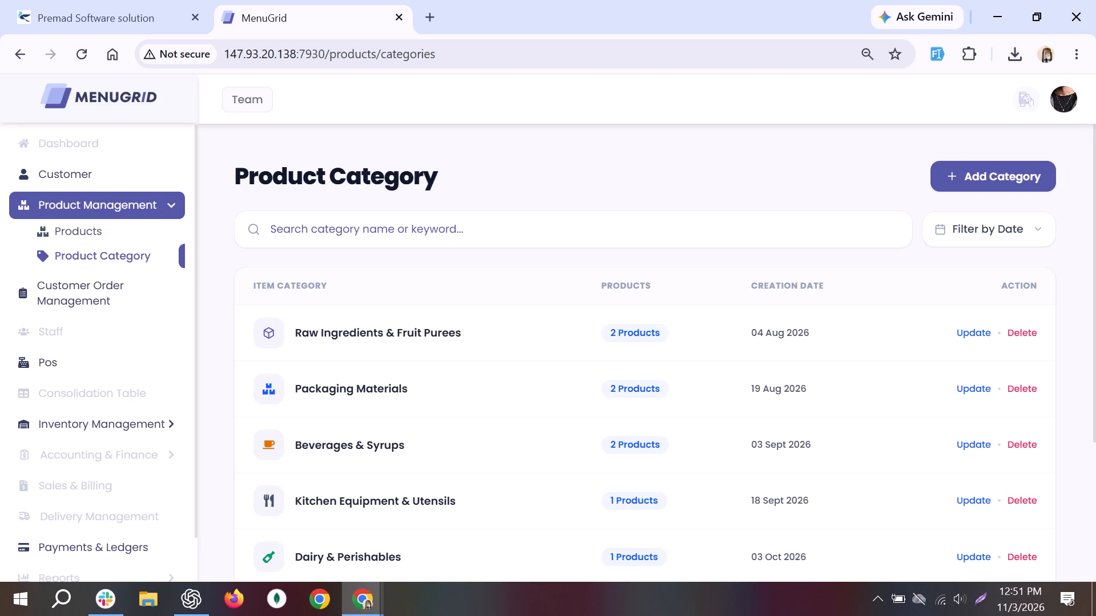
pyautogui.scroll(-14, 576, 201)
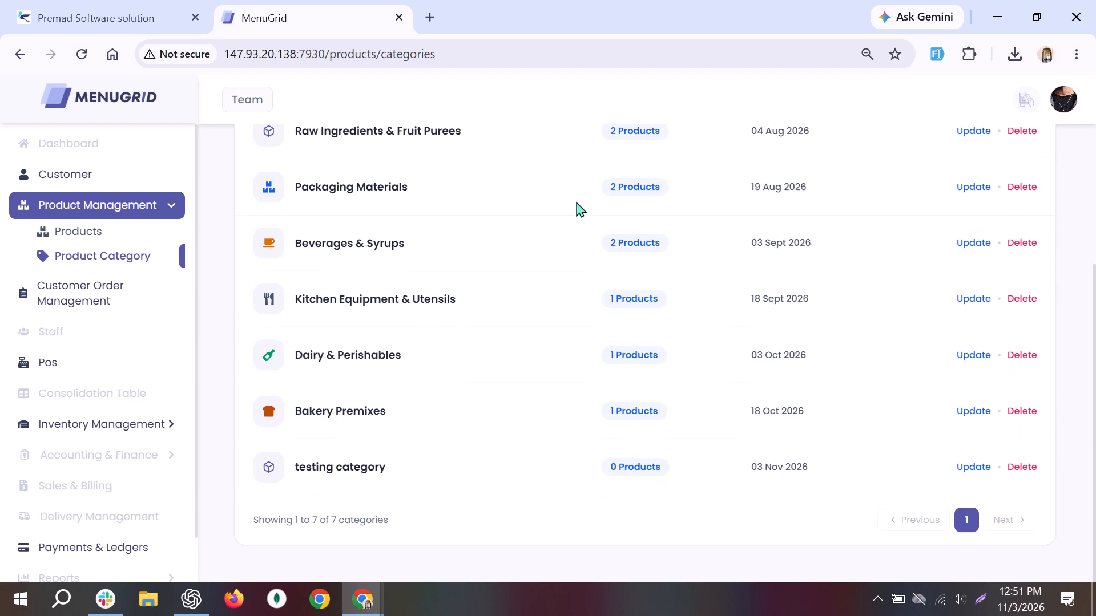
pyautogui.scroll(-6, 576, 201)
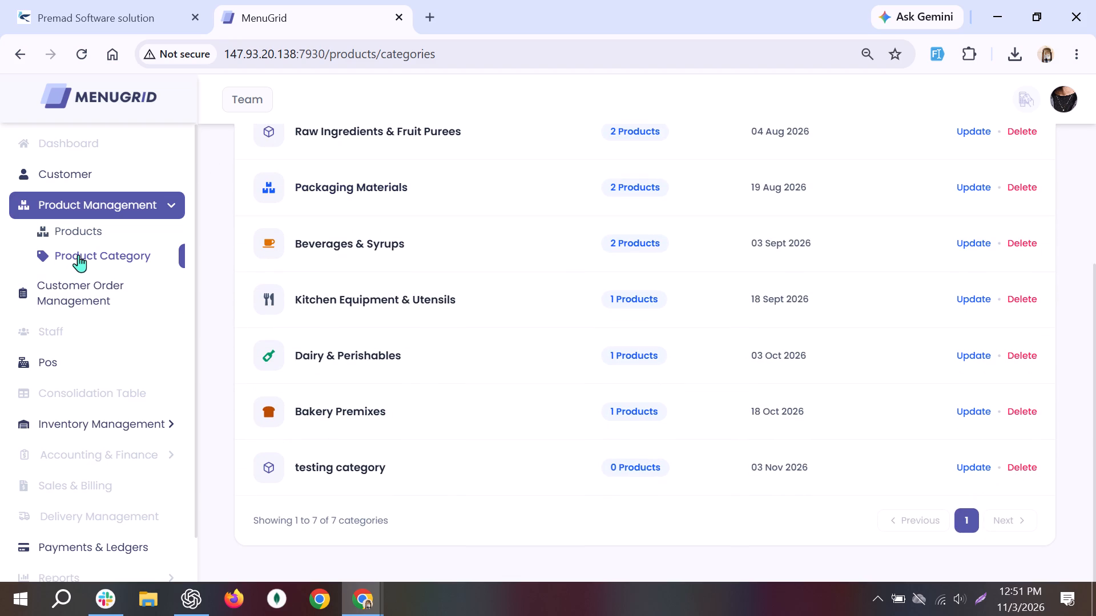
# Edit the Tomato Ketchup product in the product list, change its category to testing category and save the item.
pyautogui.click(84, 234)
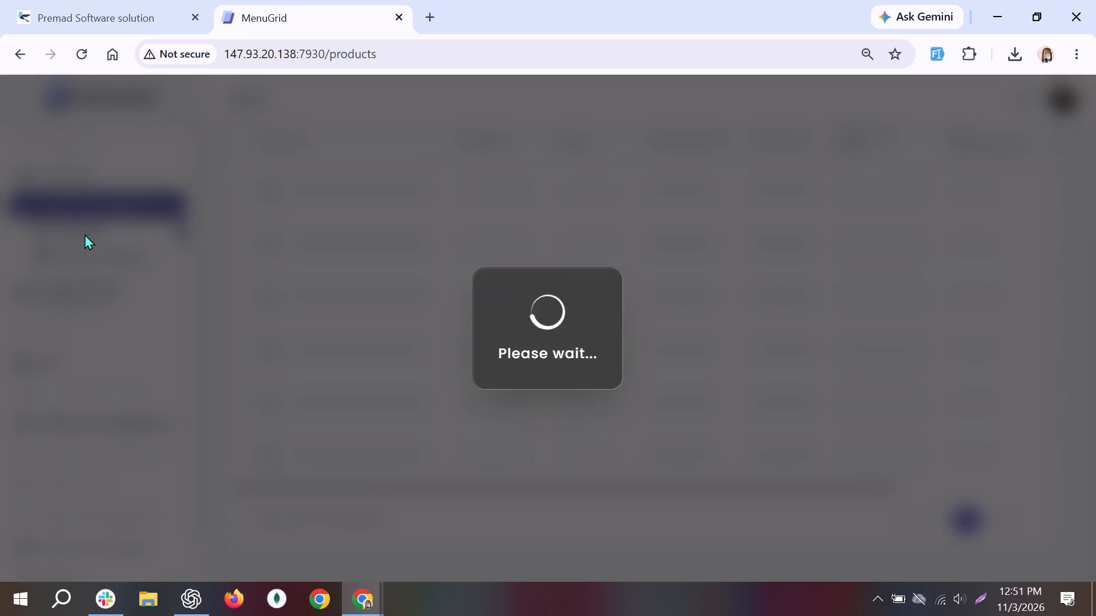
pyautogui.hscroll(-7, 598, 264)
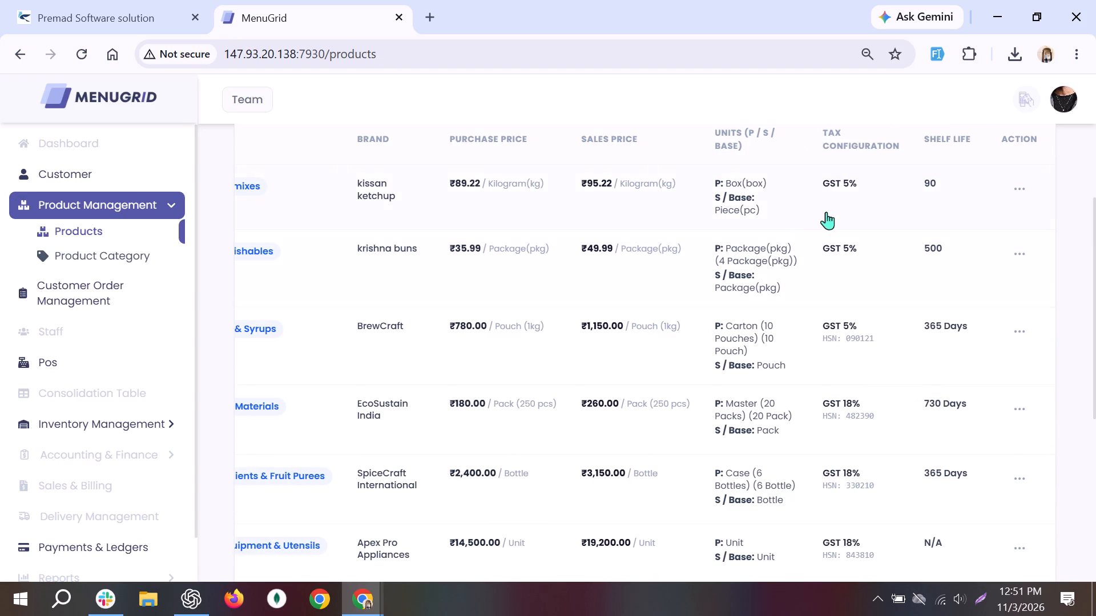
pyautogui.click(1022, 185)
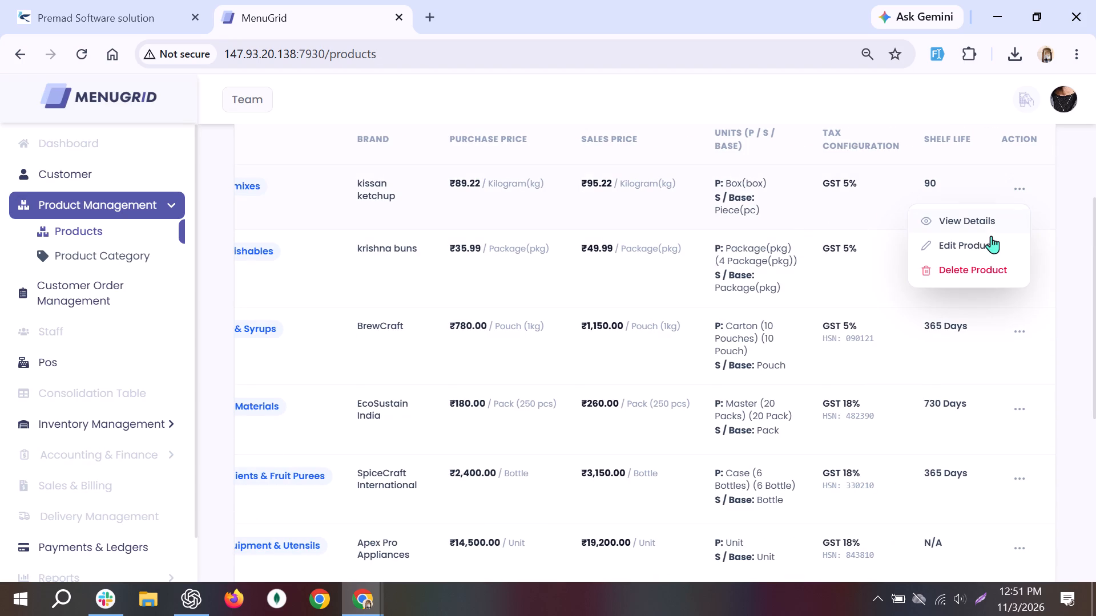
pyautogui.click(986, 245)
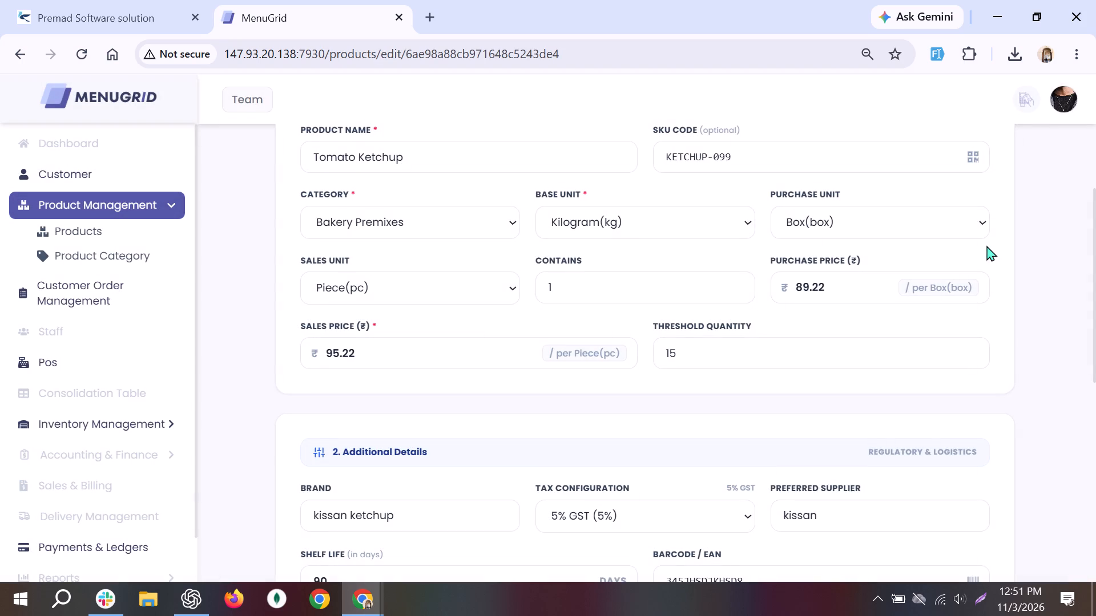
pyautogui.scroll(-5, 986, 245)
pyautogui.scroll(3, 370, 414)
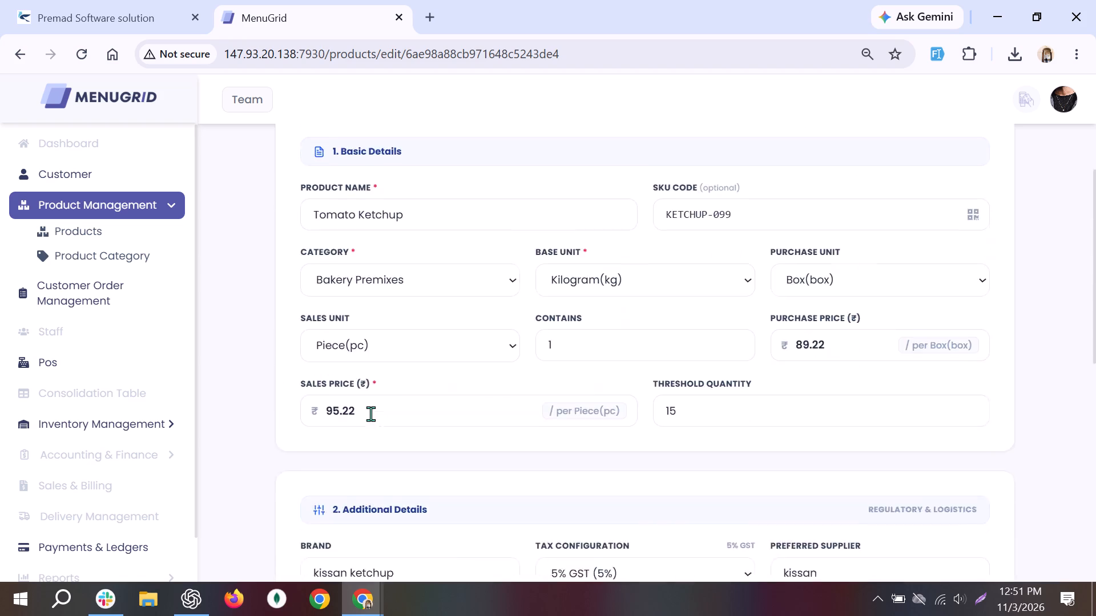
pyautogui.scroll(5, 370, 414)
pyautogui.click(396, 379)
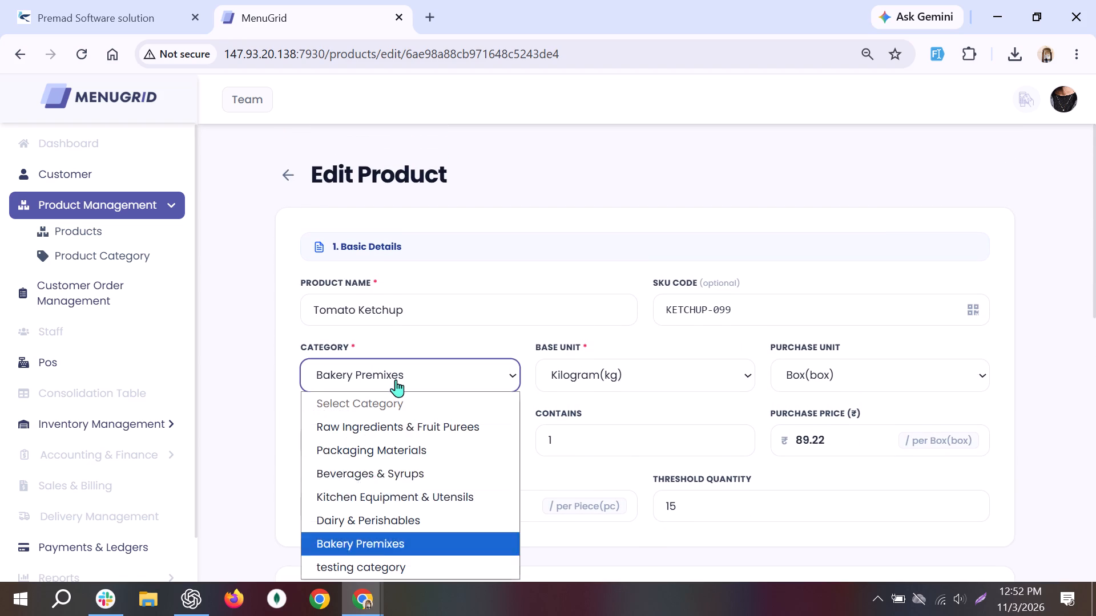
pyautogui.scroll(-6, 400, 491)
pyautogui.click(378, 576)
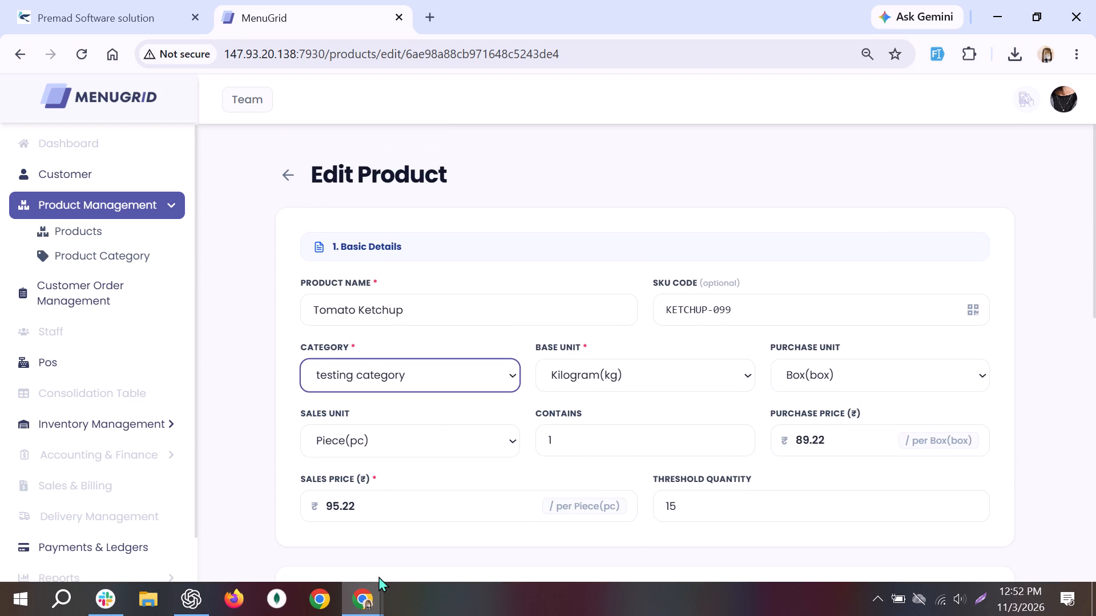
pyautogui.scroll(-20, 731, 459)
pyautogui.scroll(-2, 731, 459)
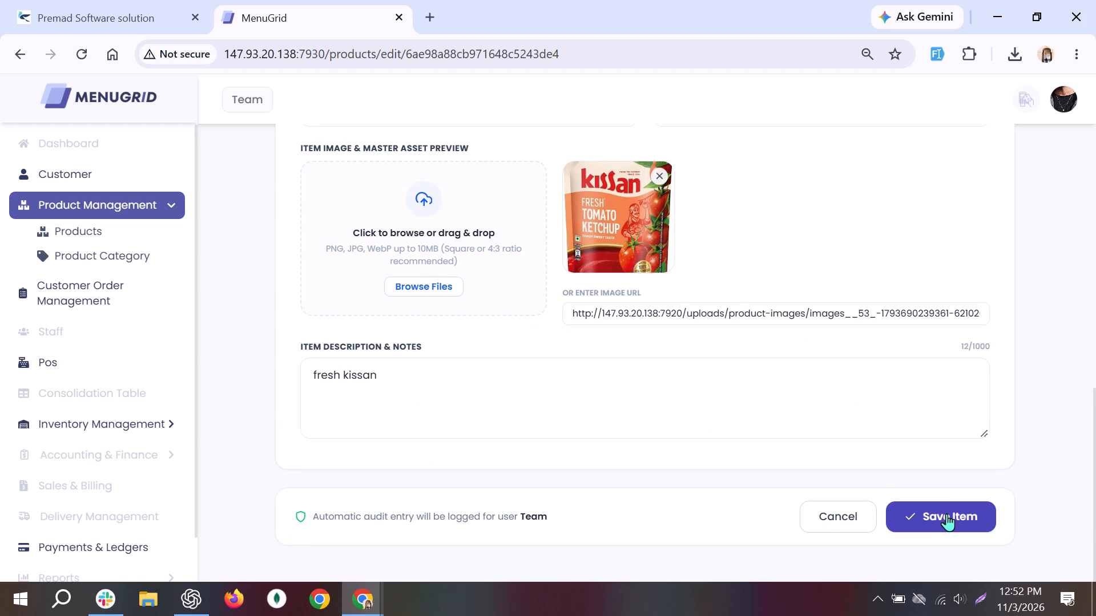
pyautogui.click(946, 513)
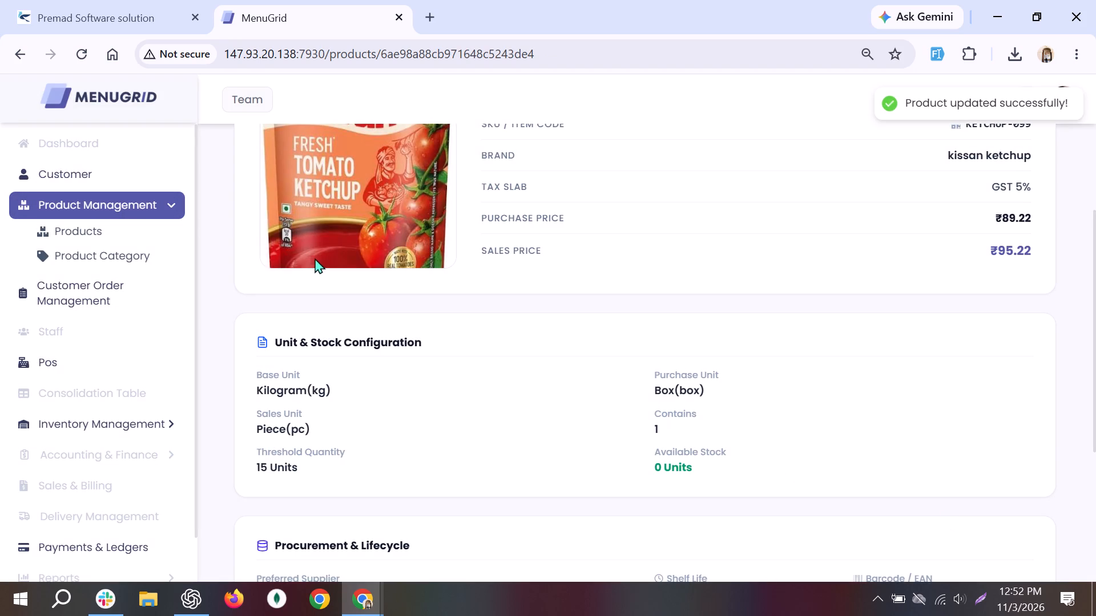
# Check the product counts in the Product Category list, including testing category, and return to the product list.
pyautogui.click(64, 261)
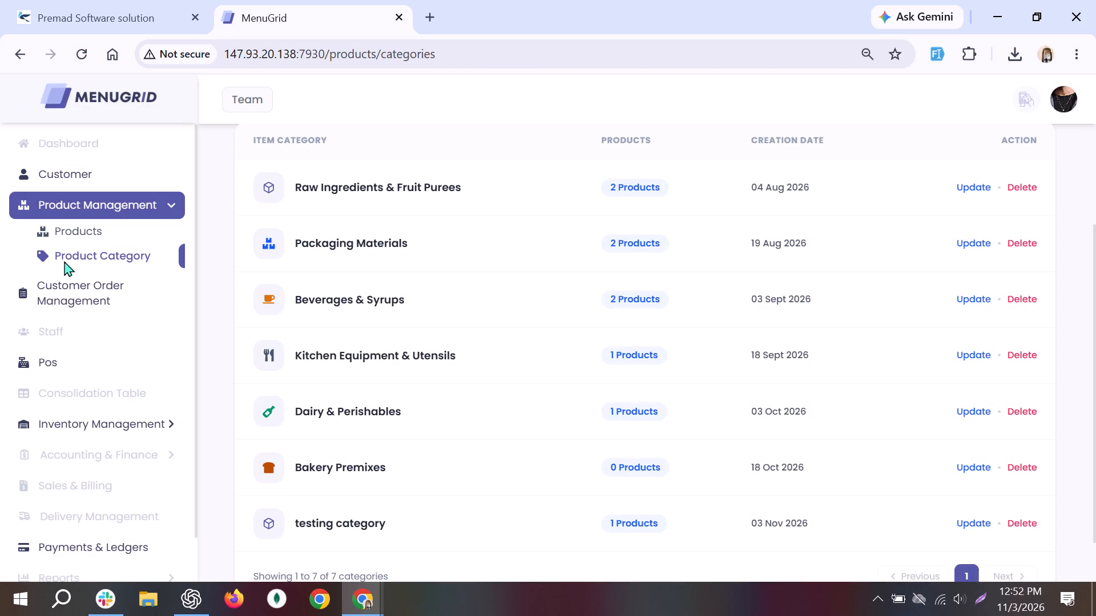
pyautogui.scroll(-12, 612, 407)
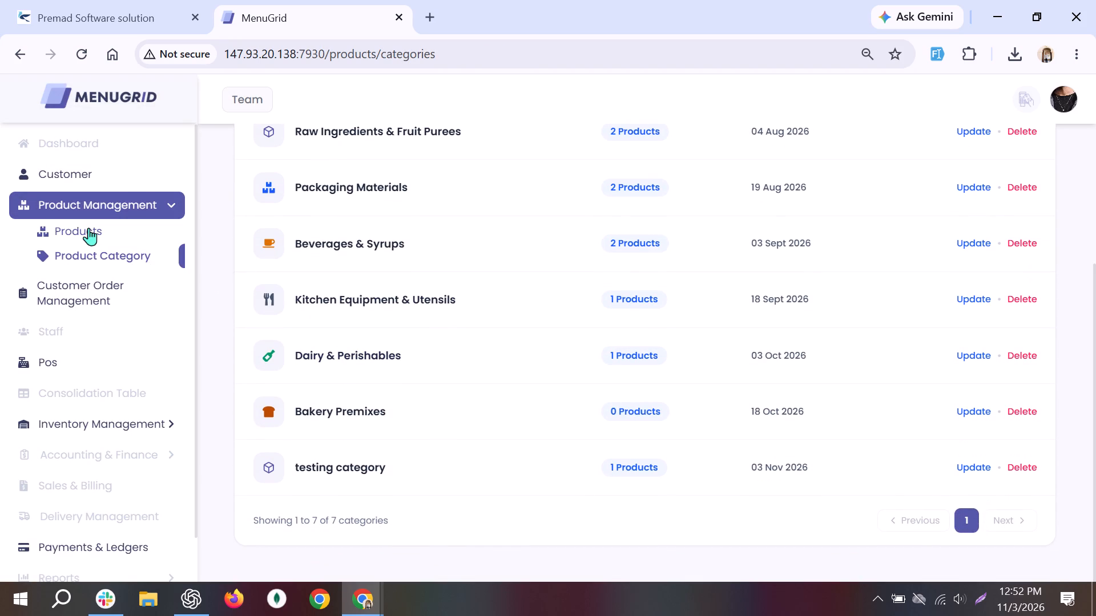
pyautogui.click(88, 228)
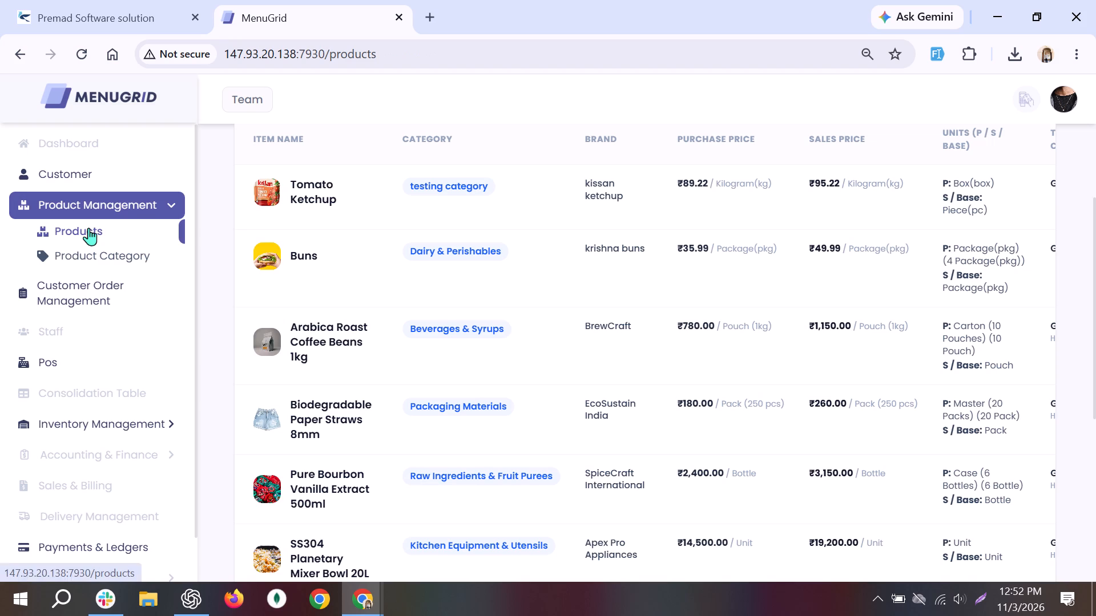
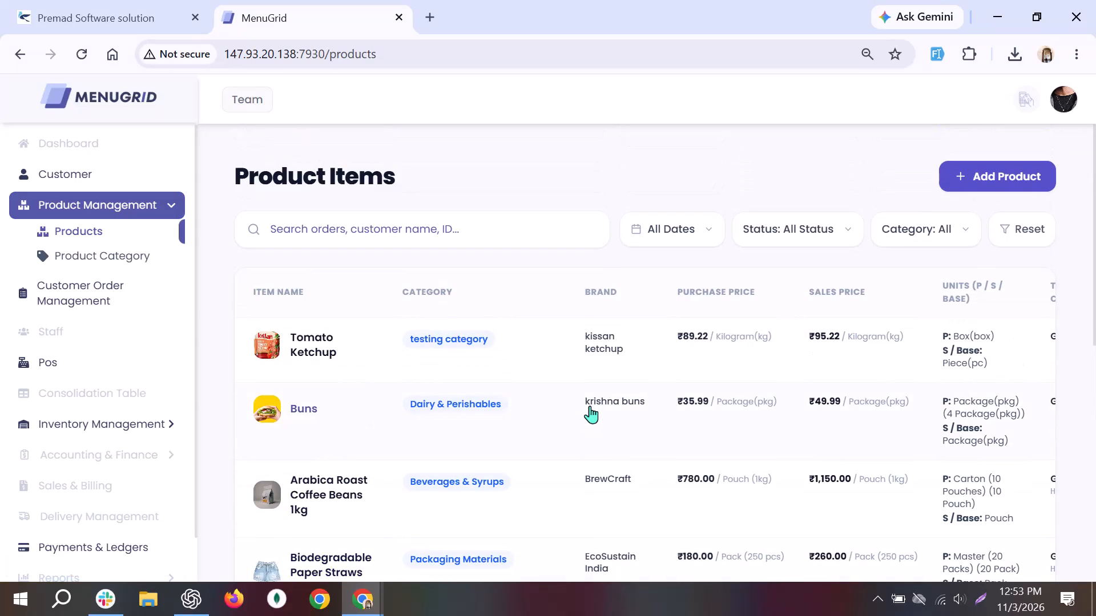
# Filter the product list to Today, reset the date filter to All Dates, and view the remaining product columns.
pyautogui.click(690, 216)
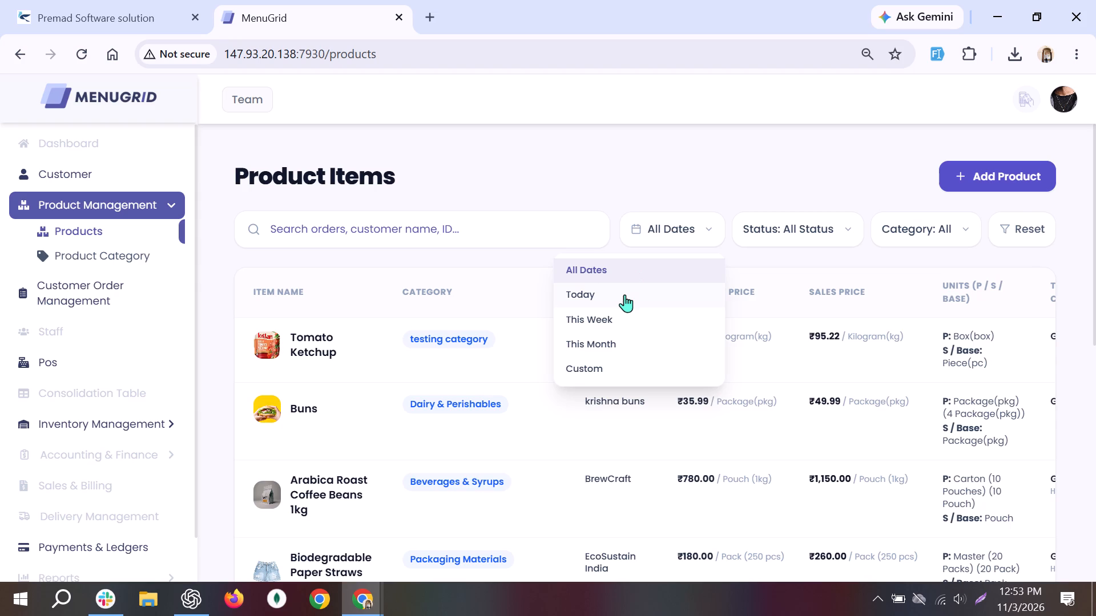
pyautogui.click(624, 294)
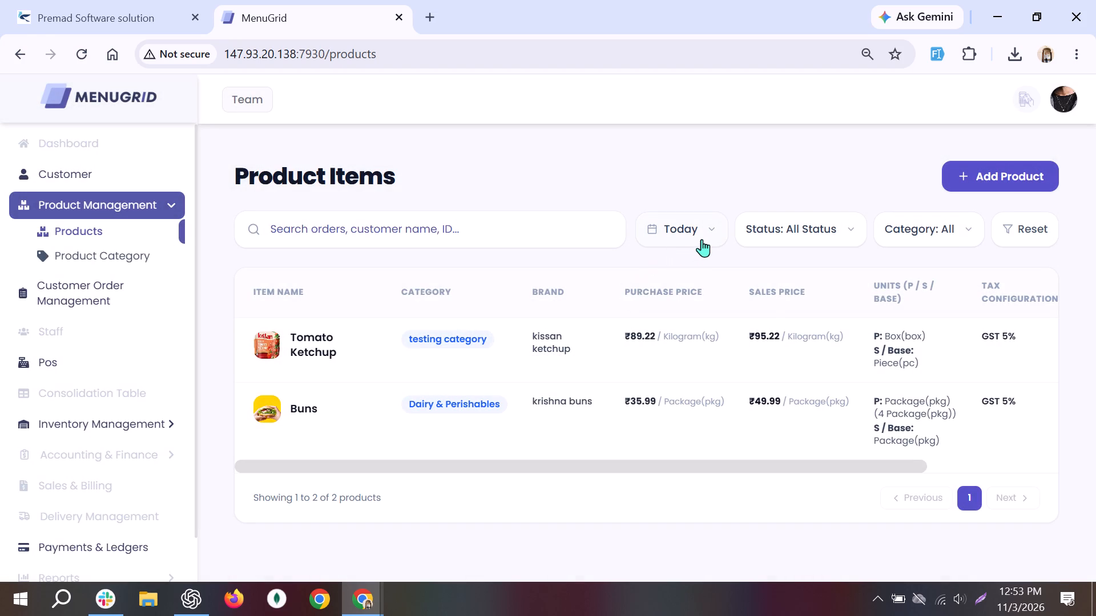
pyautogui.click(702, 239)
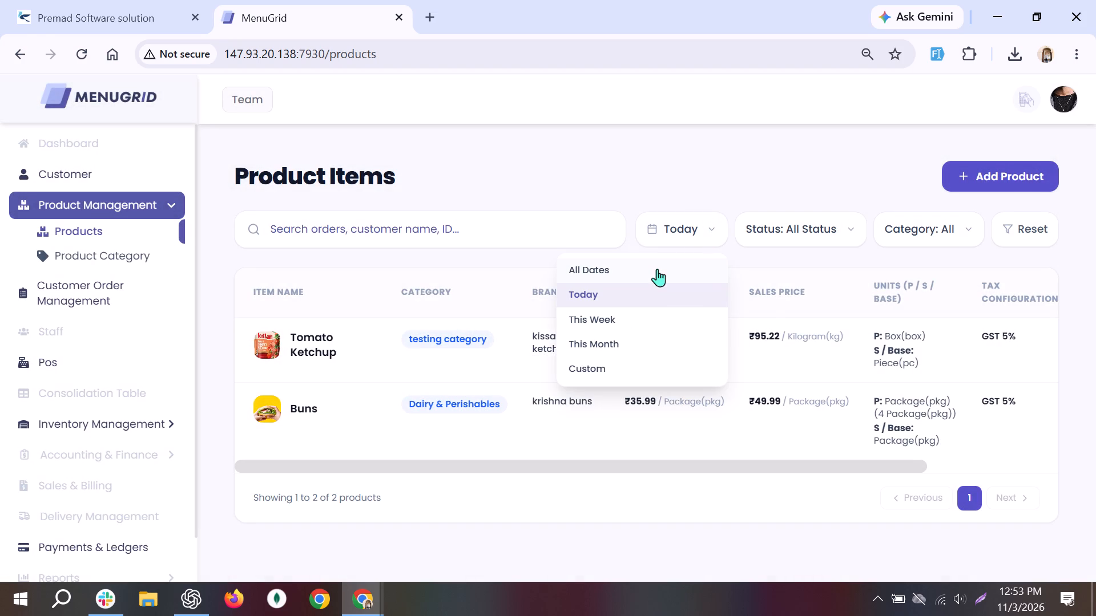
pyautogui.click(657, 269)
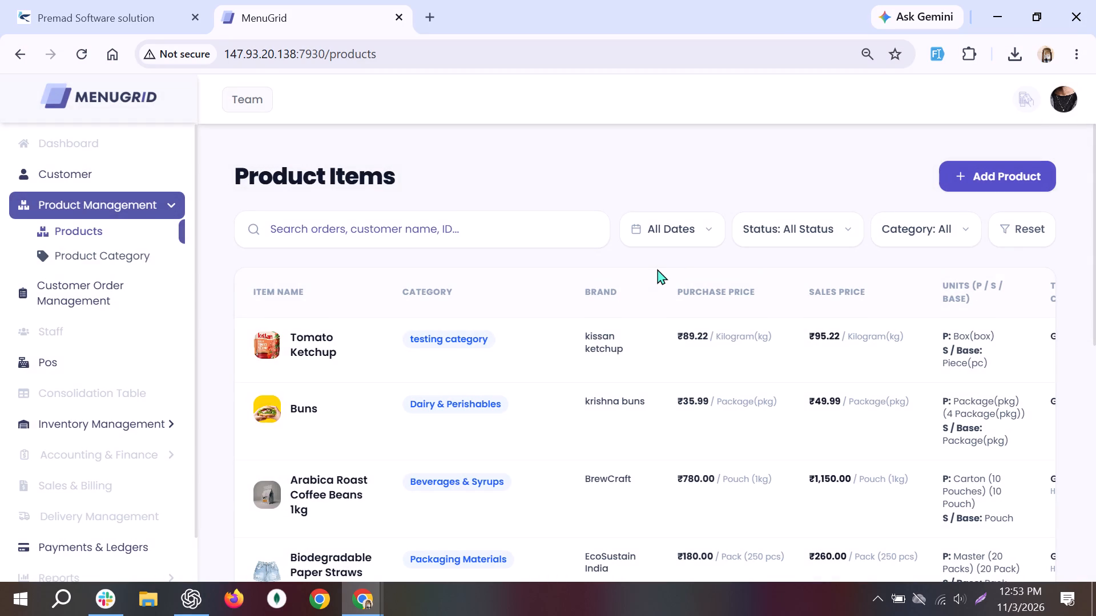
pyautogui.hscroll(-7, 695, 339)
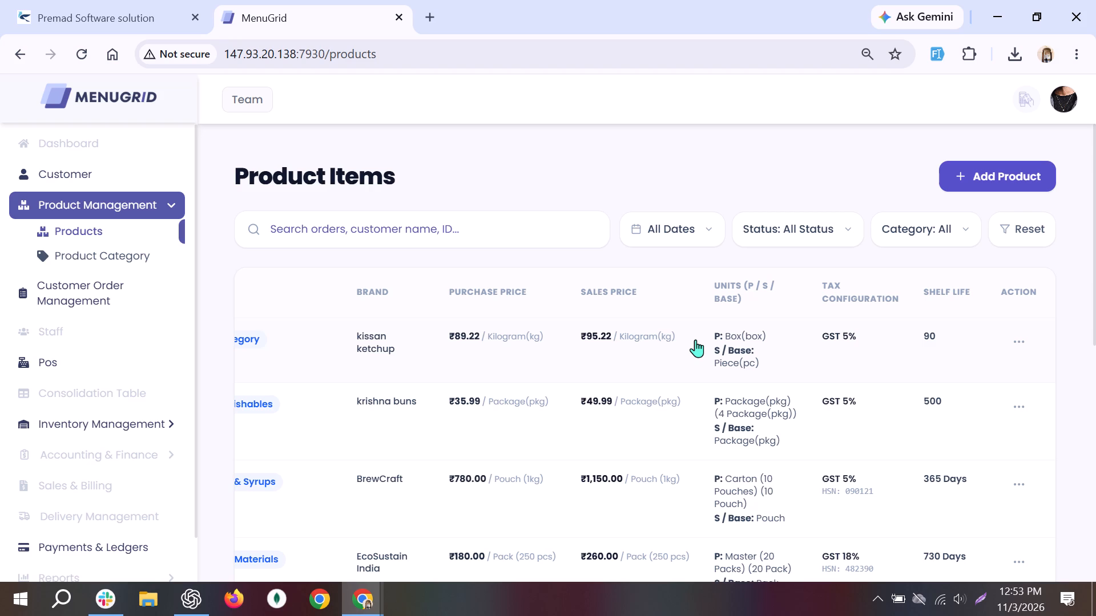
# Switch to the Premad HRM site, refresh it, review the testing task MGD336 and return to the dashboard.
pyautogui.click(144, 6)
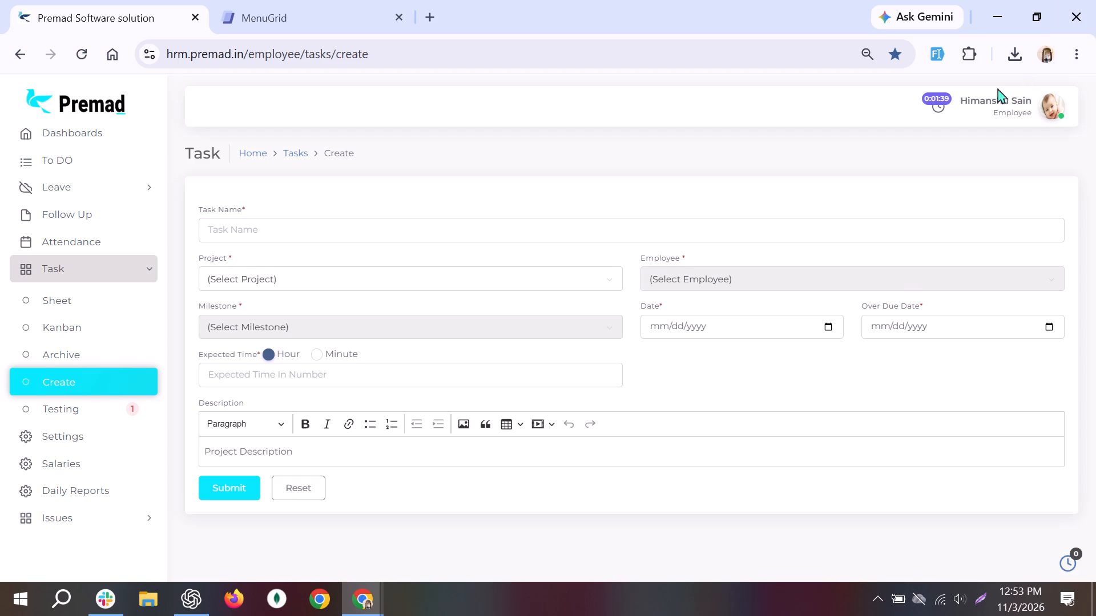
pyautogui.press('F5')
pyautogui.click(116, 416)
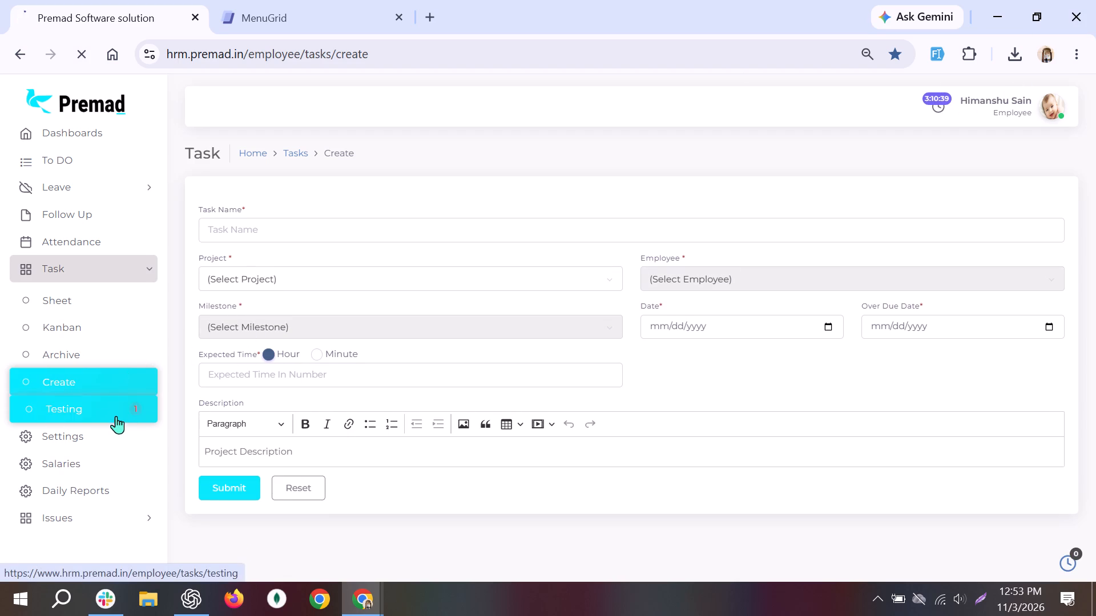
pyautogui.scroll(-3, 523, 397)
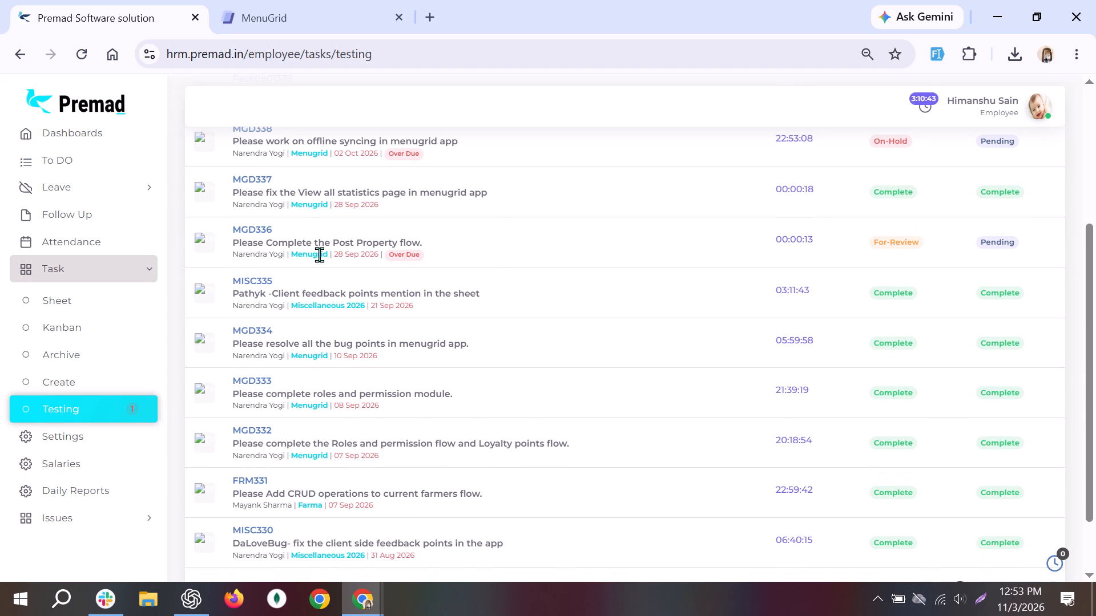
pyautogui.click(245, 228)
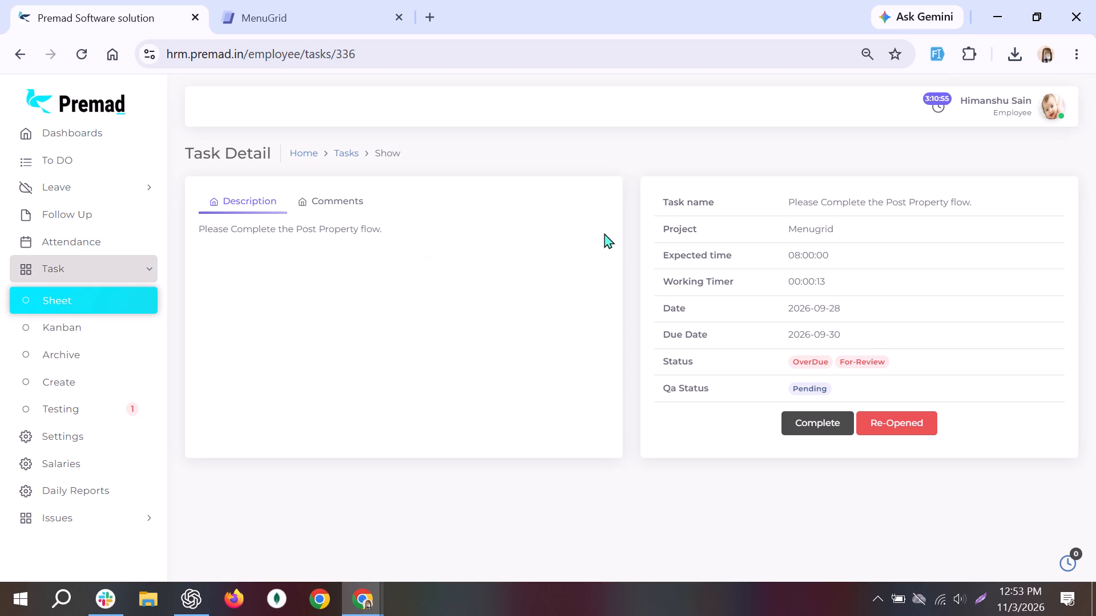
pyautogui.click(70, 133)
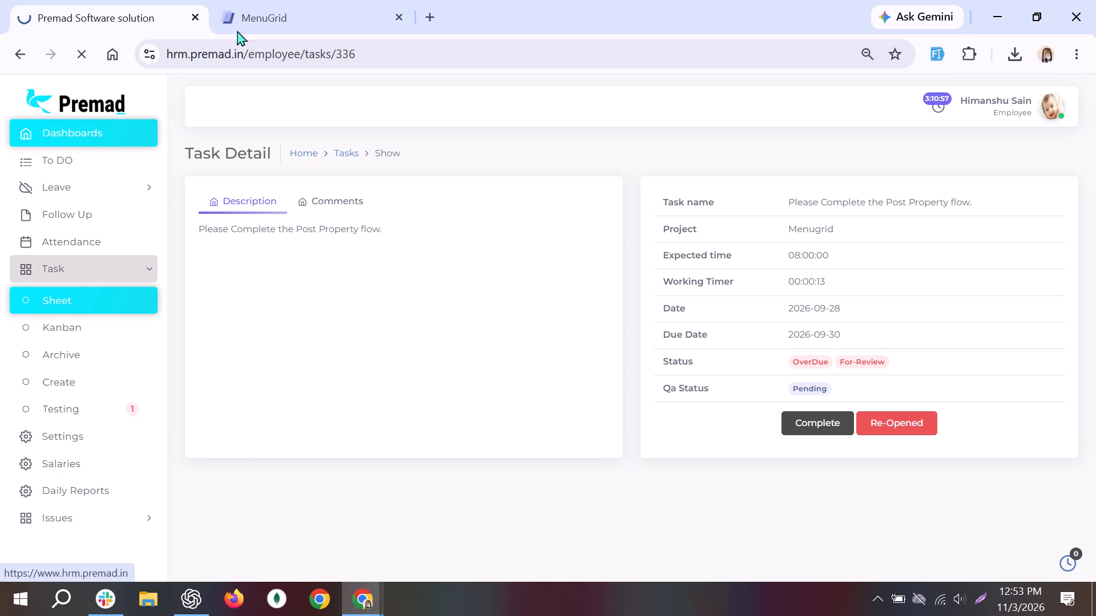
# Start a Bio Break from the work timer on the Premad HRM dashboard.
pyautogui.click(280, 7)
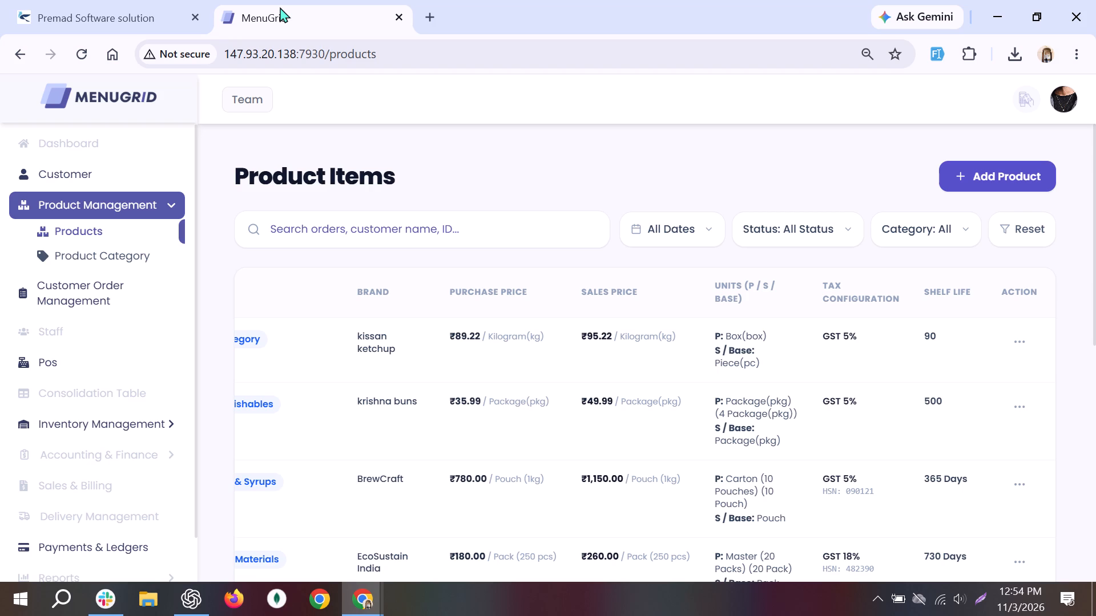
pyautogui.click(118, 0)
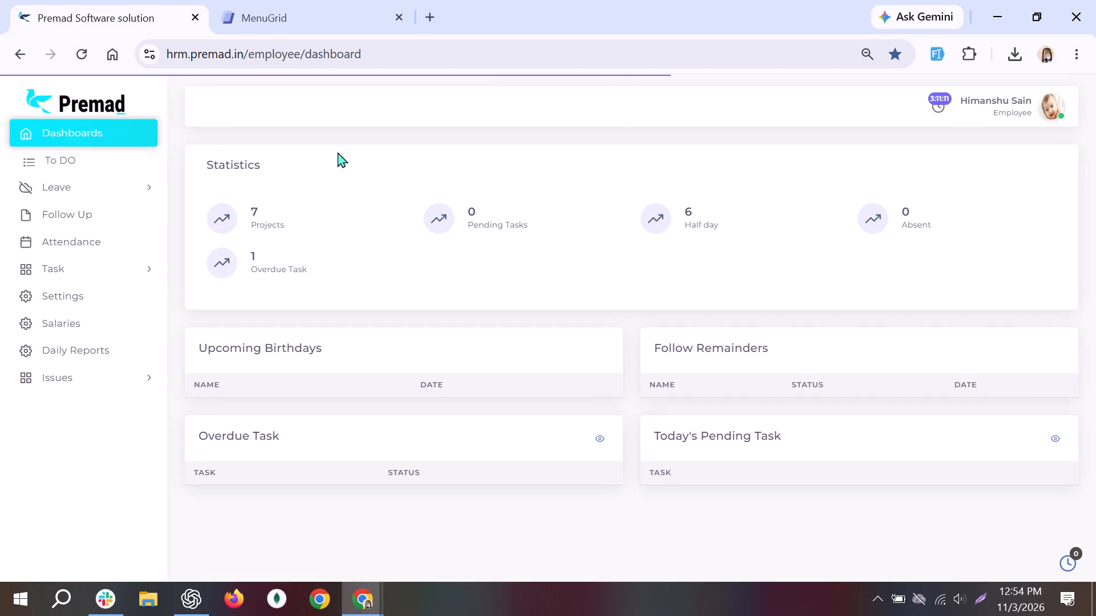
pyautogui.click(933, 100)
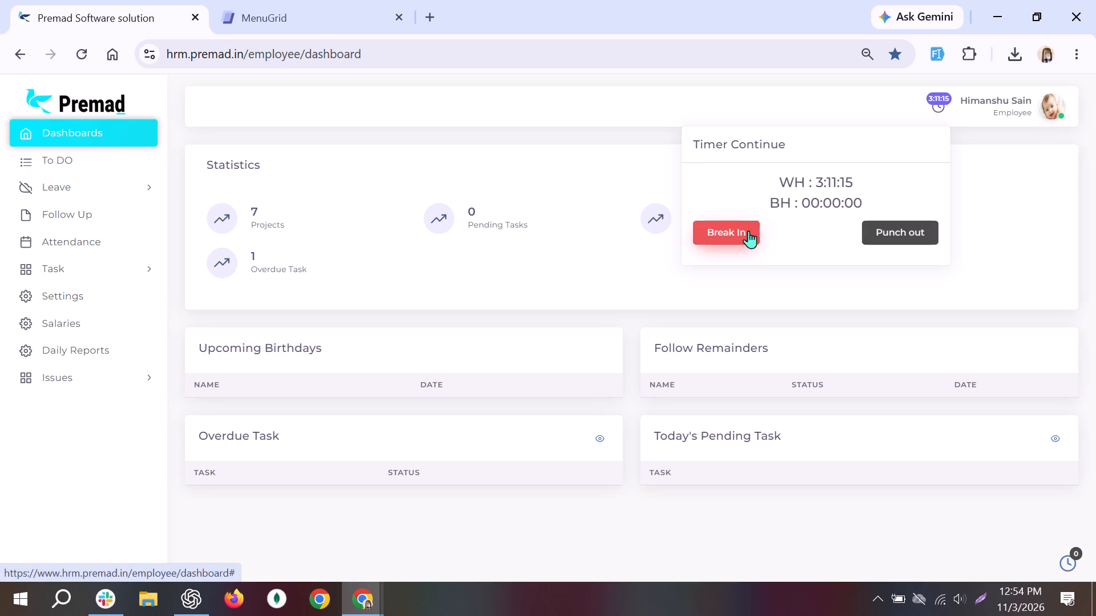
pyautogui.click(748, 230)
pyautogui.click(634, 335)
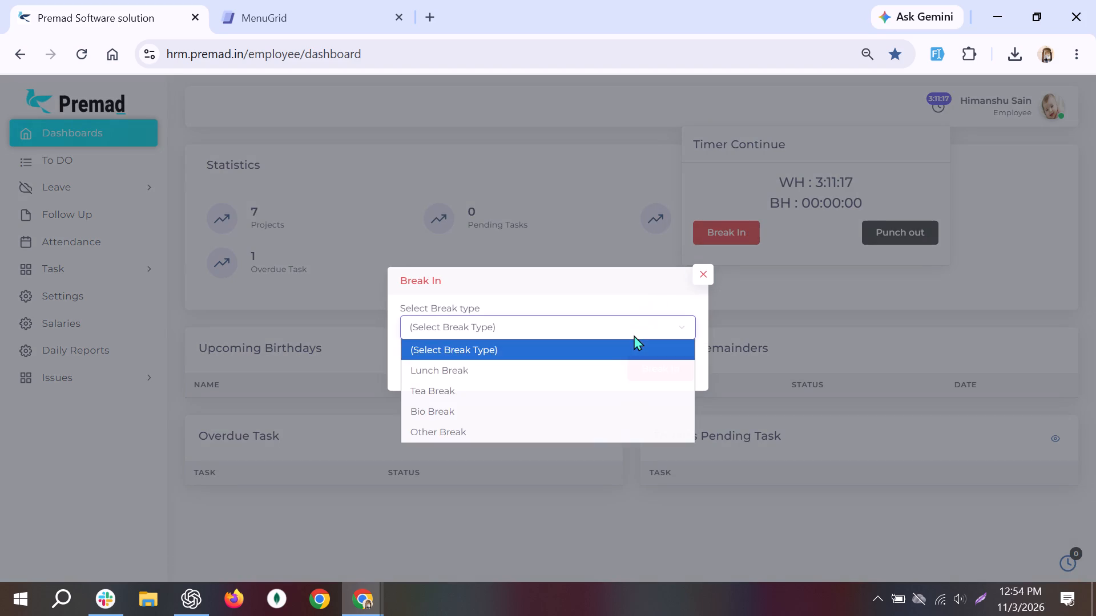
pyautogui.click(558, 414)
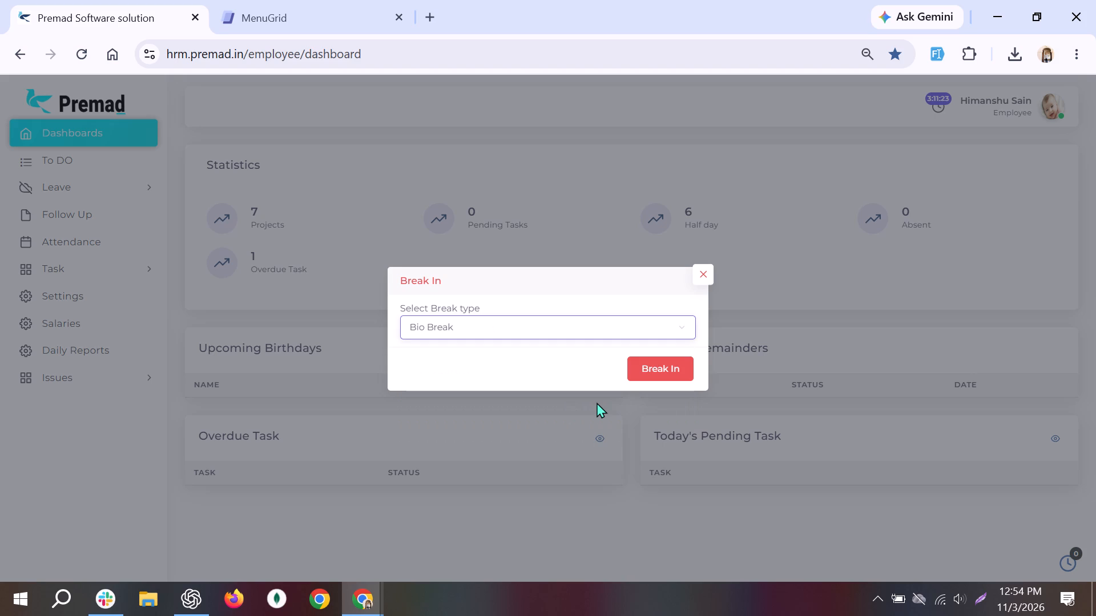
pyautogui.click(647, 370)
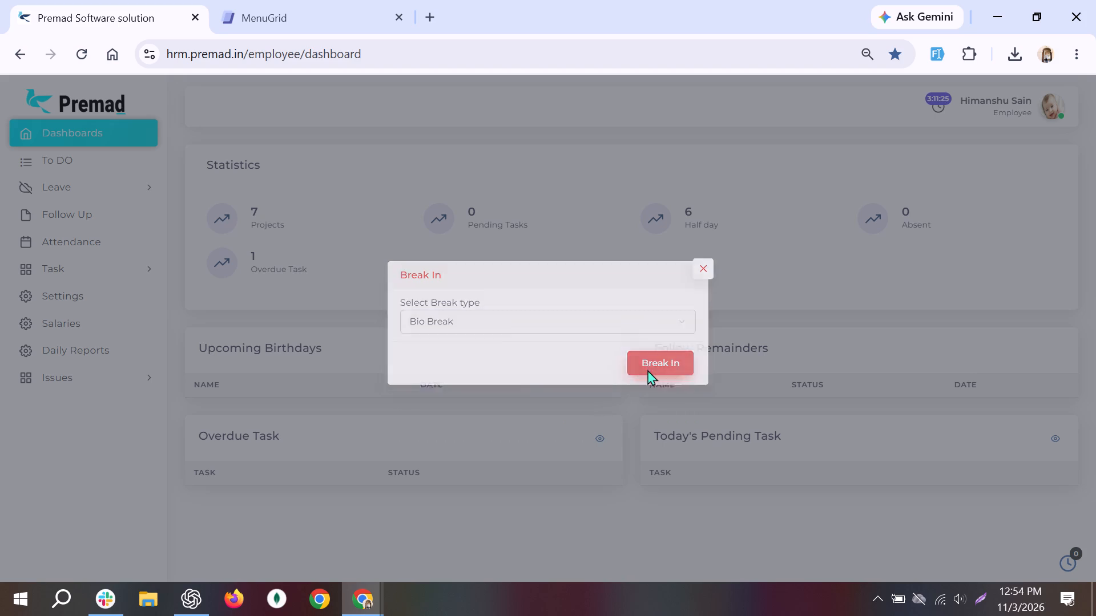
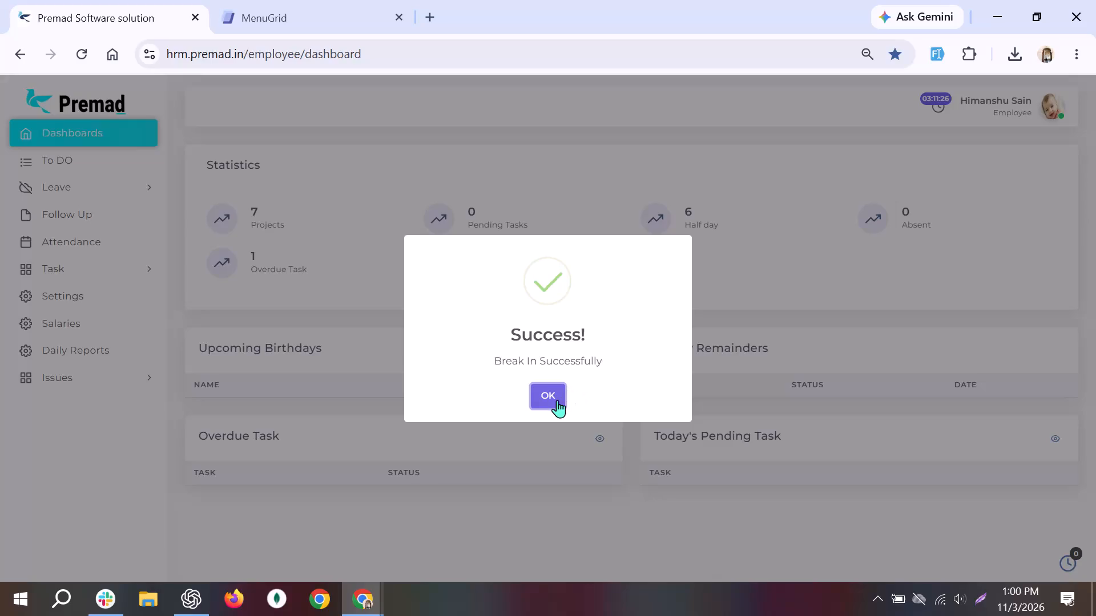
# End the running break from the work timer on the Premad HRM dashboard.
pyautogui.click(557, 400)
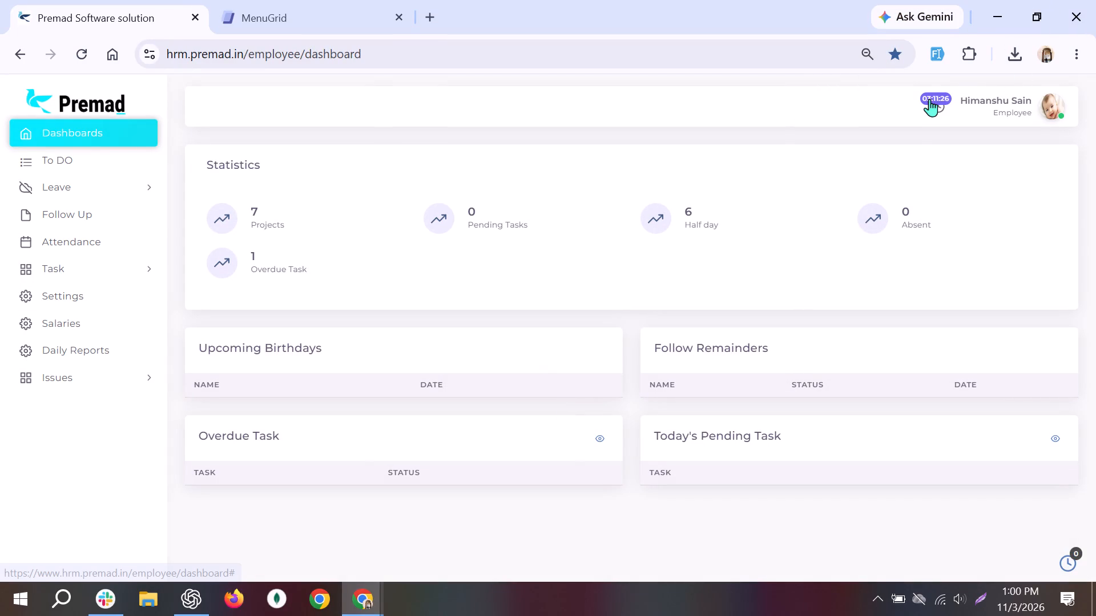
pyautogui.click(929, 99)
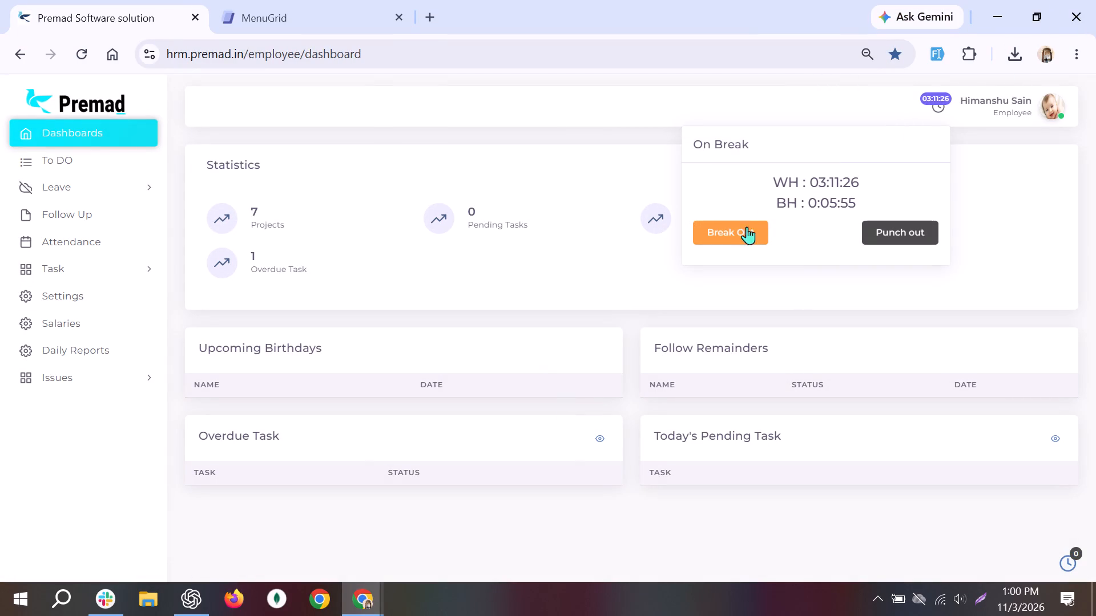
pyautogui.click(739, 237)
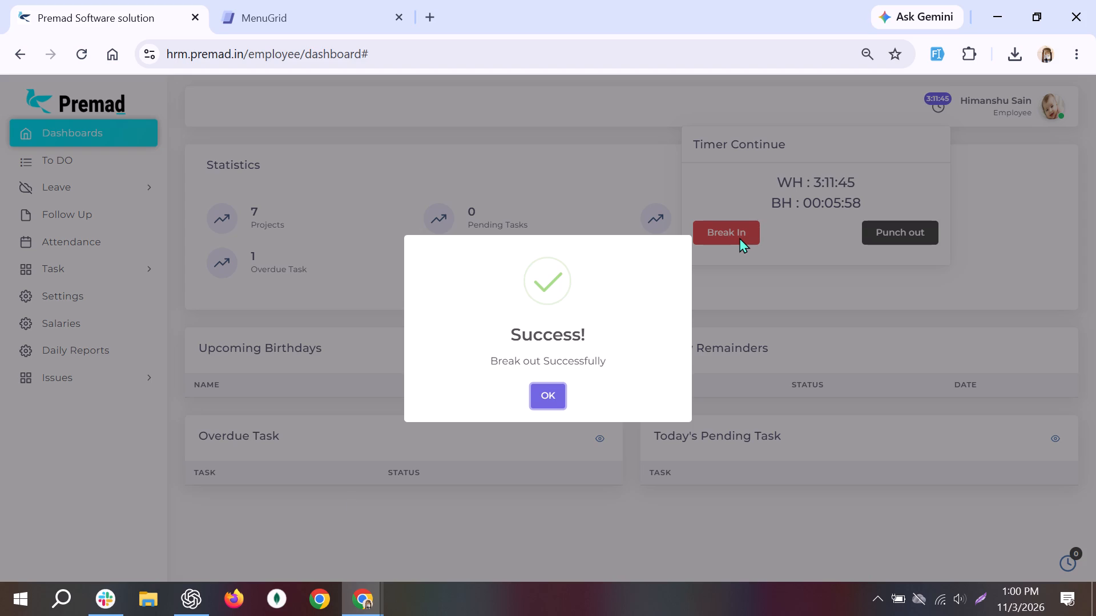
pyautogui.click(552, 388)
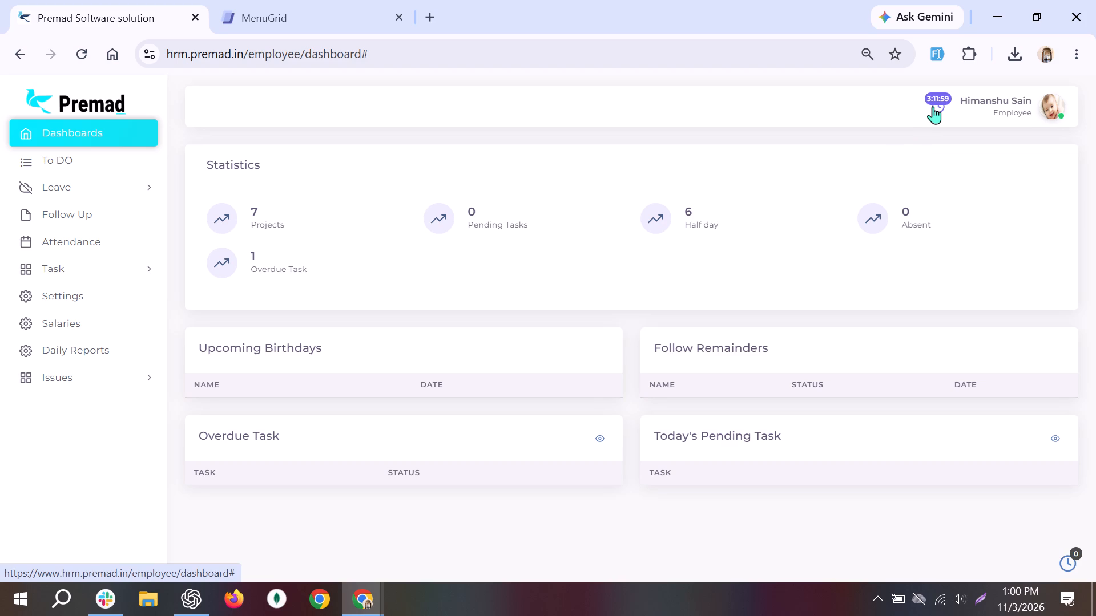
# Switch to MenuGrid, look over the product list, and review the full product details of Tomato Ketchup.
pyautogui.click(361, 0)
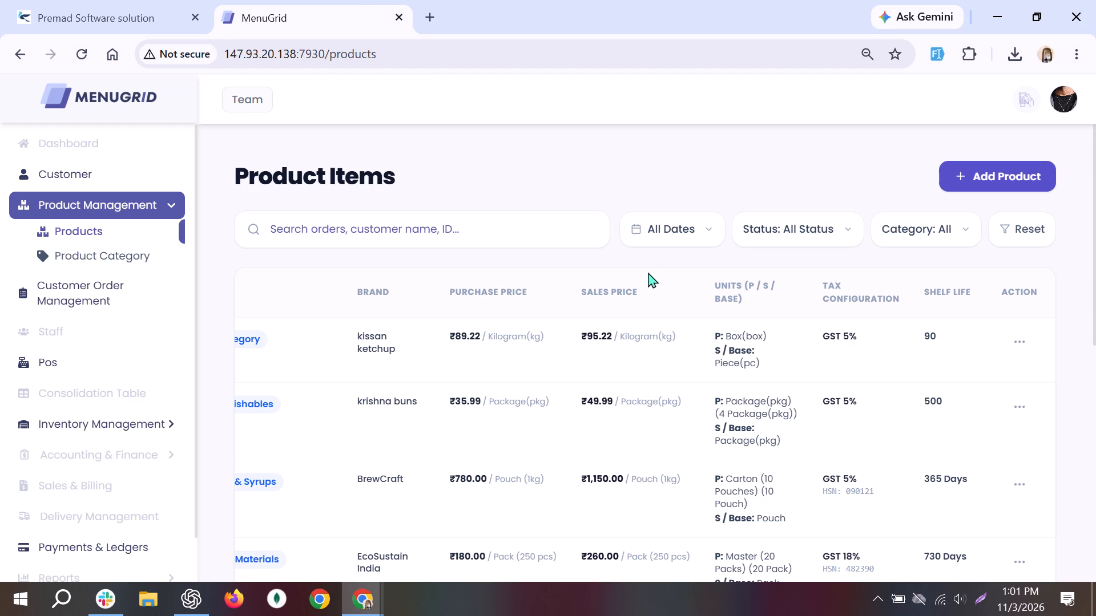
pyautogui.hscroll(8, 646, 279)
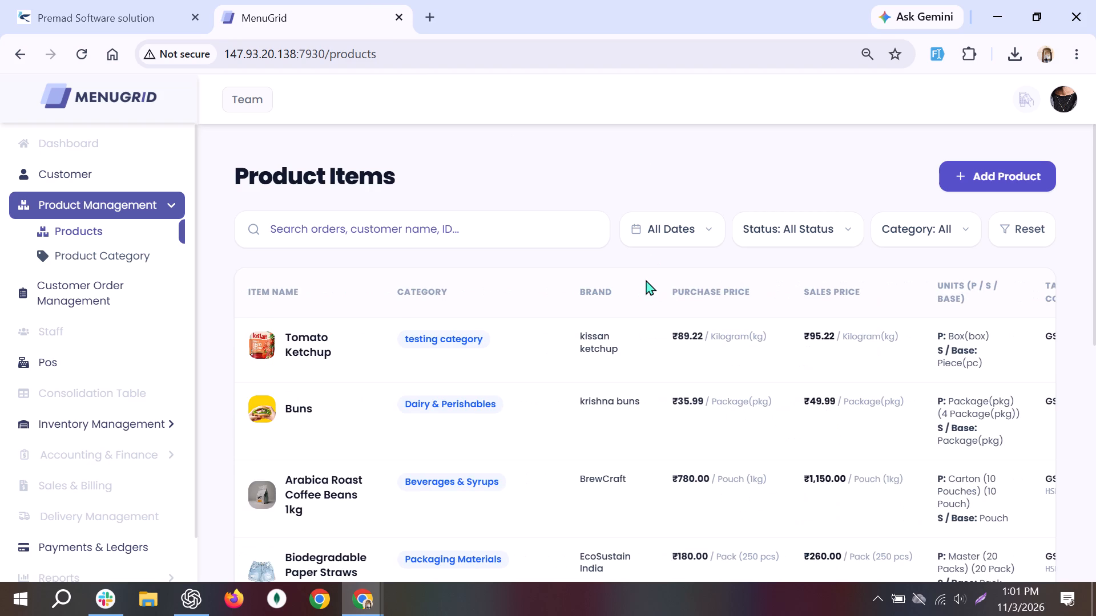
pyautogui.scroll(-2, 602, 445)
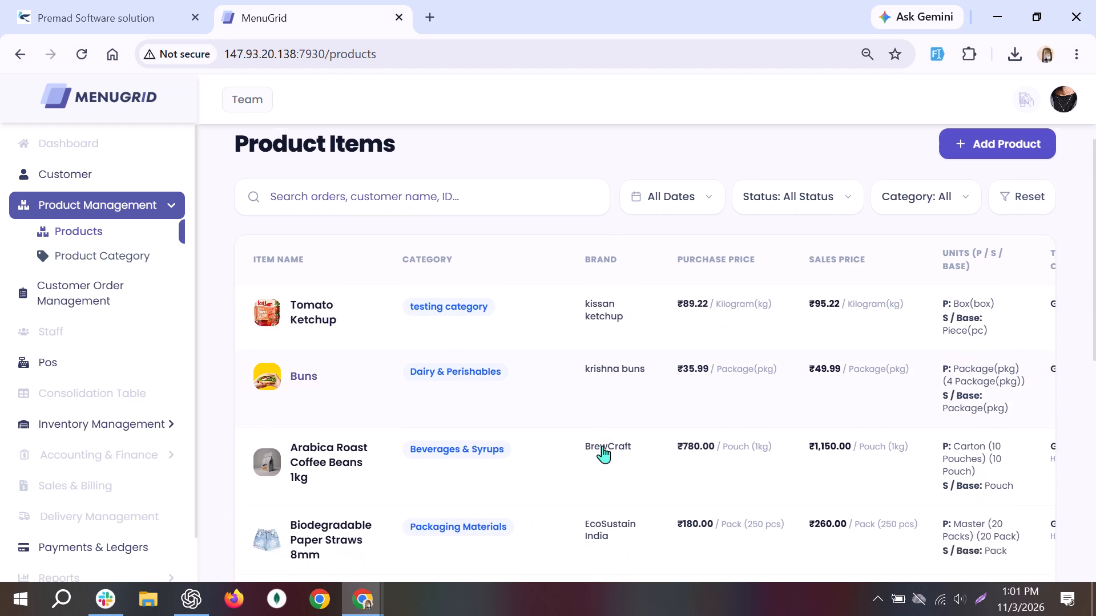
pyautogui.scroll(7, 602, 445)
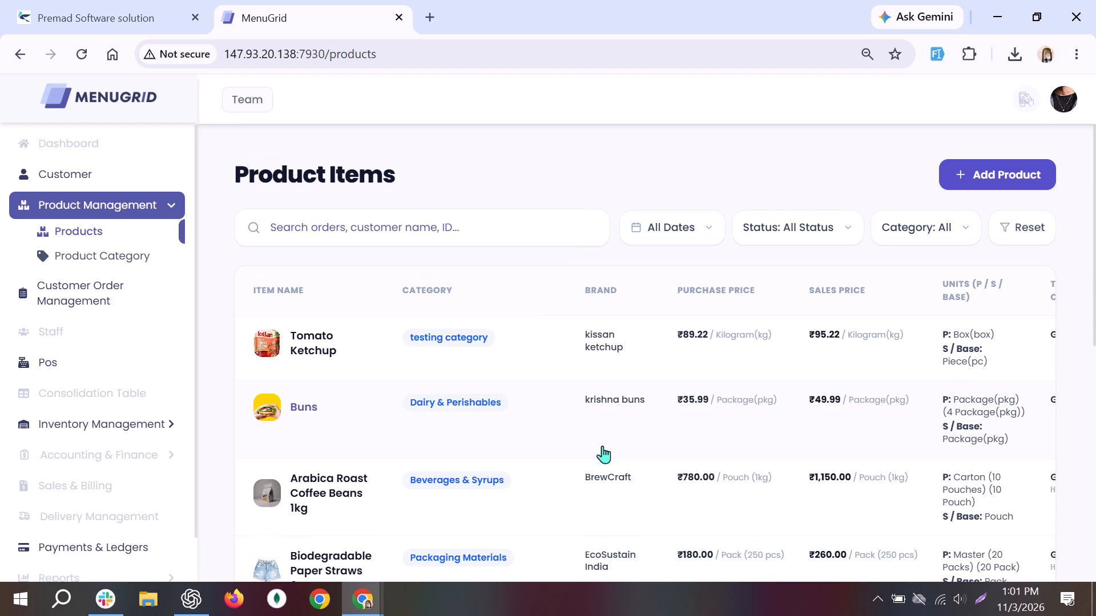
pyautogui.click(317, 337)
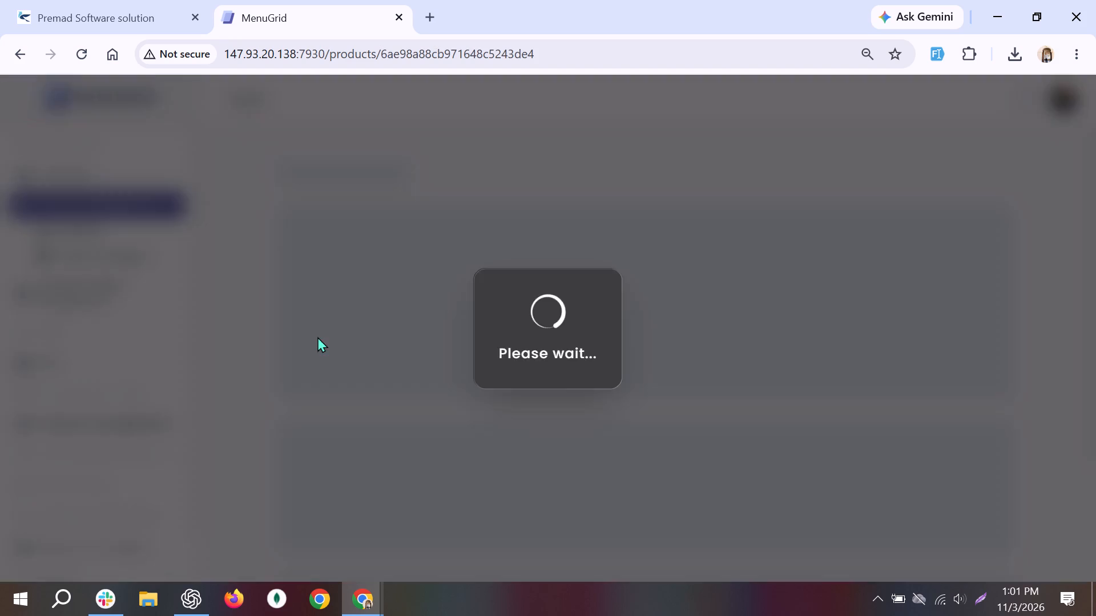
pyautogui.scroll(-6, 317, 337)
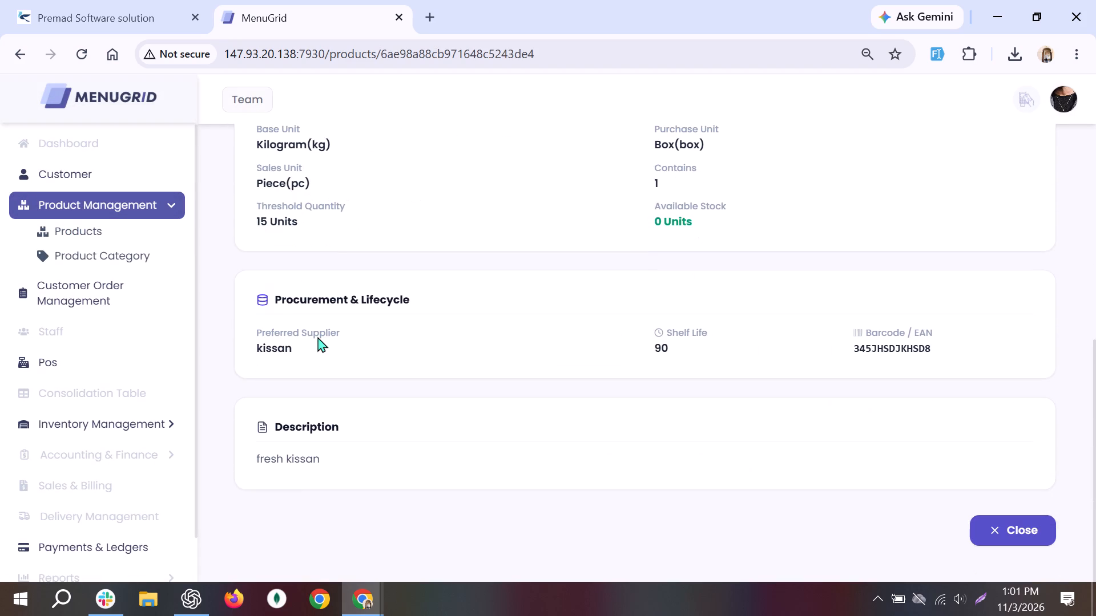
pyautogui.scroll(-2, 317, 337)
pyautogui.scroll(13, 317, 337)
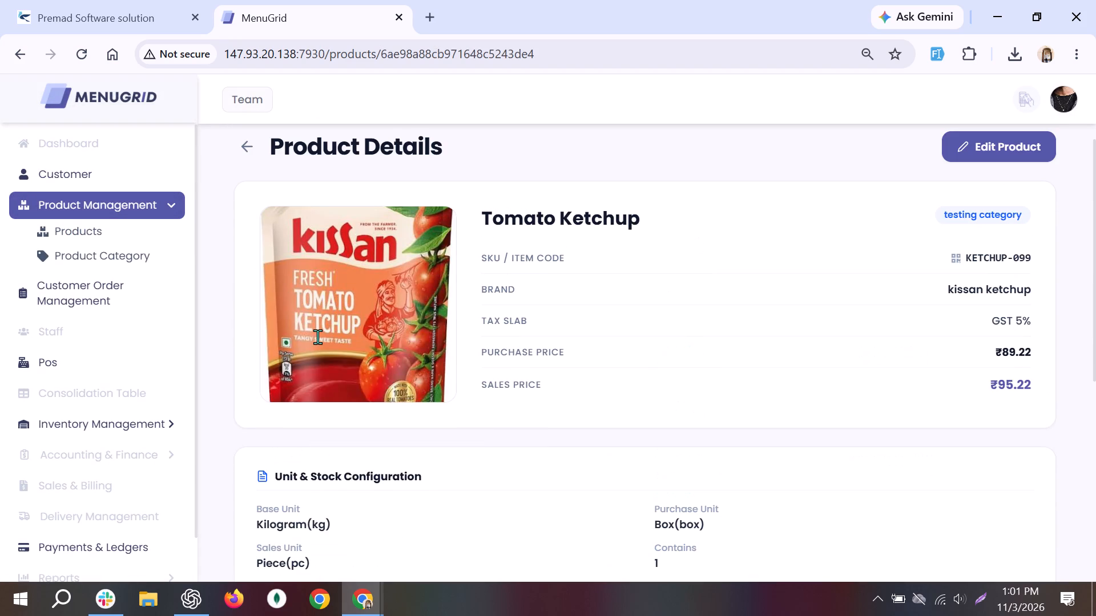
pyautogui.scroll(1, 317, 337)
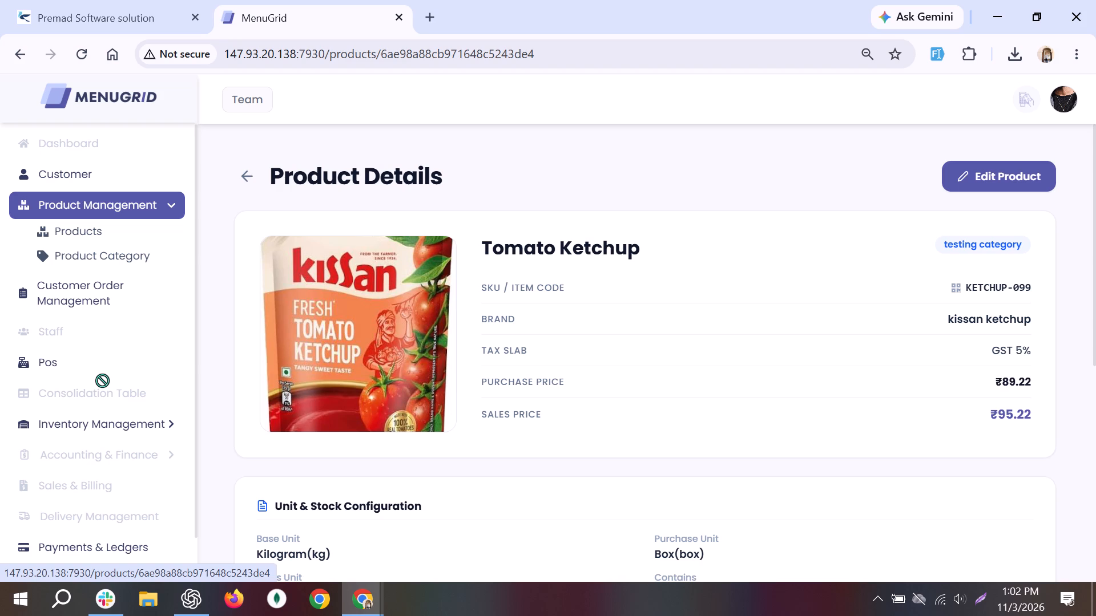
# Review the customer orders in Customer Order Management and the product catalog on the POS page.
pyautogui.click(102, 301)
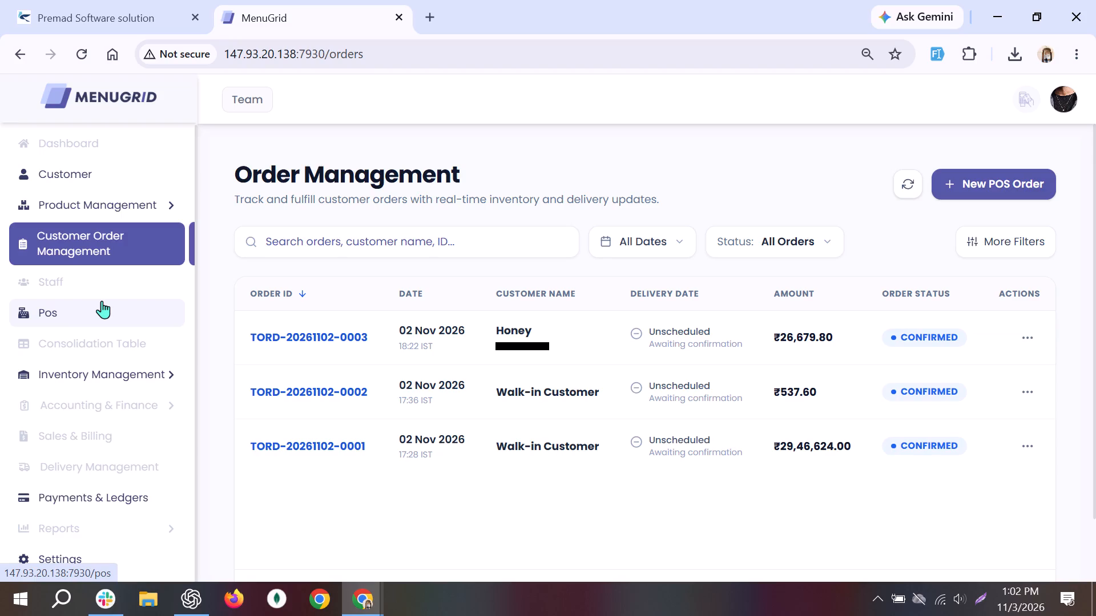
pyautogui.click(102, 301)
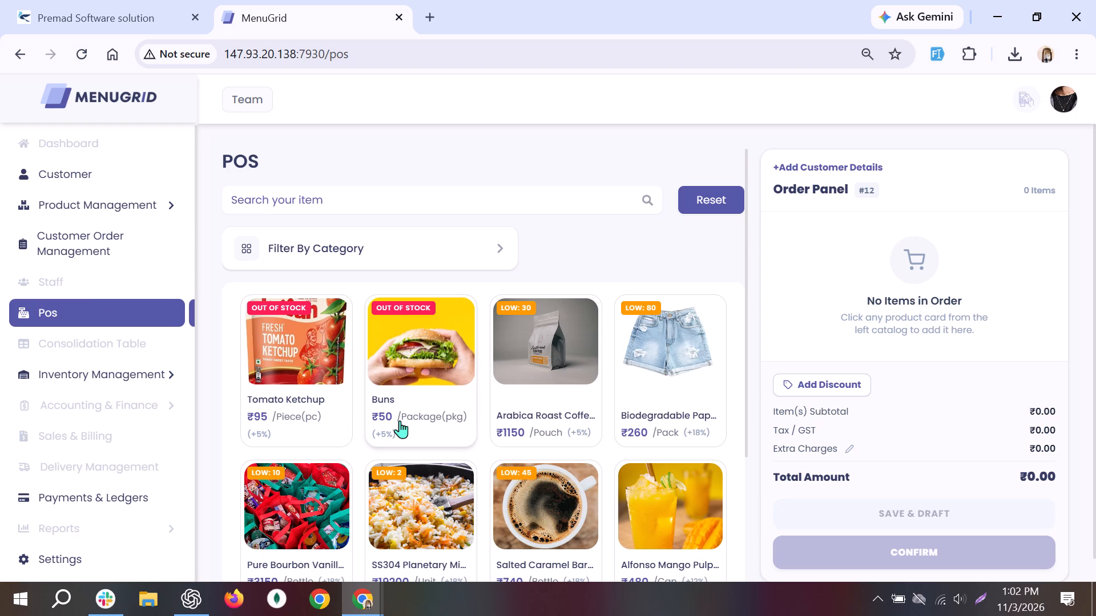
pyautogui.scroll(-1, 400, 420)
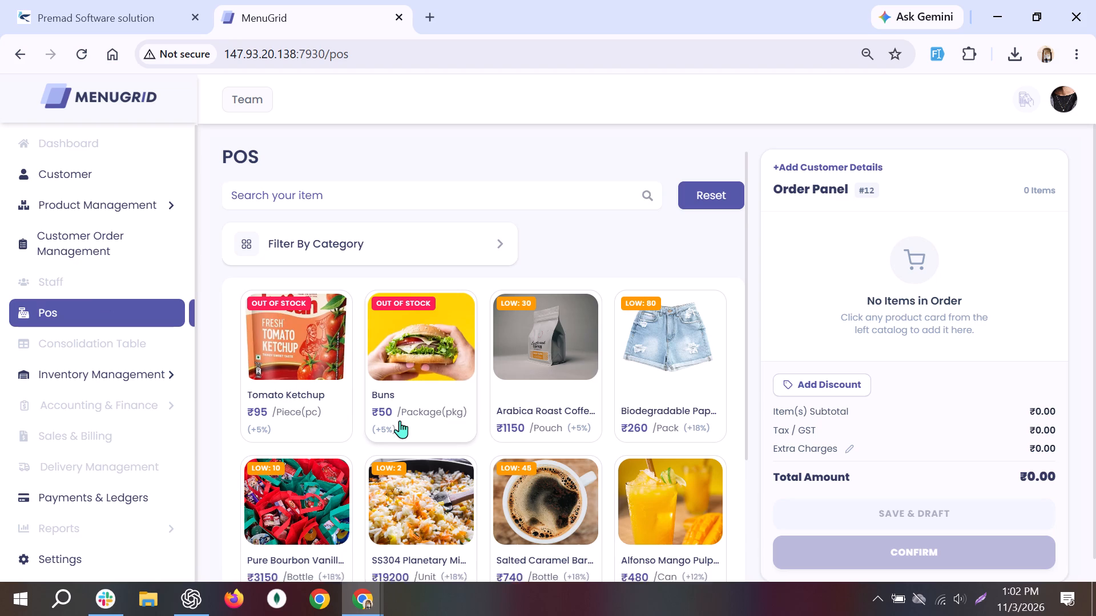
pyautogui.scroll(-2, 400, 420)
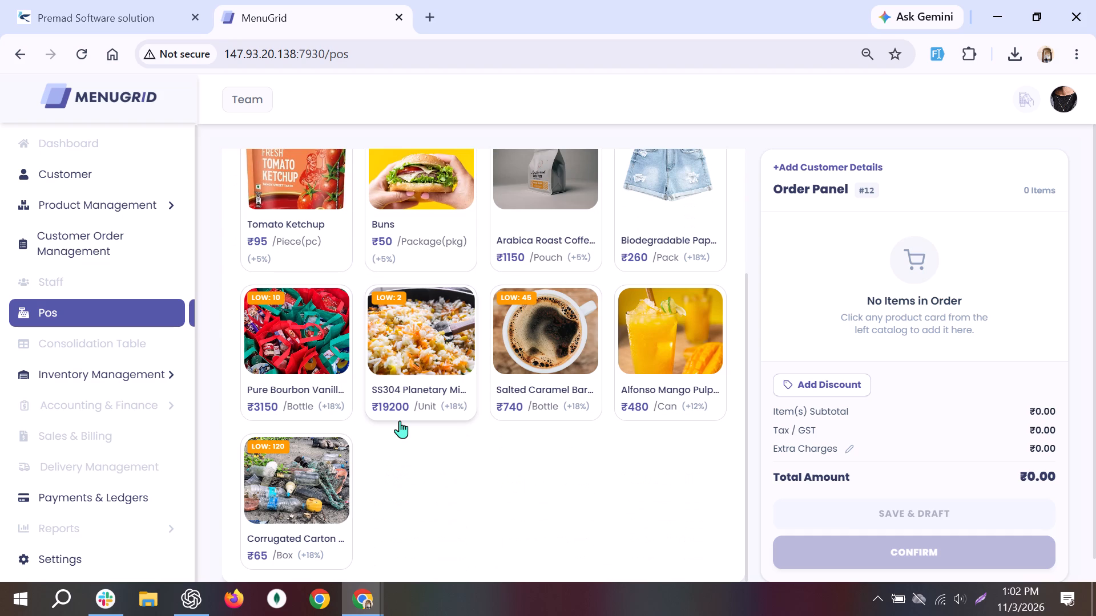
pyautogui.scroll(7, 400, 420)
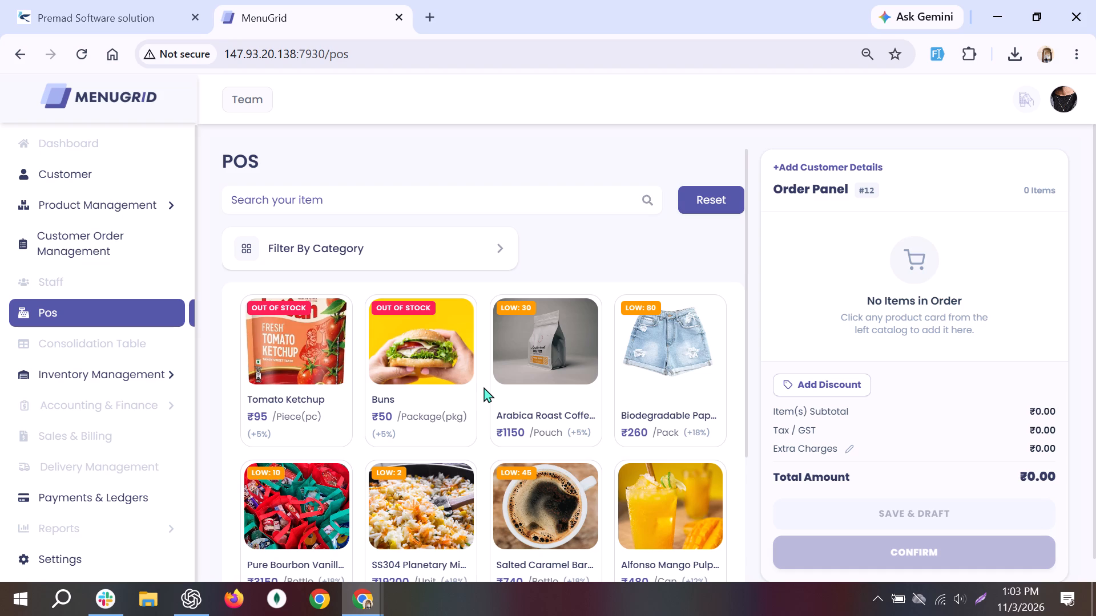
pyautogui.scroll(8, 483, 387)
pyautogui.scroll(-5, 483, 387)
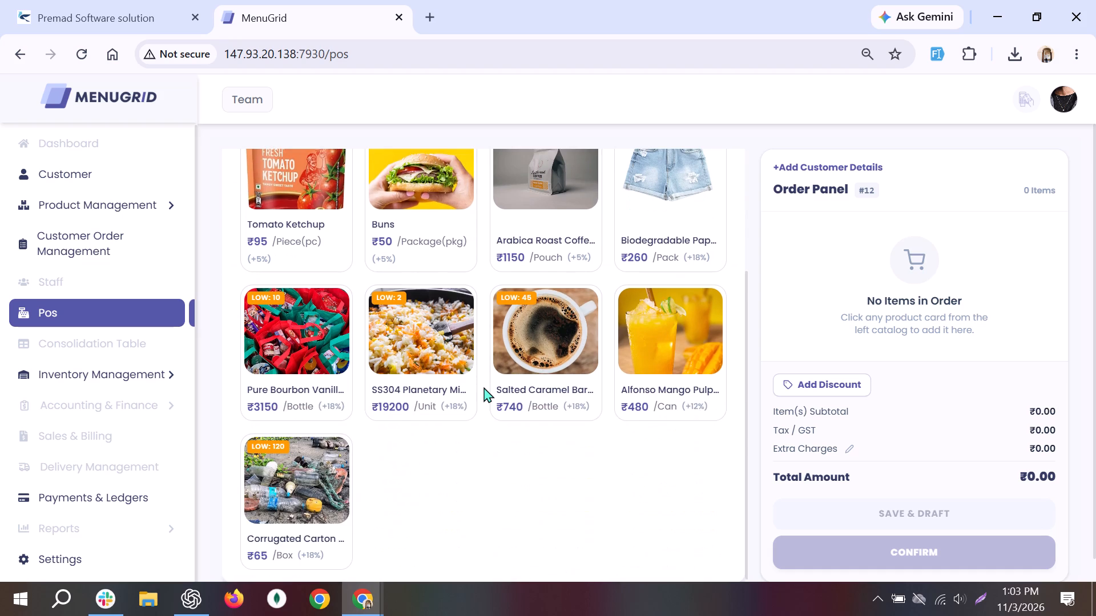
pyautogui.scroll(13, 483, 387)
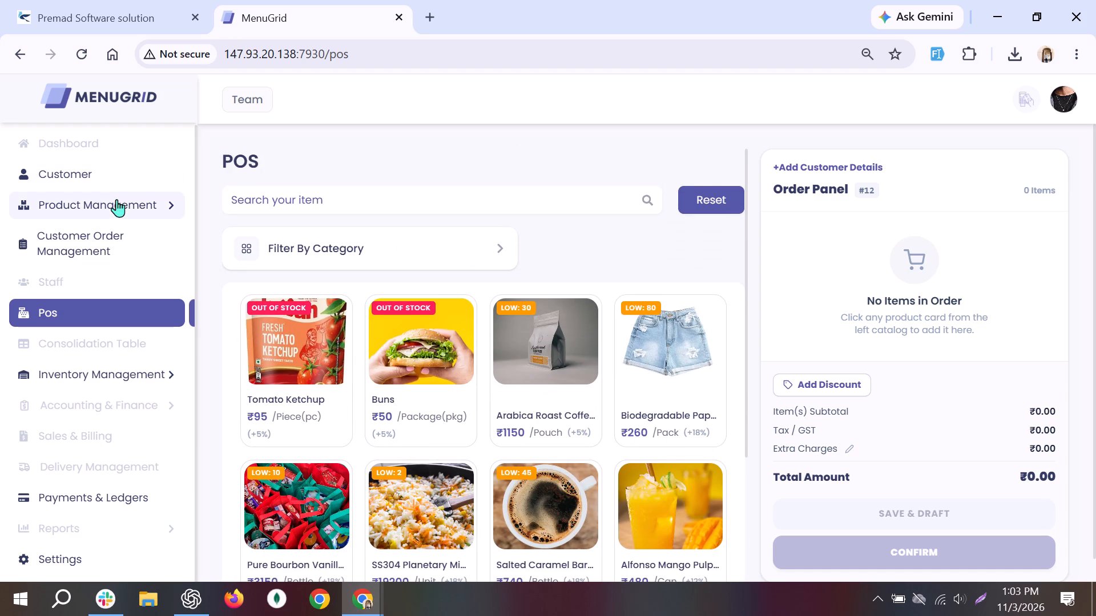
# Open the Add Product form from the product list and examine its Basic Details and Additional Details fields.
pyautogui.click(116, 199)
pyautogui.click(100, 227)
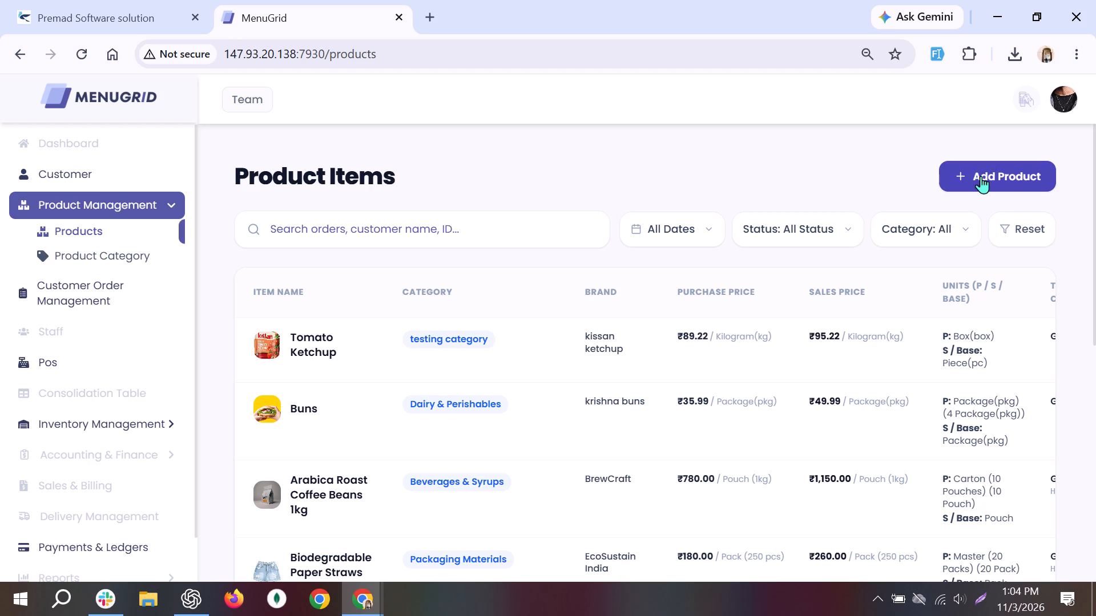
pyautogui.click(981, 176)
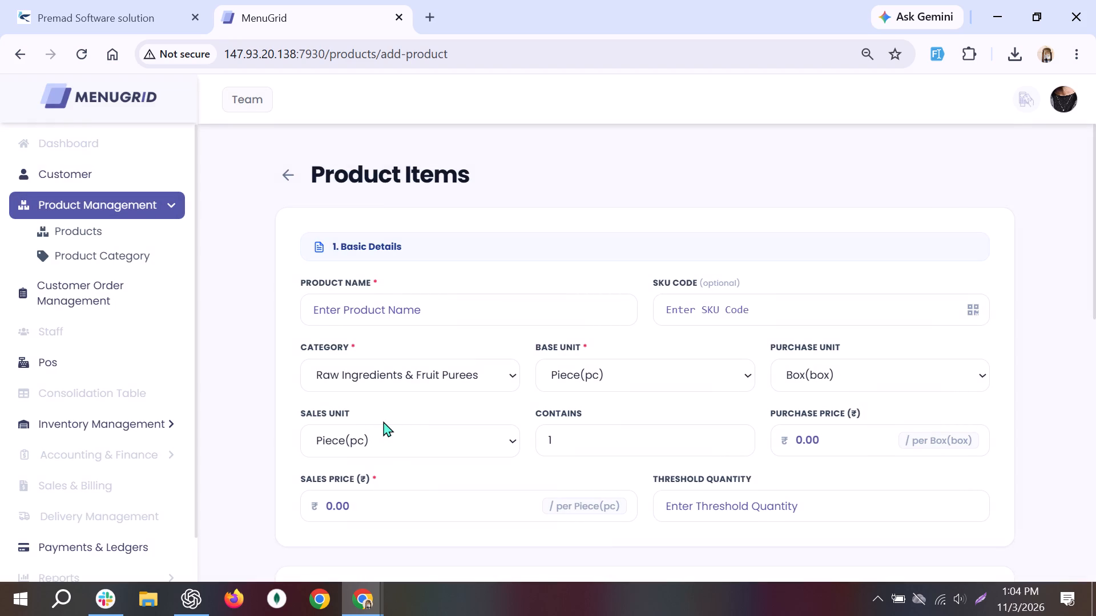
pyautogui.scroll(-3, 383, 421)
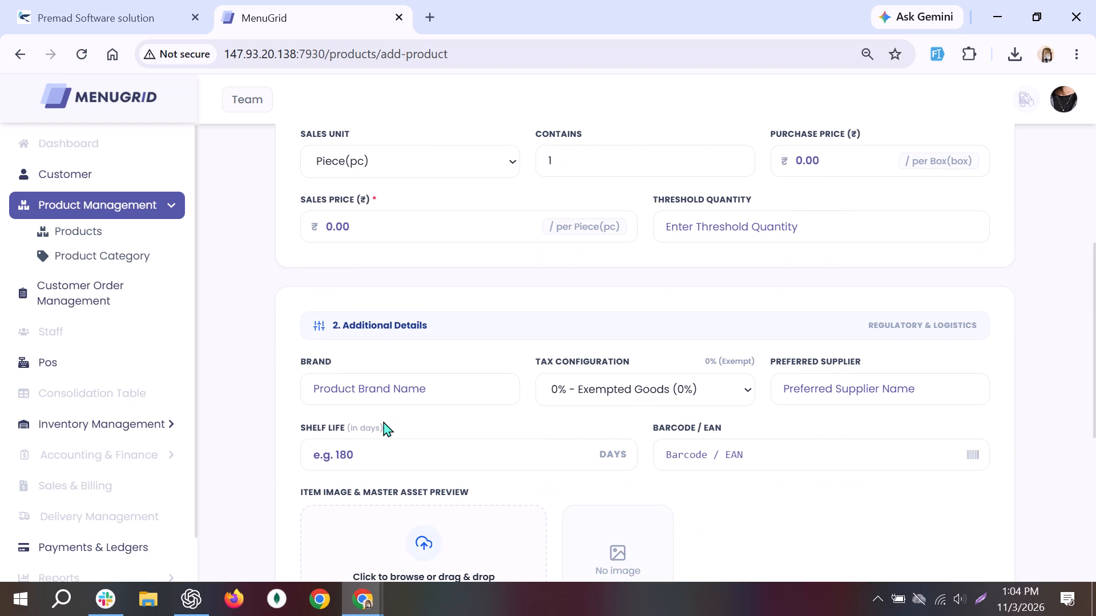
pyautogui.scroll(-5, 383, 421)
pyautogui.scroll(7, 383, 421)
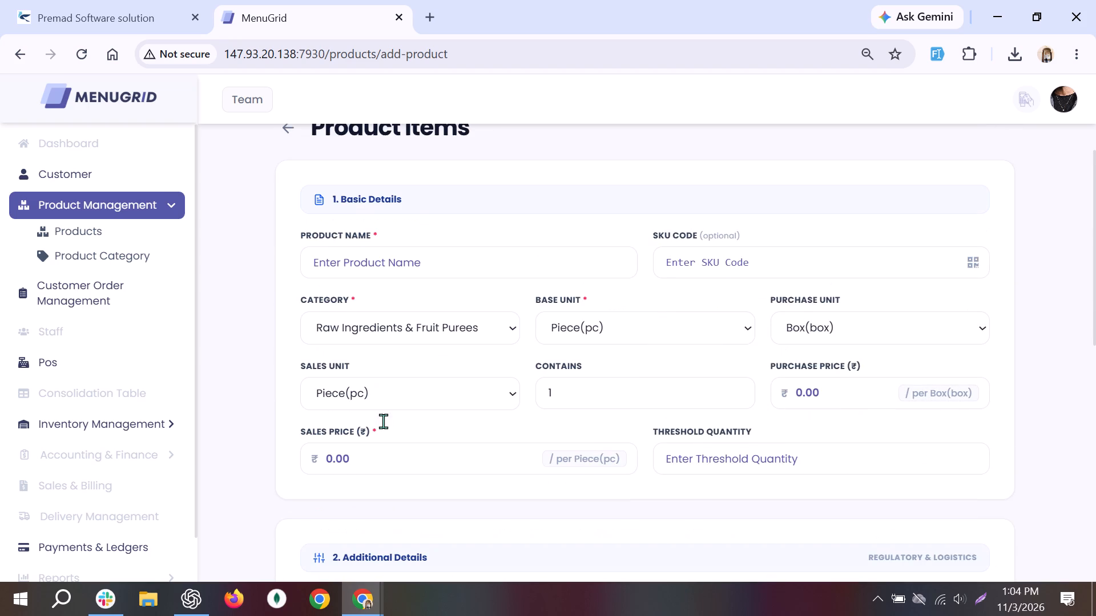
pyautogui.scroll(3, 383, 421)
# Switch to the Menu Grid Trade design in Figma, view the Customer Management mockups, and return to MenuGrid.
pyautogui.hotkey('alt', 'Tab')
pyautogui.hotkey('alt', 'Tab')
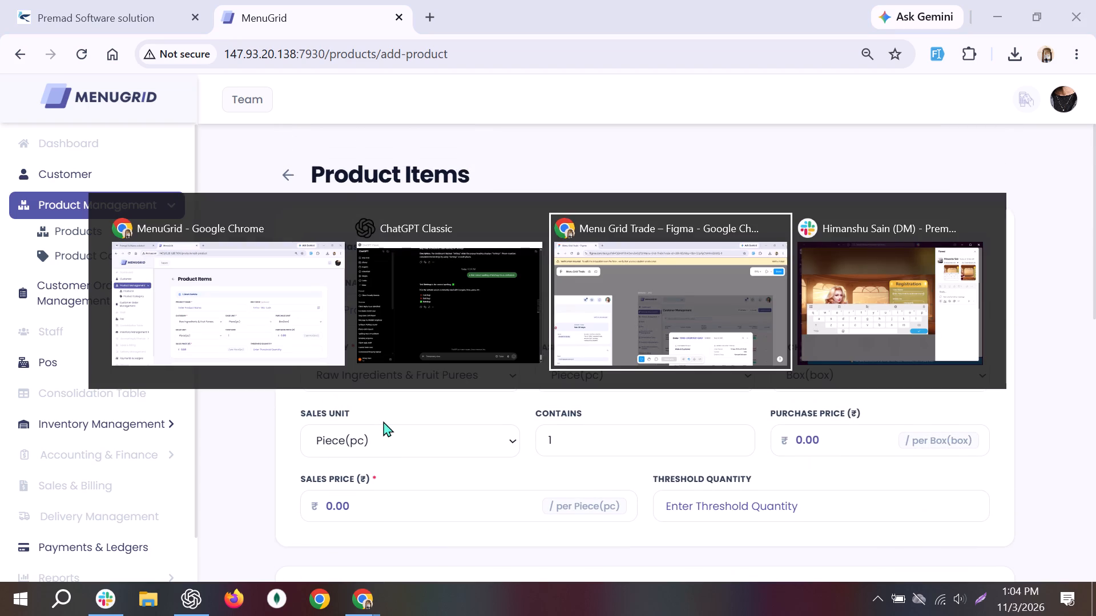
pyautogui.scroll(-5, 383, 421)
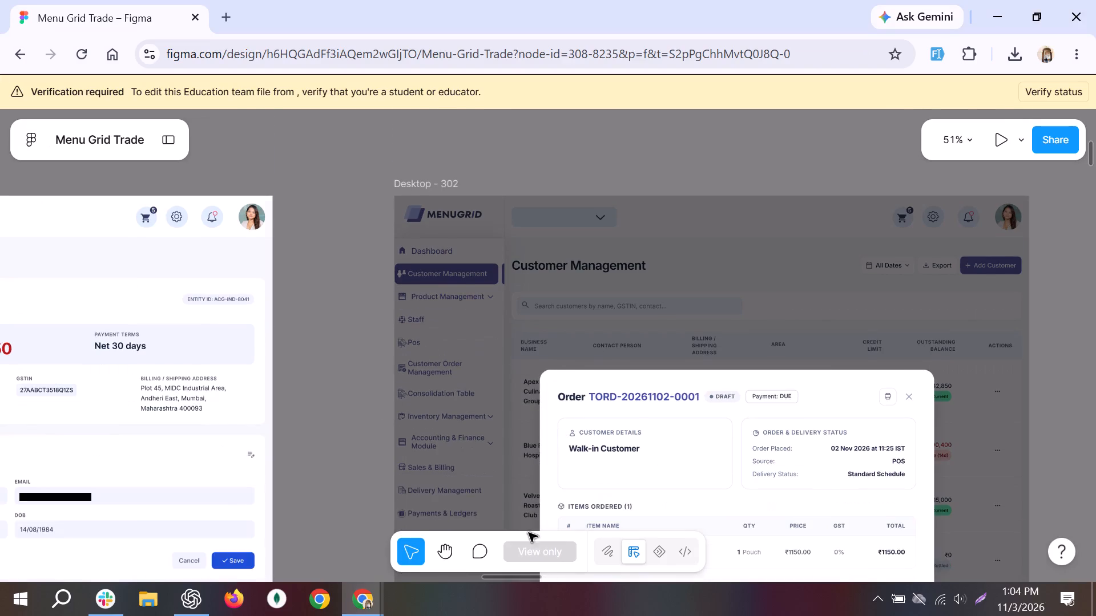
pyautogui.hotkey('alt', 'Tab')
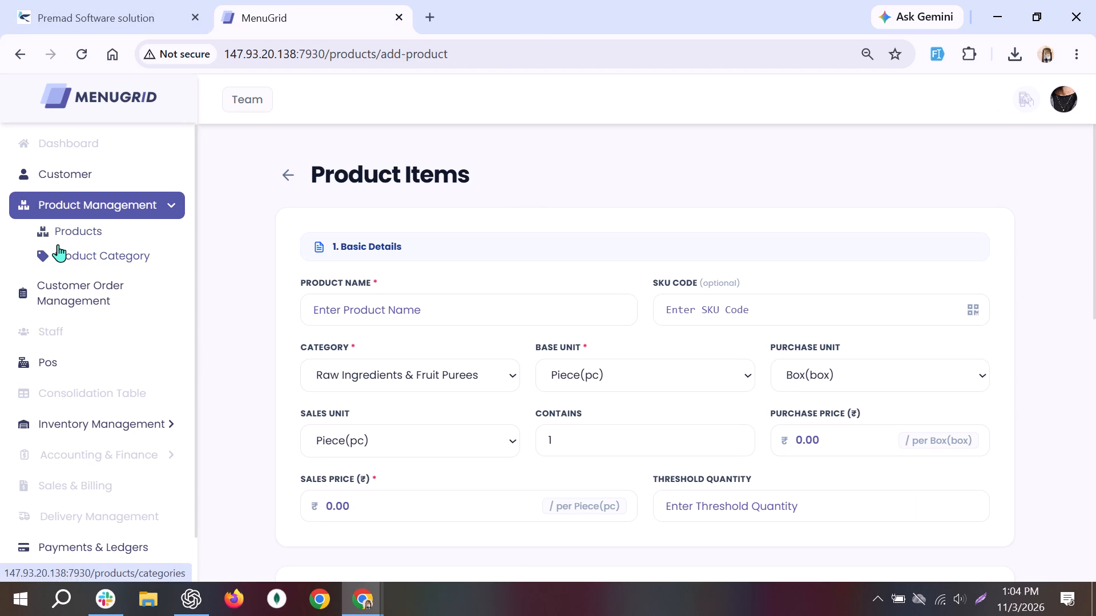
# Open Customer Order Management to view the orders list.
pyautogui.click(87, 285)
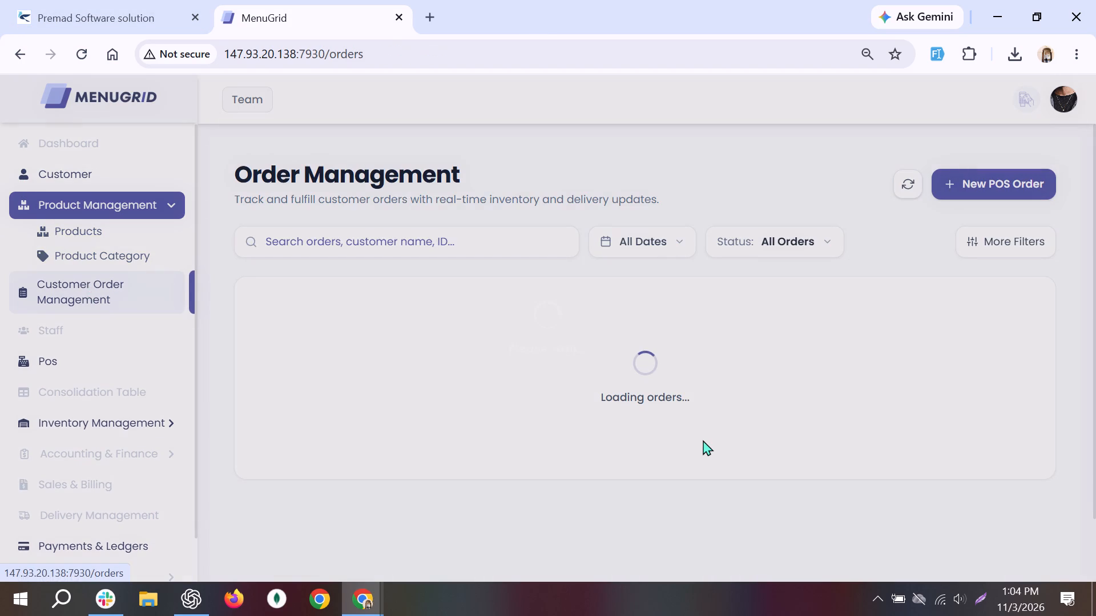